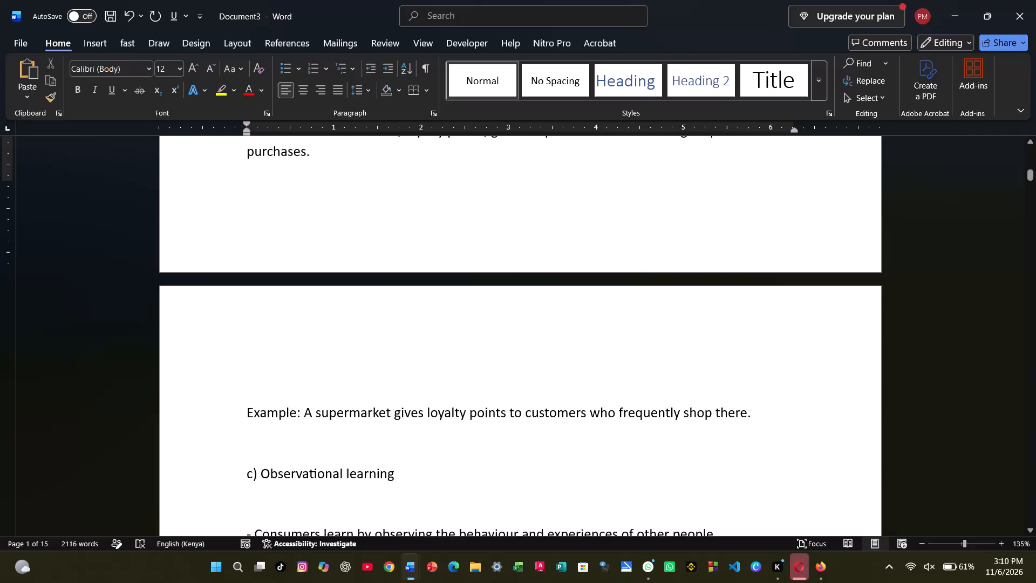
Remove the blank lines before and after the supermarket loyalty points example, along with the full stop after "purchases".
click(261, 410)
click(277, 372)
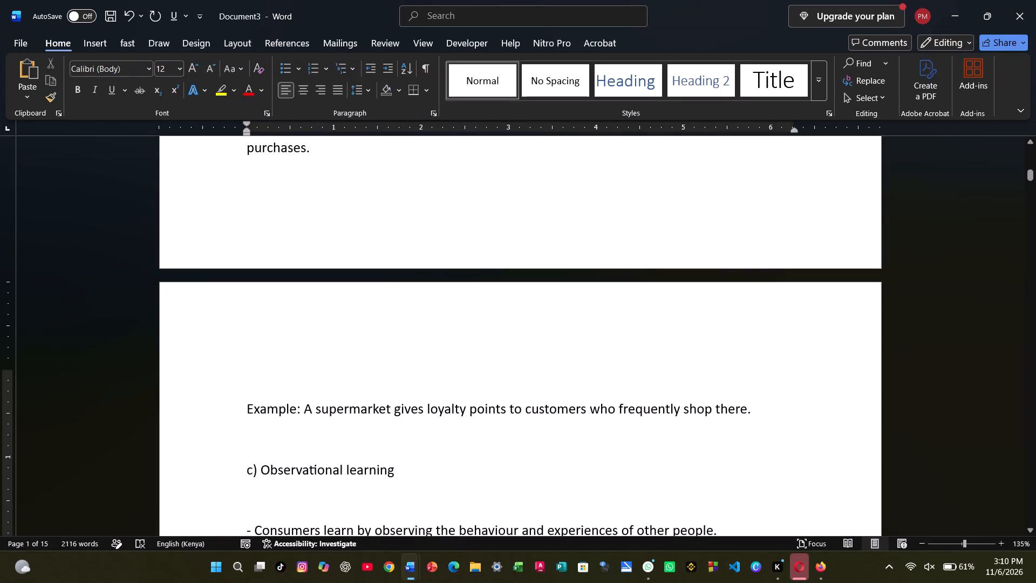
key(BackSpace)
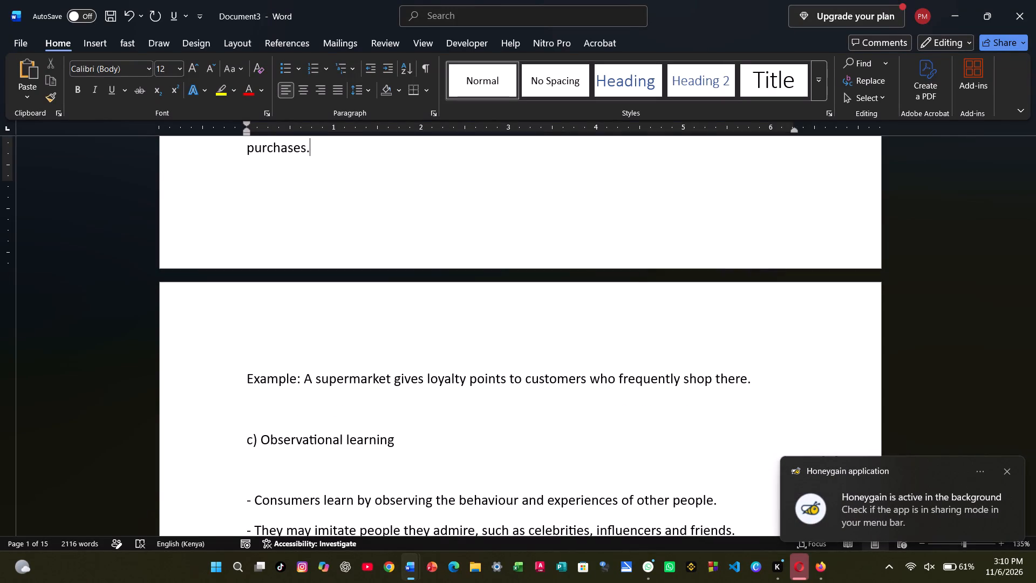
key(BackSpace)
click(264, 422)
key(BackSpace)
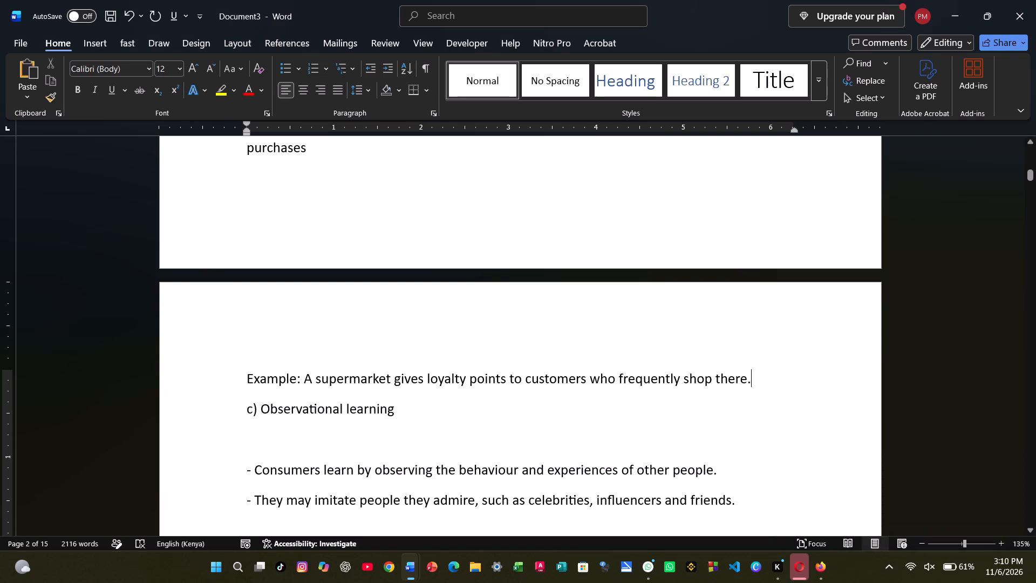
Italicize the heading "c) Observational learning" and remove the blank line beneath it.
drag(237, 411, 394, 425)
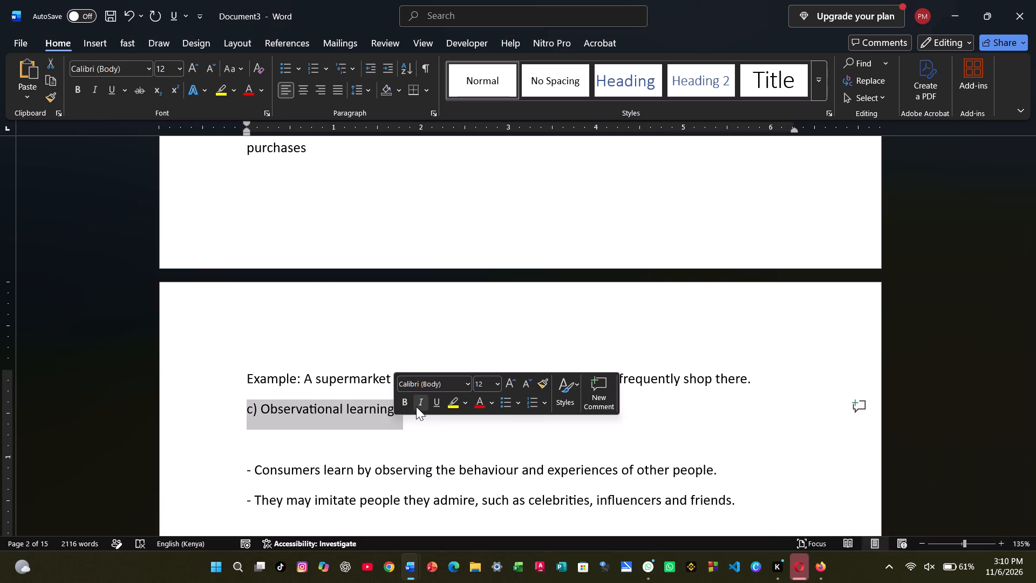
click(416, 406)
click(269, 446)
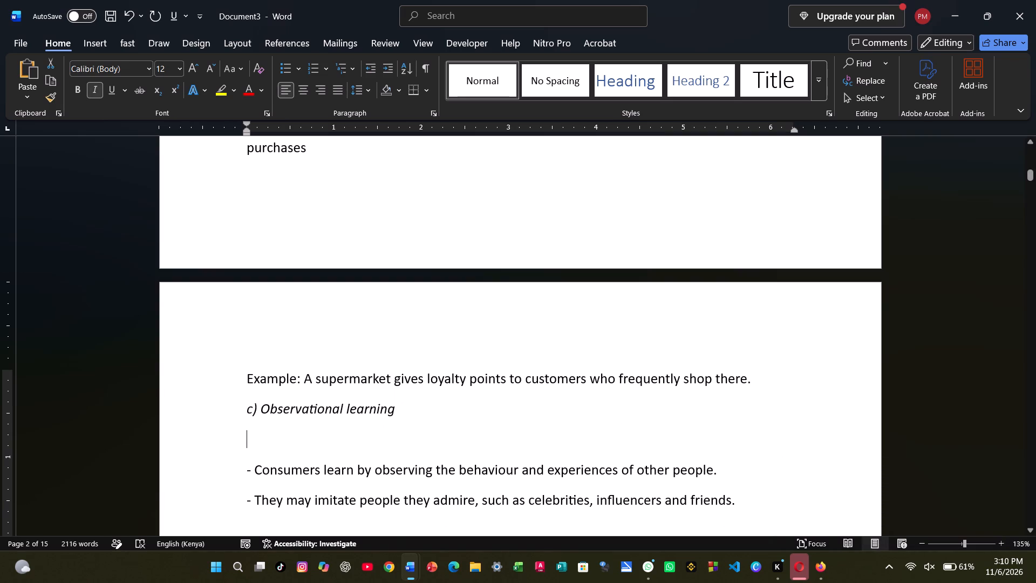
key(BackSpace)
Remove the blank lines before and after the example about buying a phone an influencer uses.
scroll(337, 462, down, 1)
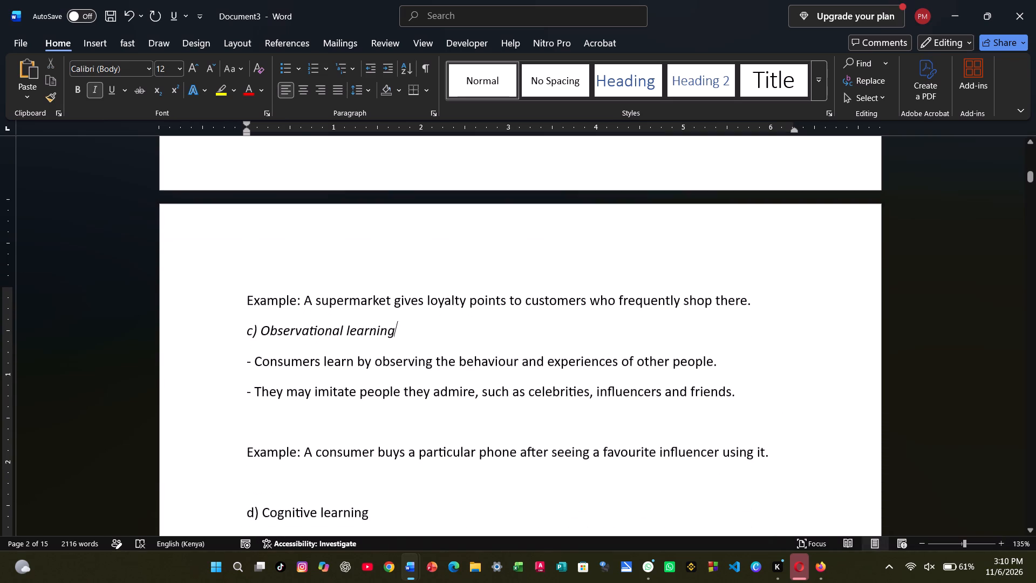
scroll(337, 462, down, 1)
click(267, 418)
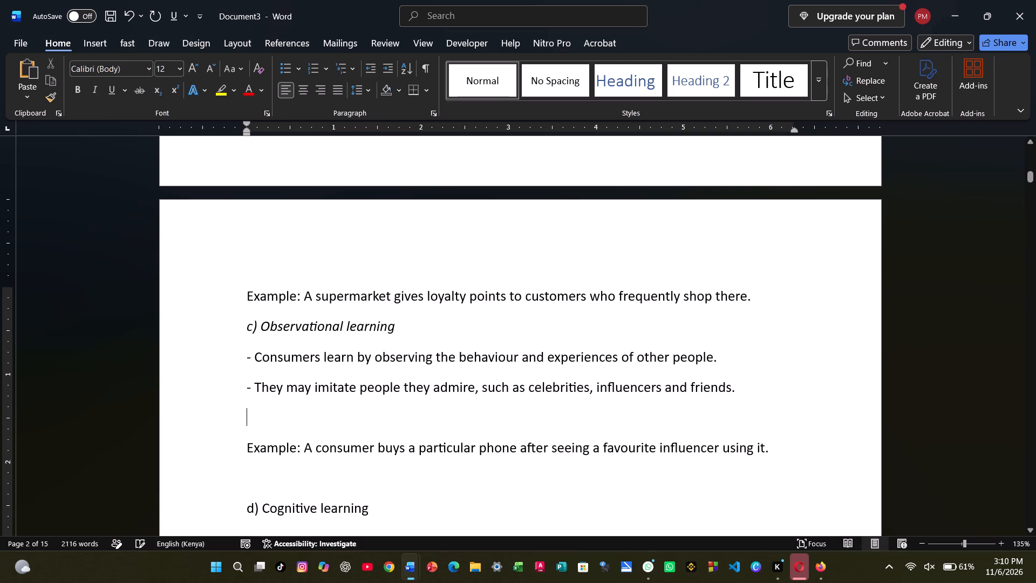
key(BackSpace)
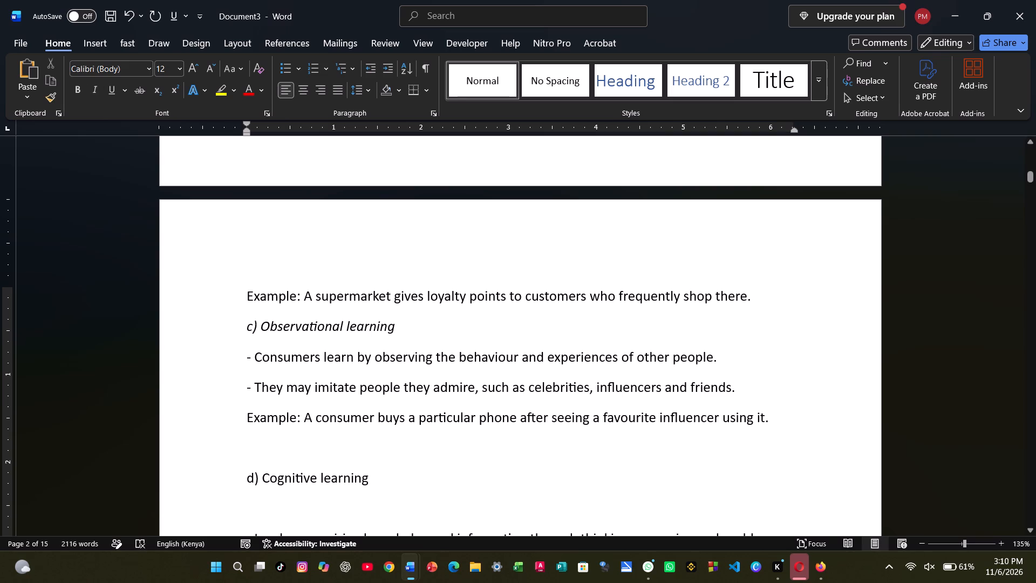
click(270, 452)
key(BackSpace)
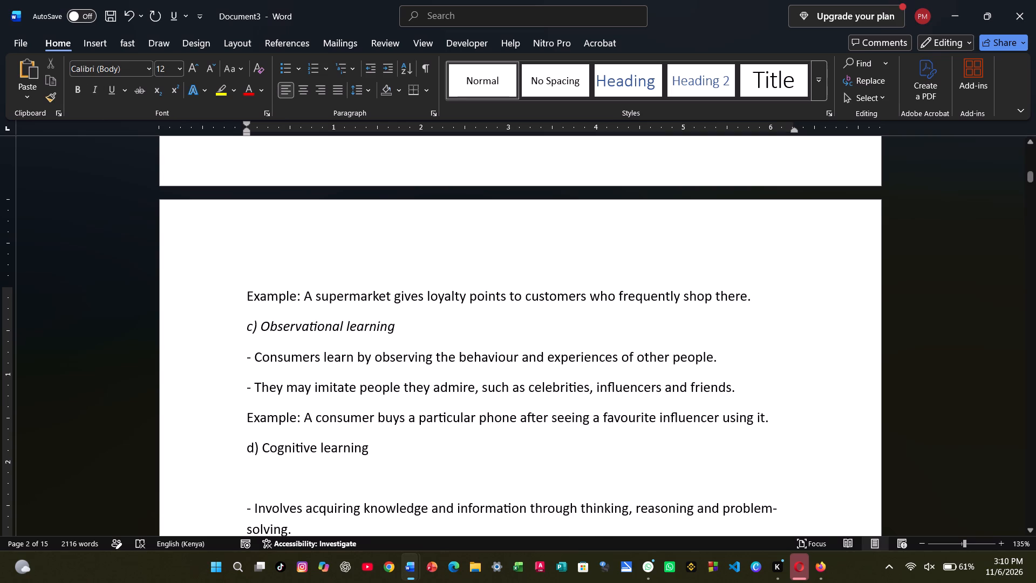
Italicize the heading "d) Cognitive learning" and remove the blank line beneath it.
drag(244, 449, 381, 453)
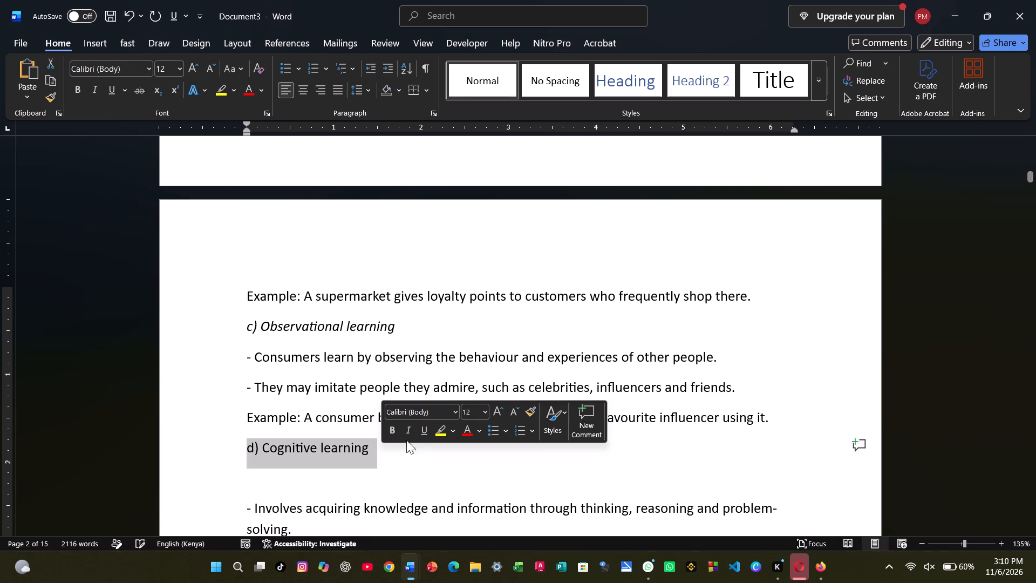
click(410, 431)
click(349, 485)
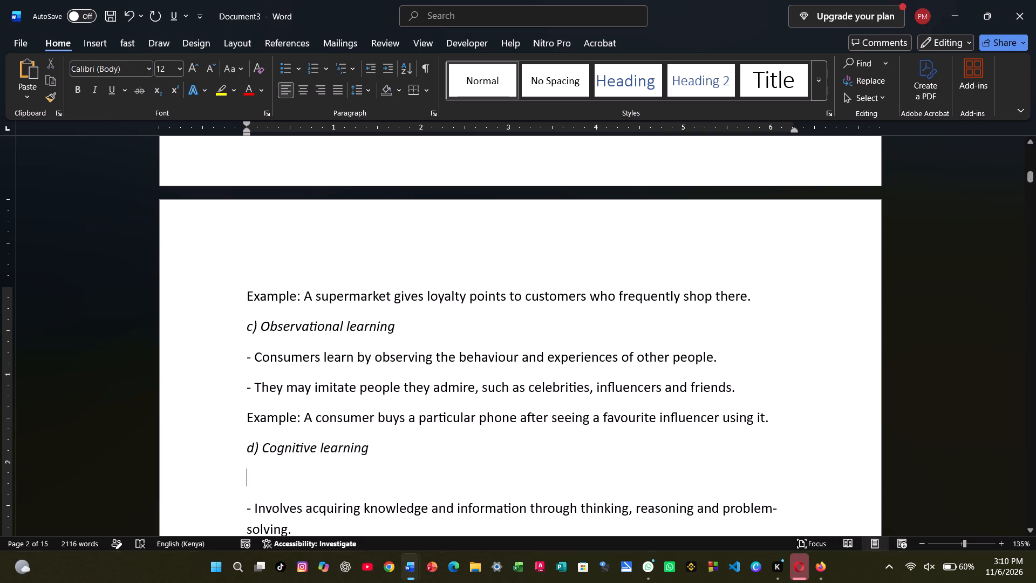
key(BackSpace)
Remove the blank lines before and after the cognitive learning example about researching laptop brands.
scroll(329, 466, down, 1)
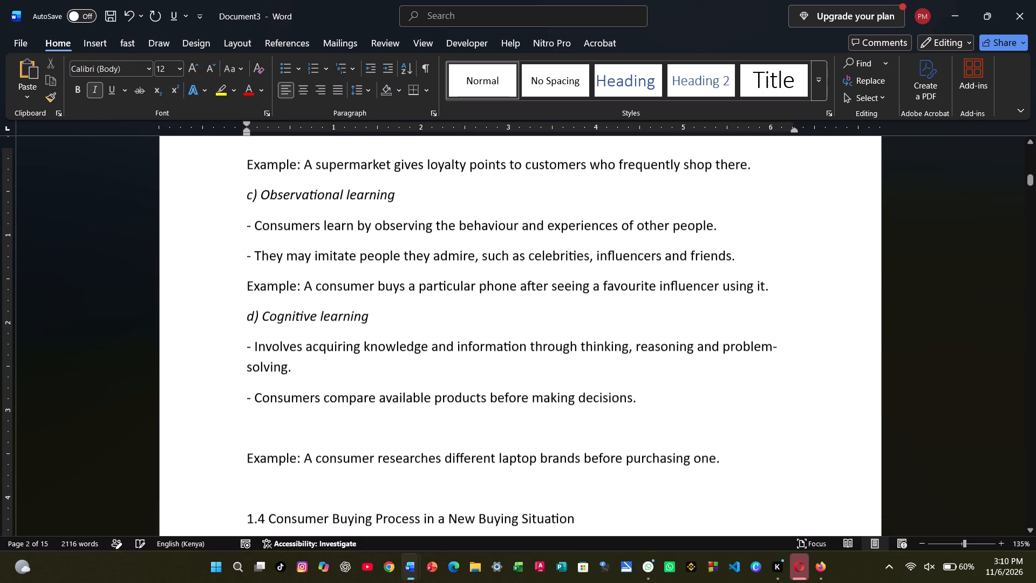
click(271, 430)
key(BackSpace)
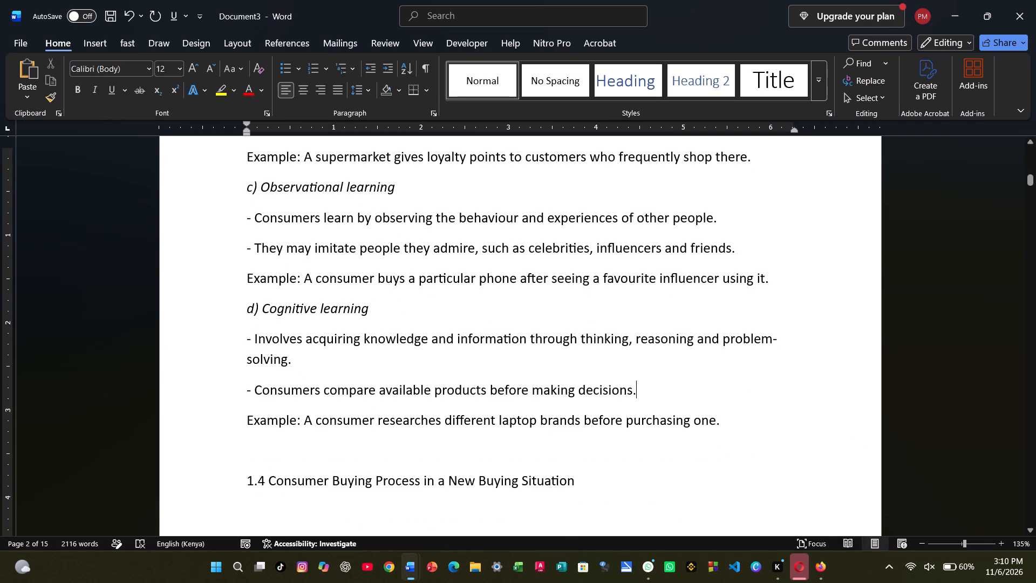
click(261, 450)
key(BackSpace)
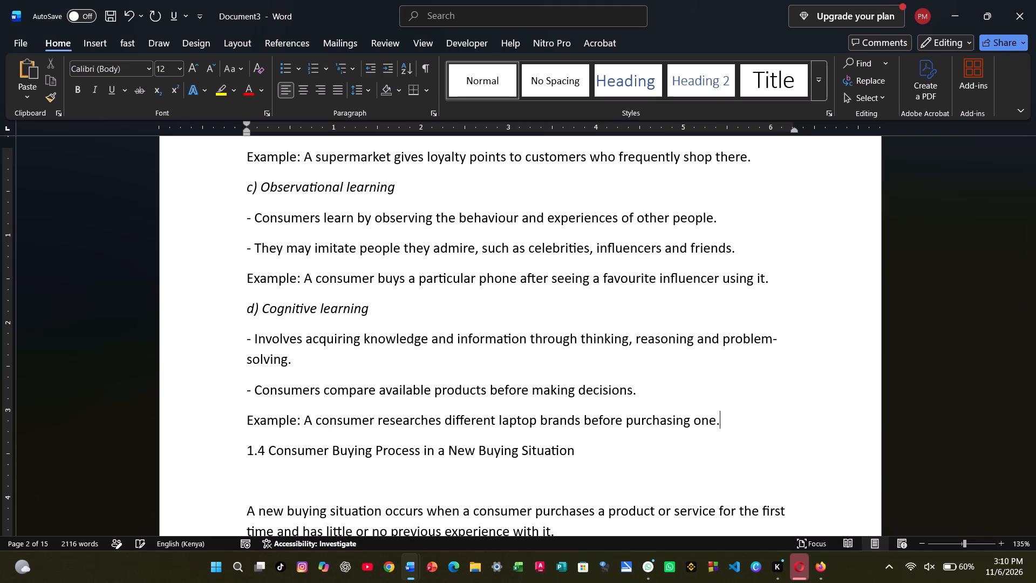
Remove the blank line below the heading "1.4 Consumer Buying Process in a New Buying Situation" and make the heading bold and italic.
click(265, 478)
key(BackSpace)
scroll(326, 251, down, 1)
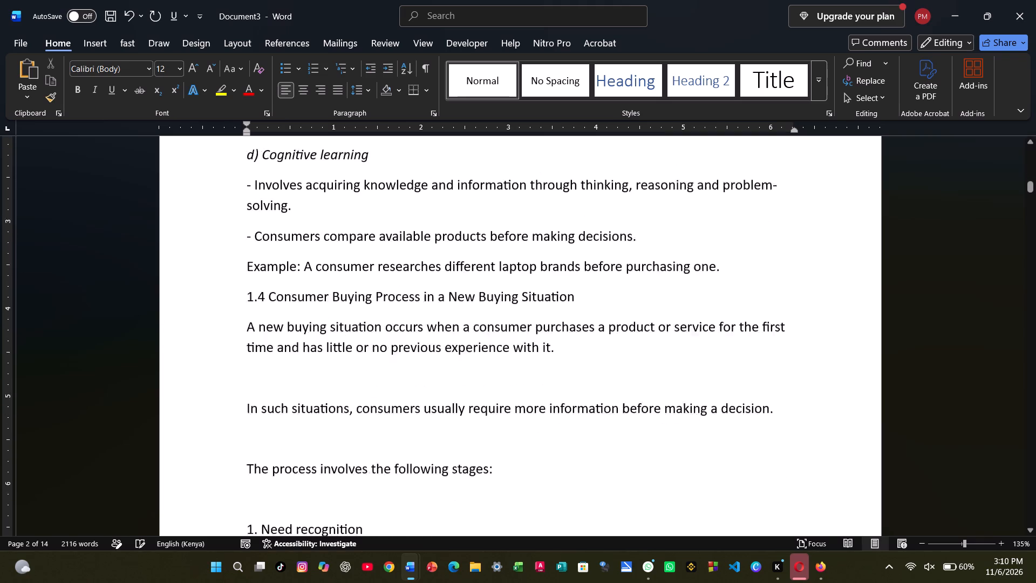
scroll(326, 251, down, 1)
drag(242, 303, 563, 315)
click(588, 293)
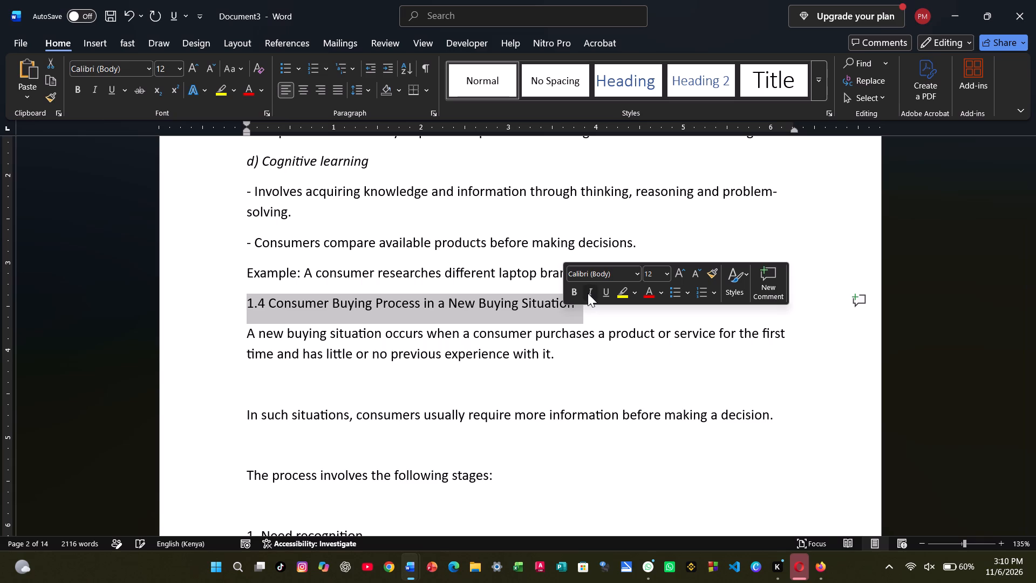
click(571, 290)
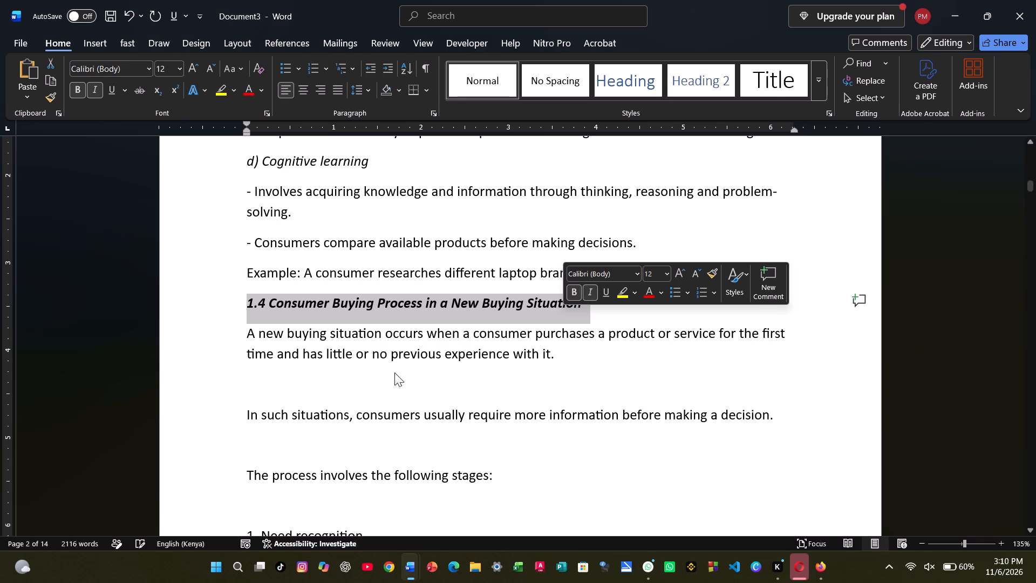
Remove the blank lines between the introductory paragraphs of section 1.4, down to "1. Need recognition".
click(389, 373)
click(257, 393)
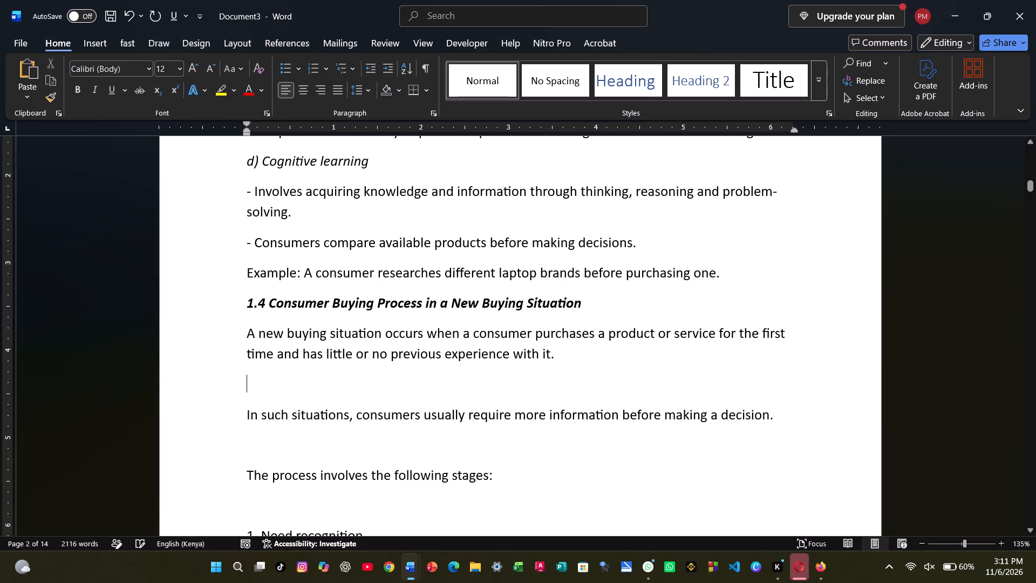
key(BackSpace)
click(250, 425)
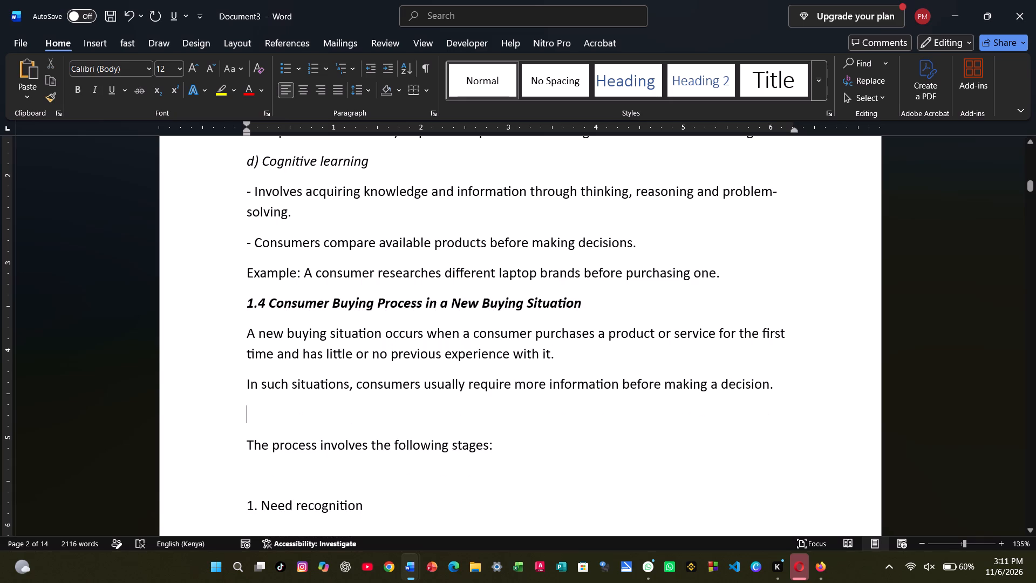
key(BackSpace)
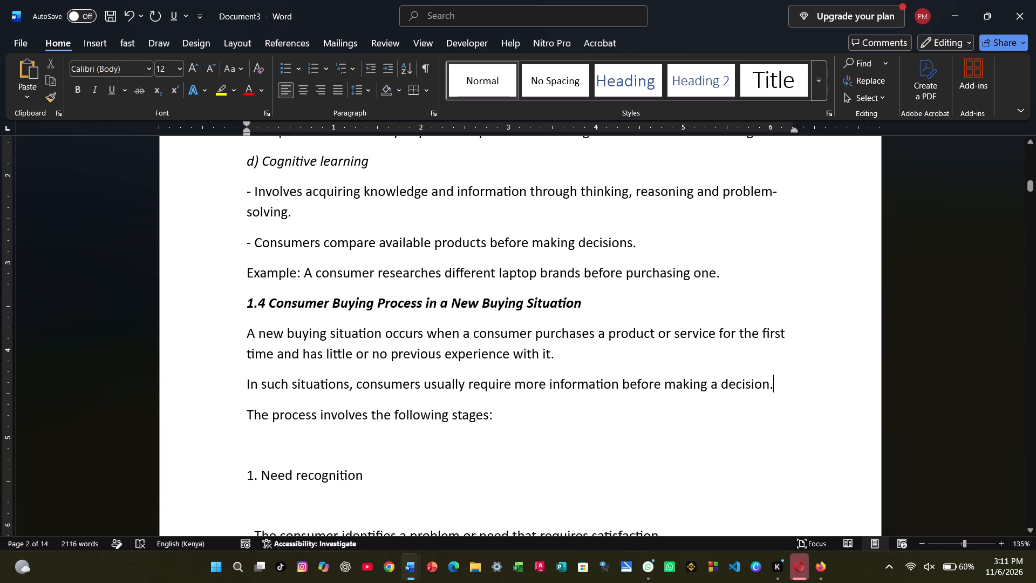
click(277, 455)
key(BackSpace)
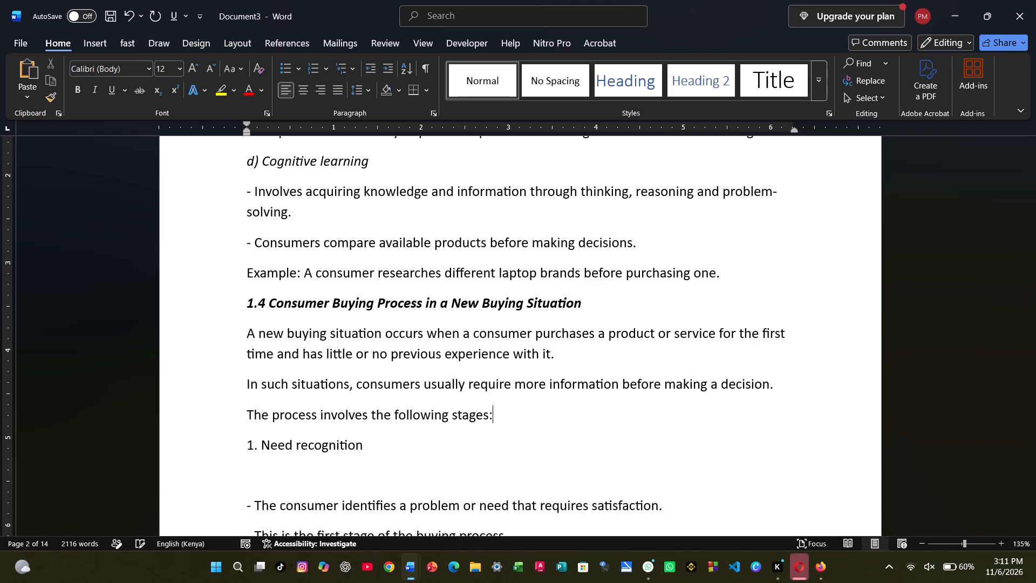
Italicize the heading "1. Need recognition" and remove the blank line beneath it.
drag(246, 445, 358, 450)
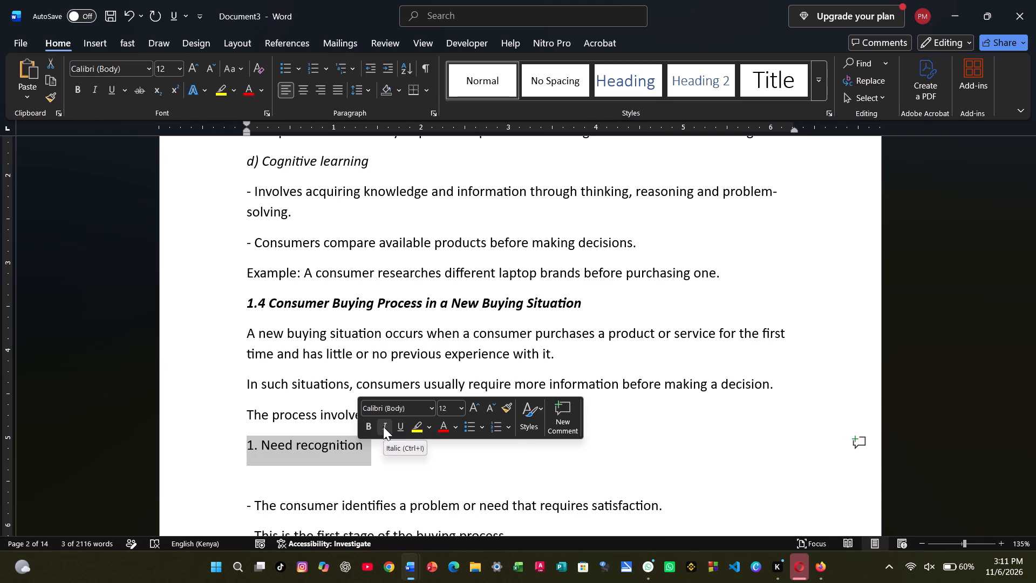
click(383, 426)
click(334, 482)
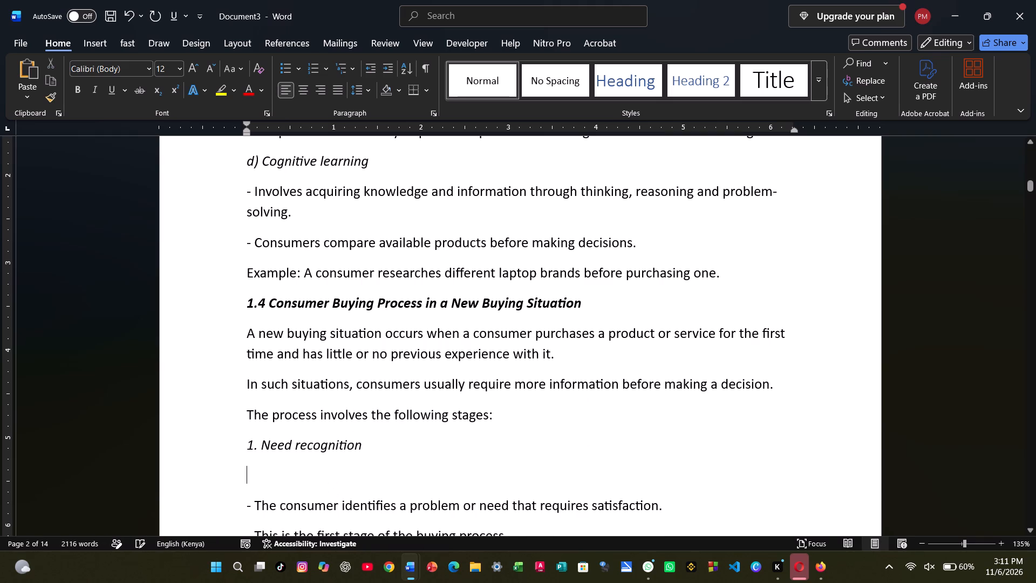
key(BackSpace)
Remove the blank lines before and after the example about a student needing a laptop for university assignments.
scroll(349, 469, down, 1)
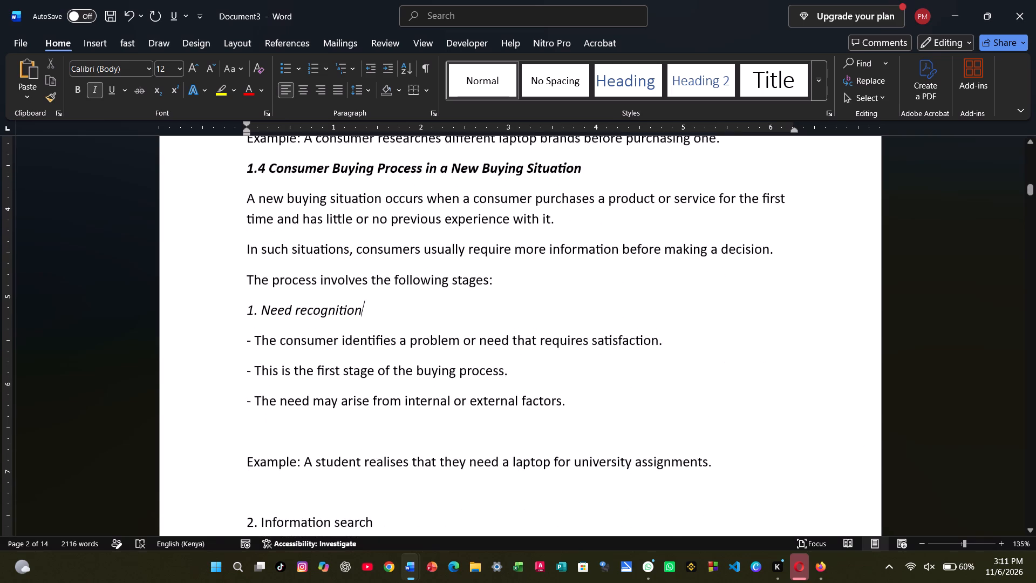
click(278, 429)
key(BackSpace)
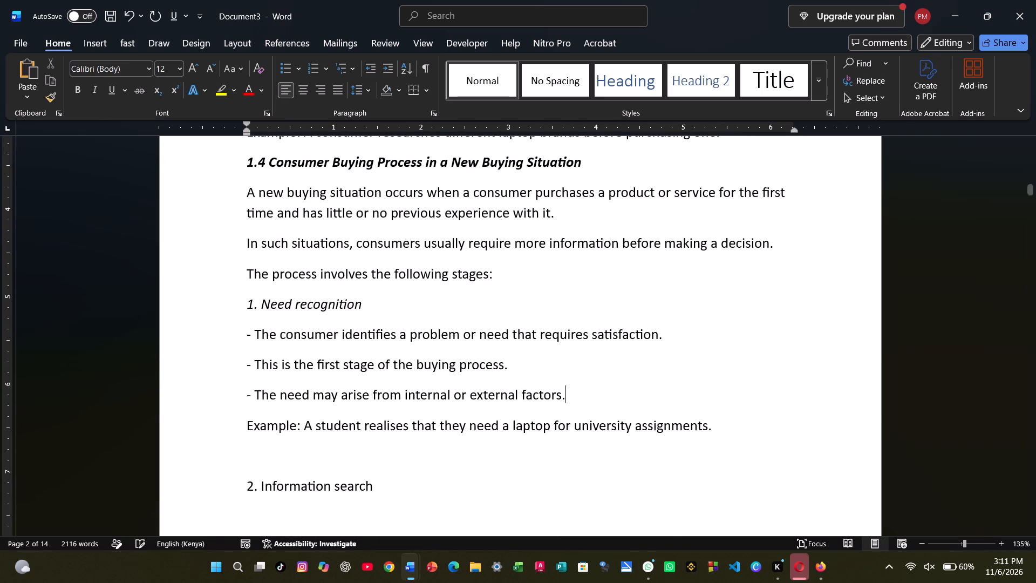
click(275, 468)
key(BackSpace)
Italicize the heading "2. Information search" and remove the blank line beneath it.
drag(242, 464, 268, 472)
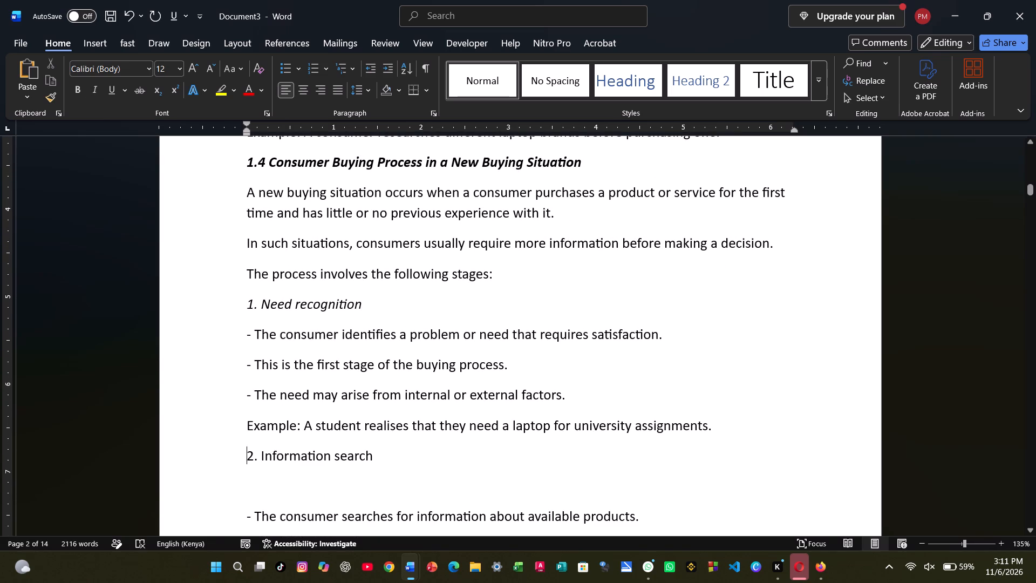
drag(268, 472, 368, 481)
click(394, 457)
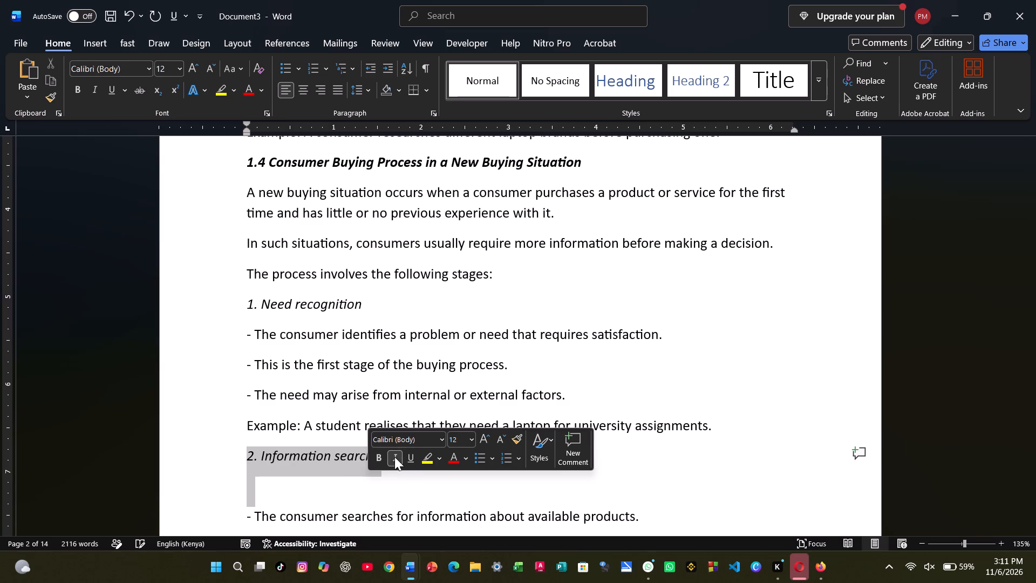
click(326, 479)
scroll(326, 479, down, 1)
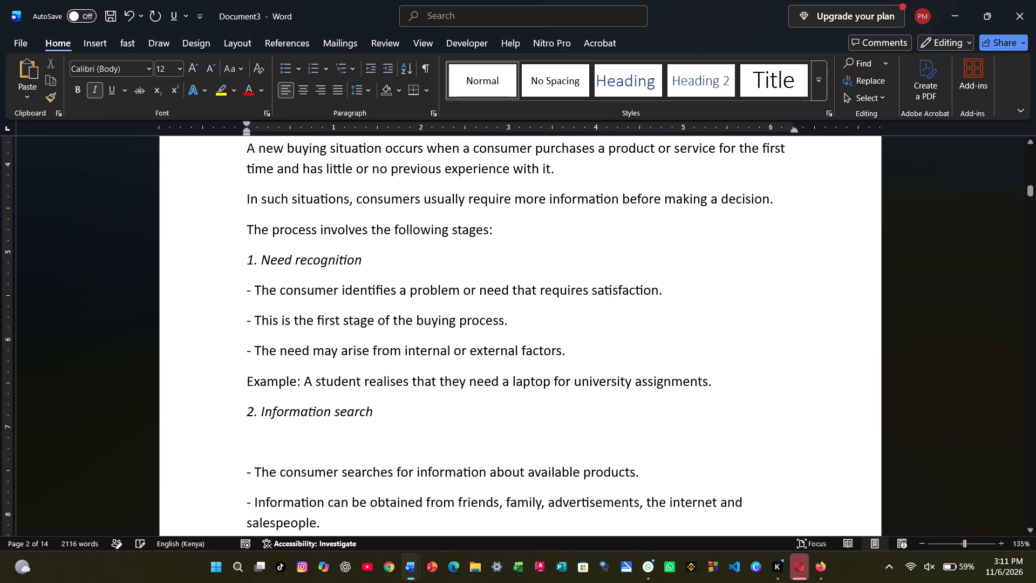
key(BackSpace)
Remove the blank lines before and after the information search example about laptop brands, prices and specifications.
scroll(336, 466, down, 1)
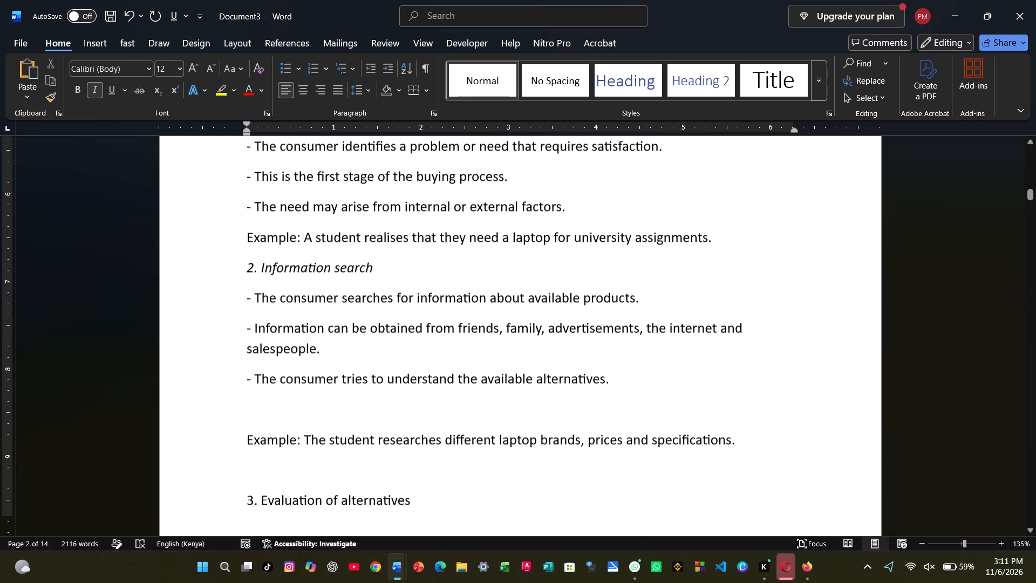
click(272, 412)
key(BackSpace)
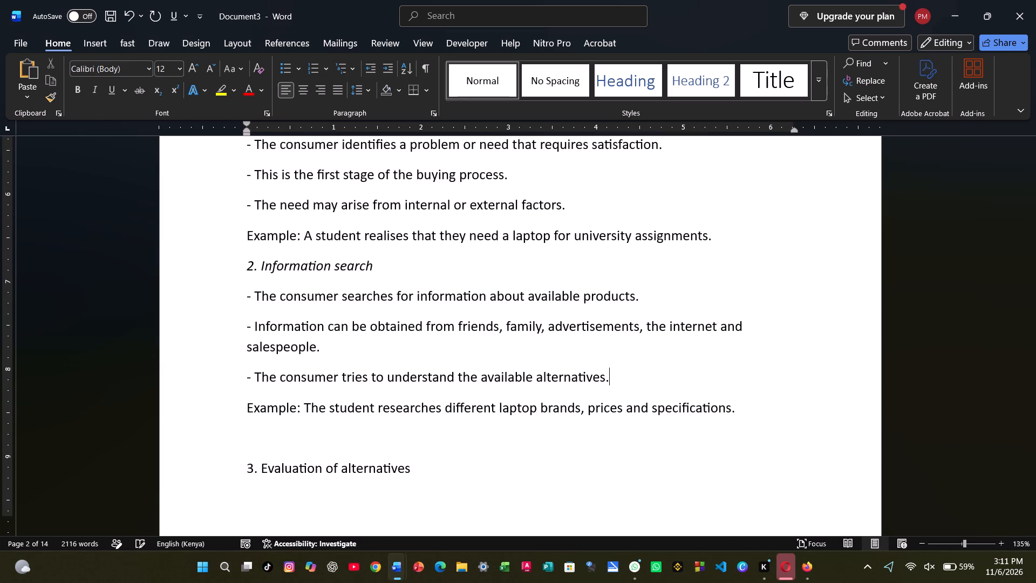
click(280, 448)
key(BackSpace)
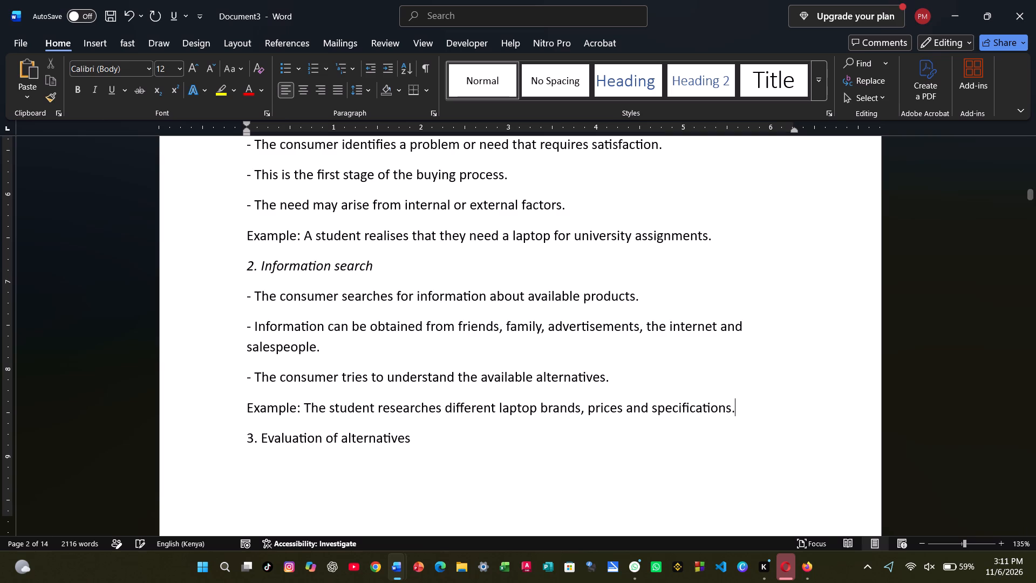
scroll(302, 470, down, 1)
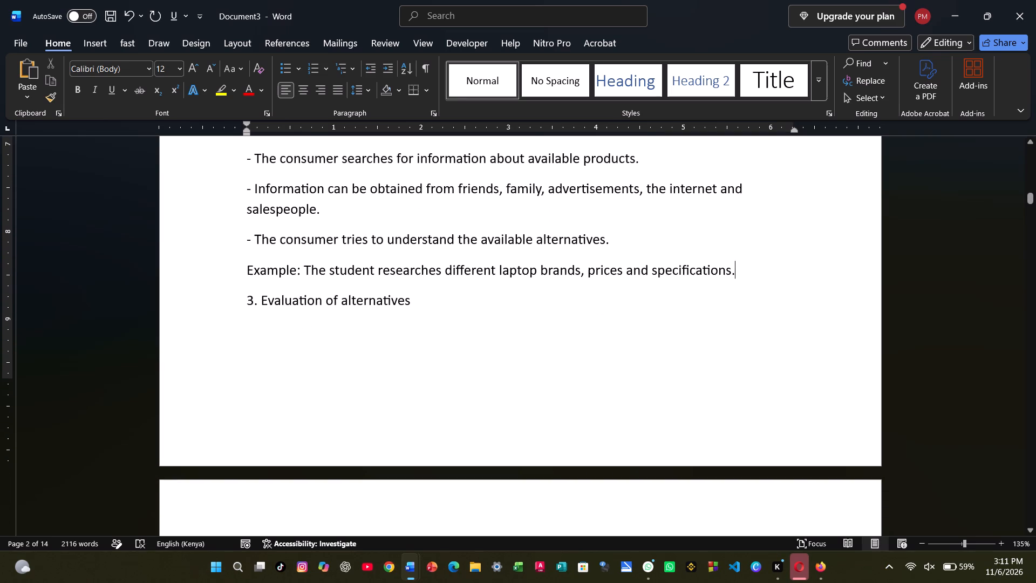
Italicize the heading "3. Evaluation of alternatives".
scroll(302, 470, up, 1)
drag(244, 355, 404, 370)
click(429, 348)
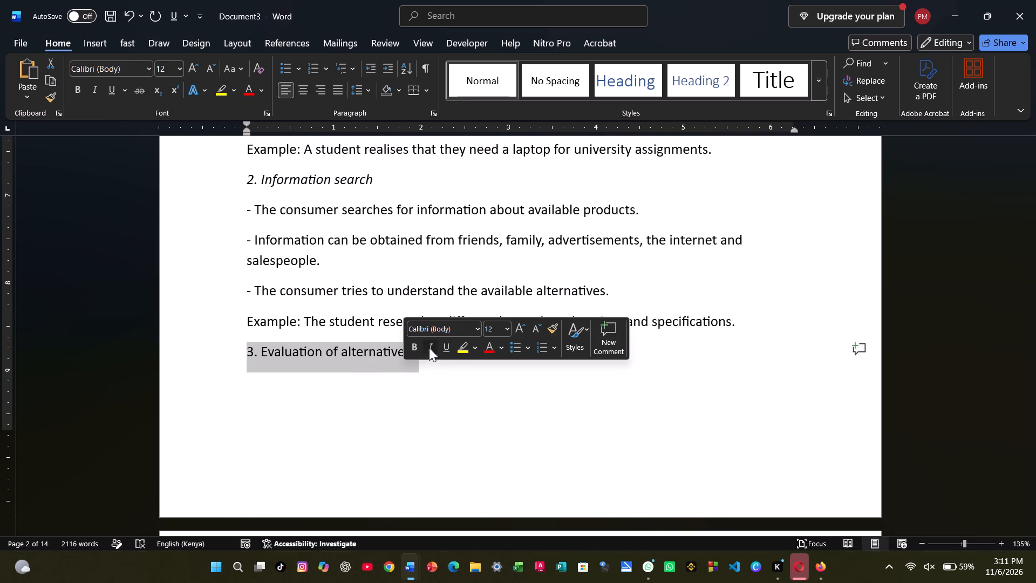
click(353, 422)
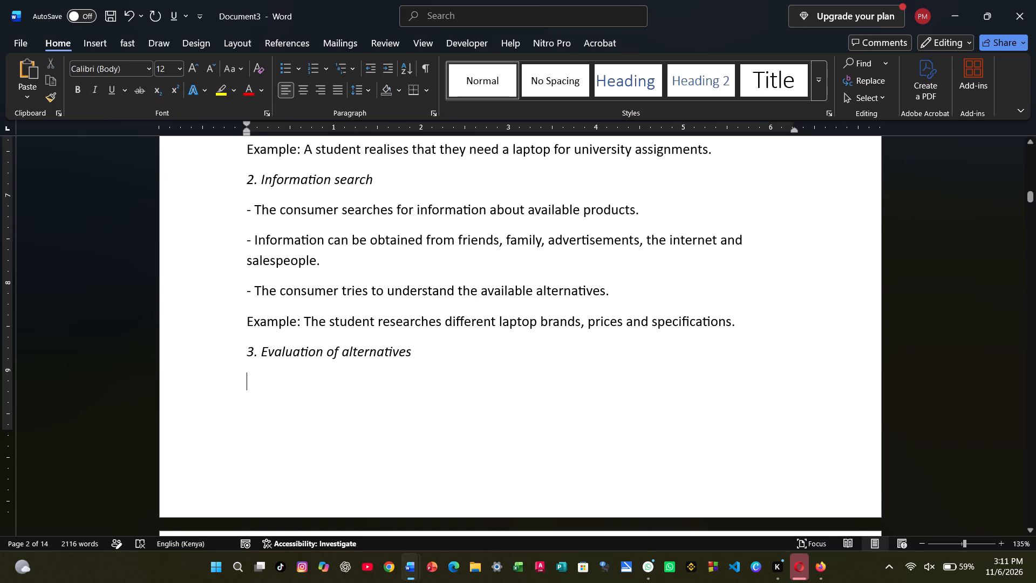
Remove the blank lines before and after the example about comparing HP, Lenovo and Dell laptops.
scroll(375, 446, down, 1)
click(275, 394)
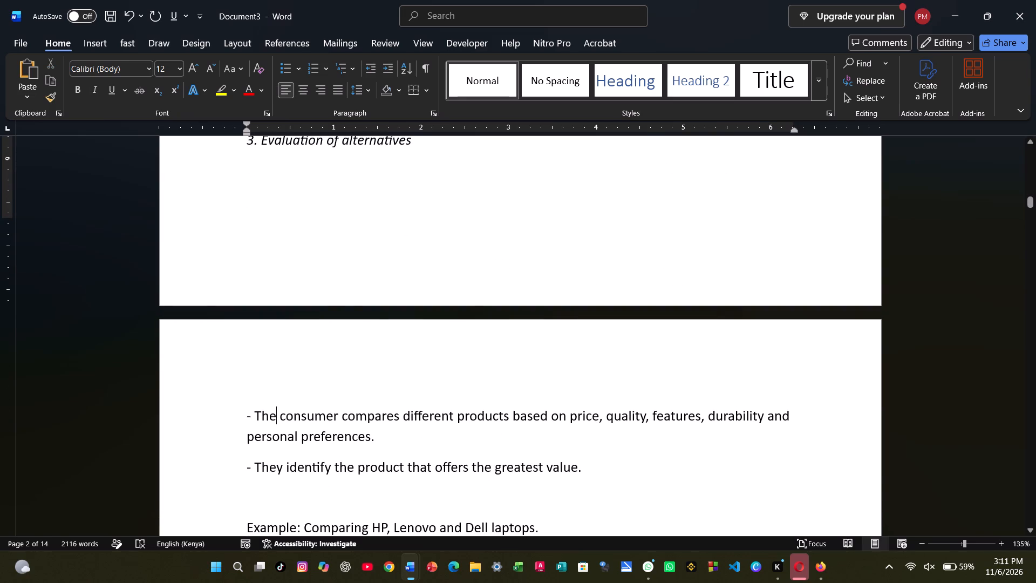
click(256, 389)
click(278, 360)
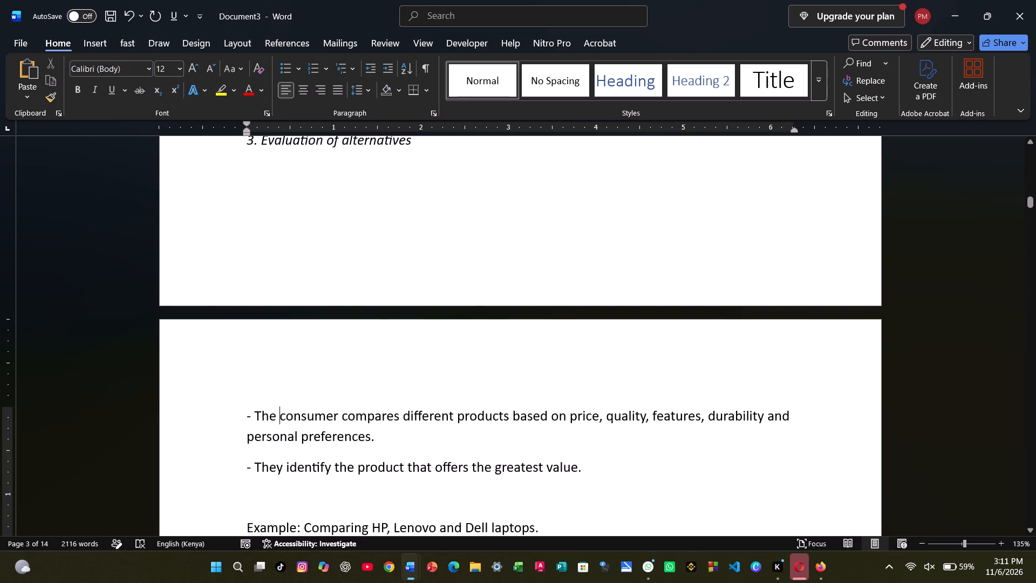
scroll(284, 476, down, 1)
click(267, 452)
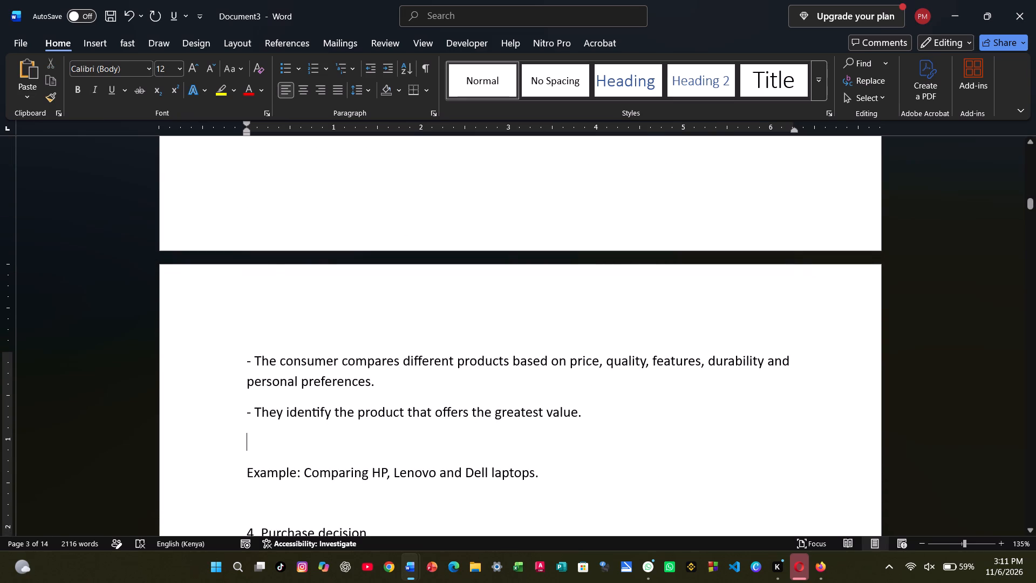
key(BackSpace)
click(264, 470)
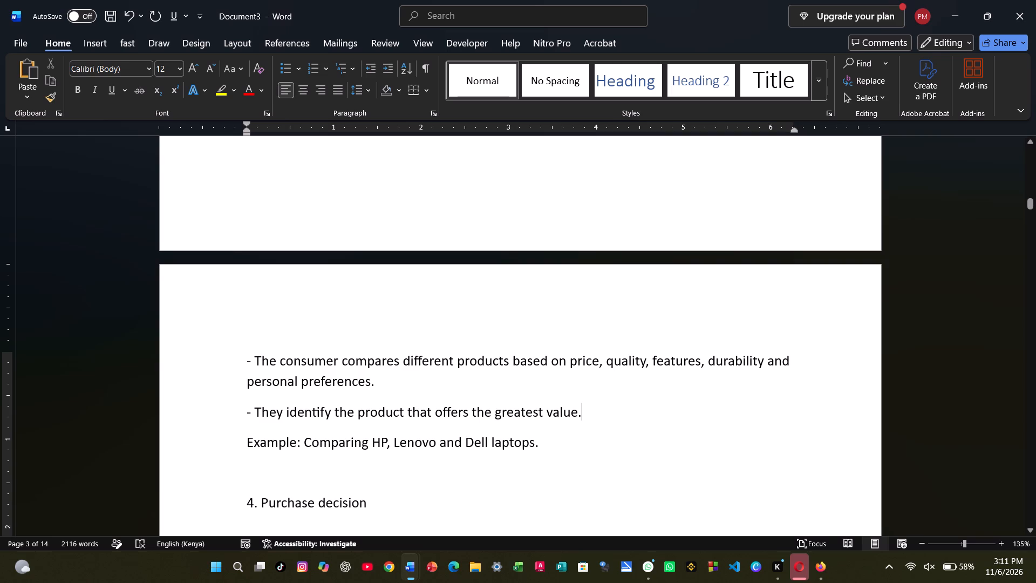
key(BackSpace)
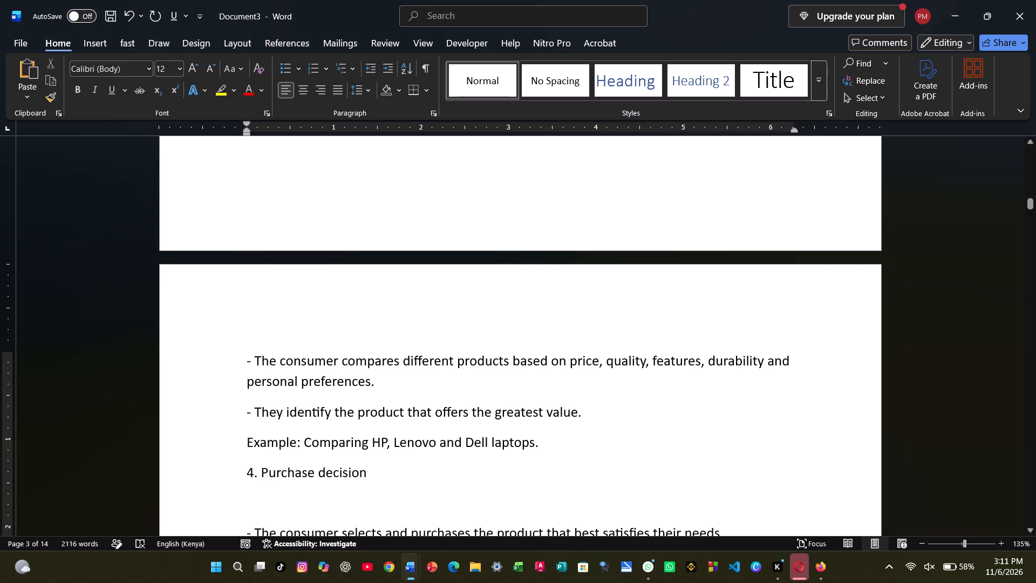
Remove the blank line beneath the heading "4. Purchase decision".
scroll(298, 458, down, 1)
click(268, 424)
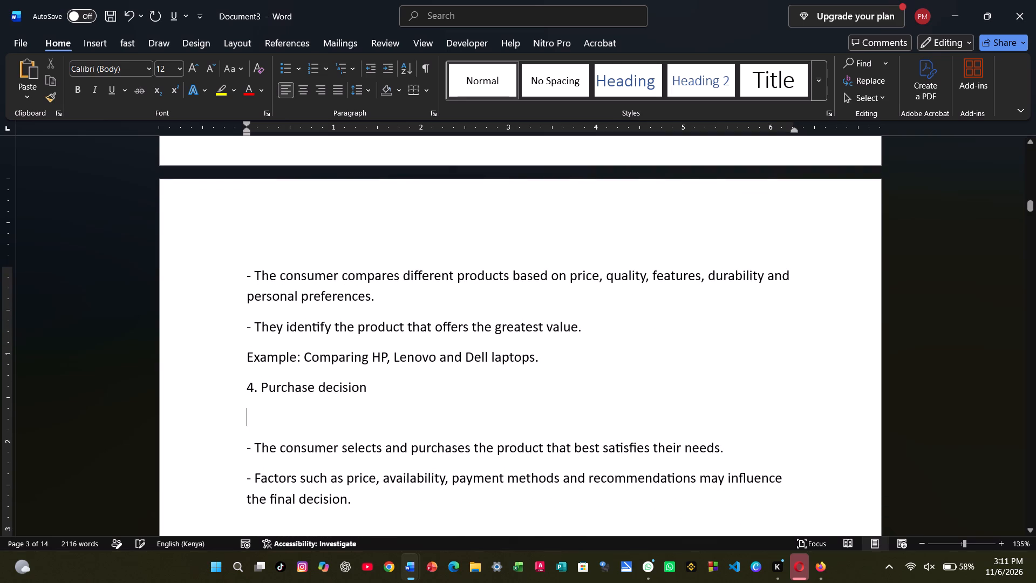
key(BackSpace)
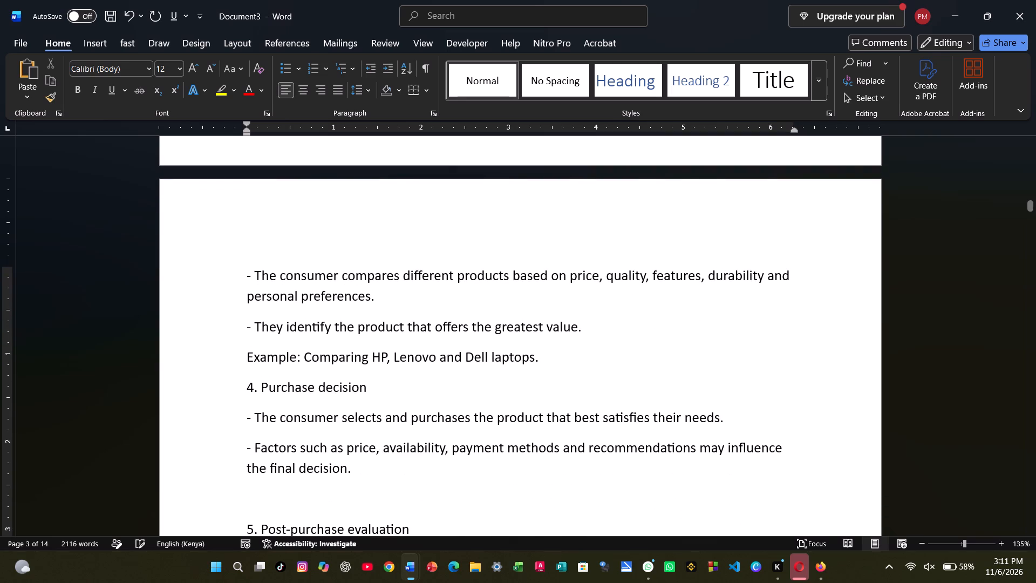
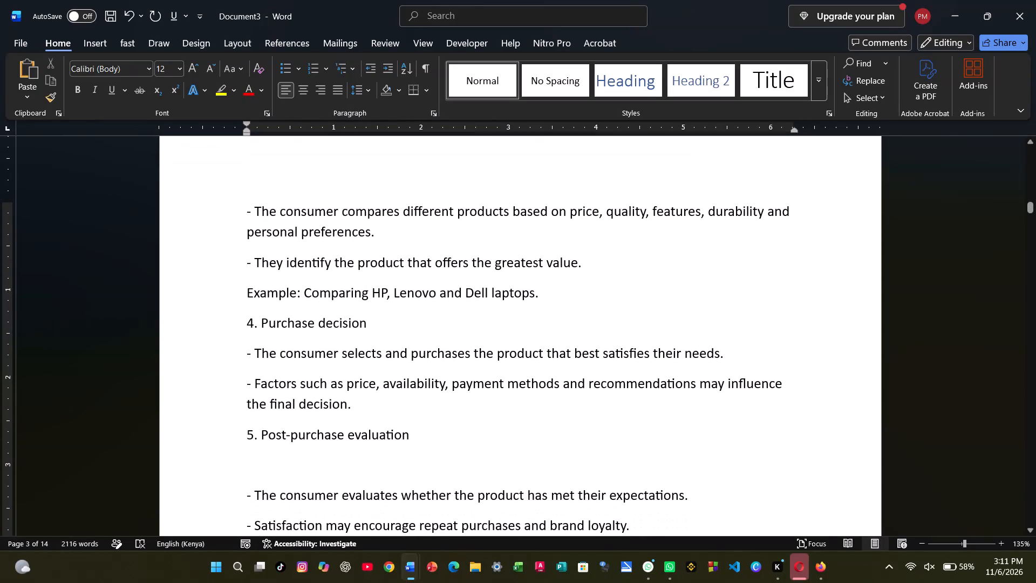
Italicize the headings "4. Purchase decision" and "5. Post-purchase evaluation".
drag(245, 320, 262, 320)
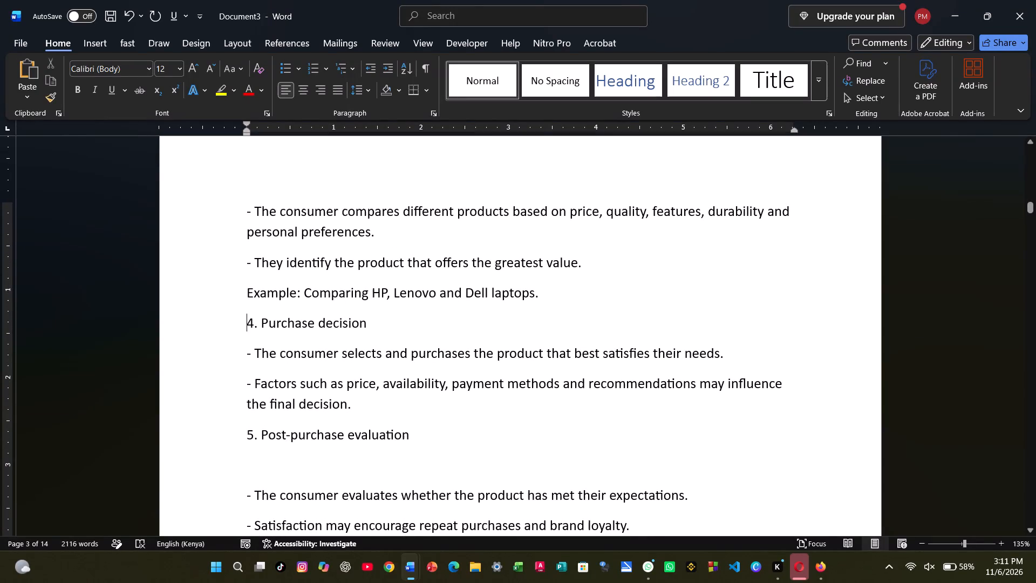
drag(262, 320, 365, 319)
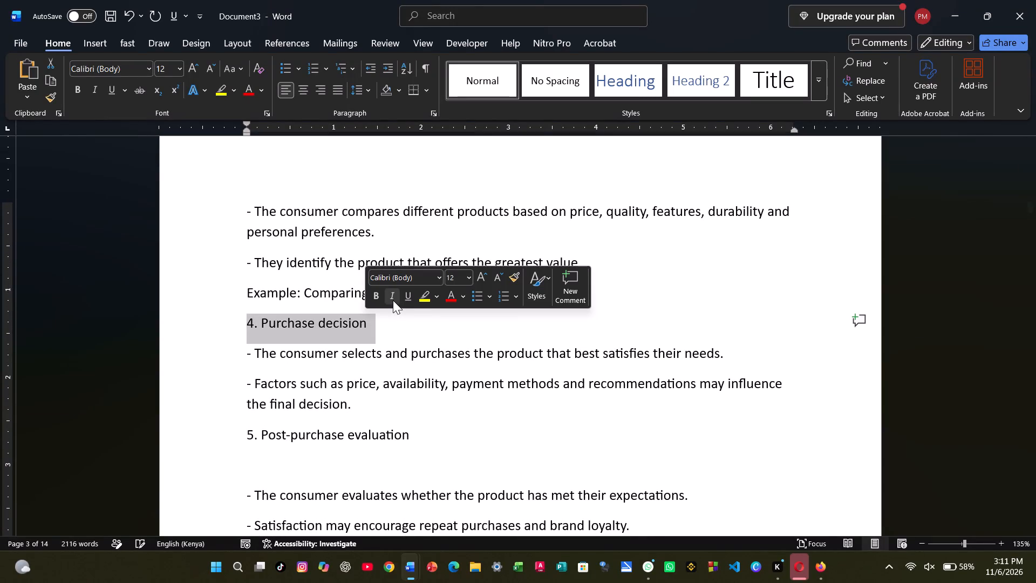
click(393, 300)
drag(240, 442, 392, 439)
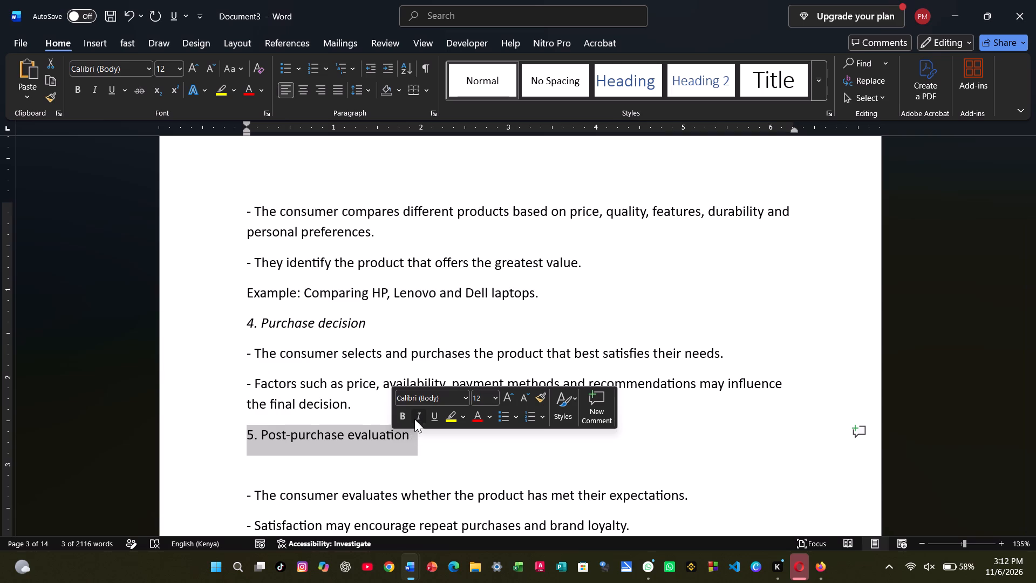
click(414, 419)
Remove the blank lines beneath the heading "5. Post-purchase evaluation" and around the example about evaluating laptop performance and battery life.
click(353, 473)
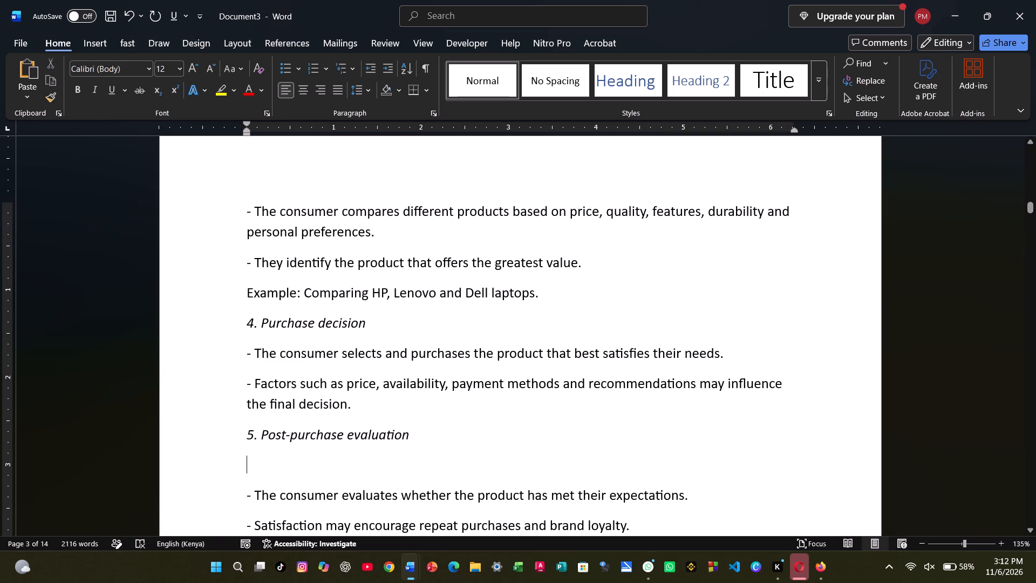
key(BackSpace)
scroll(329, 452, down, 1)
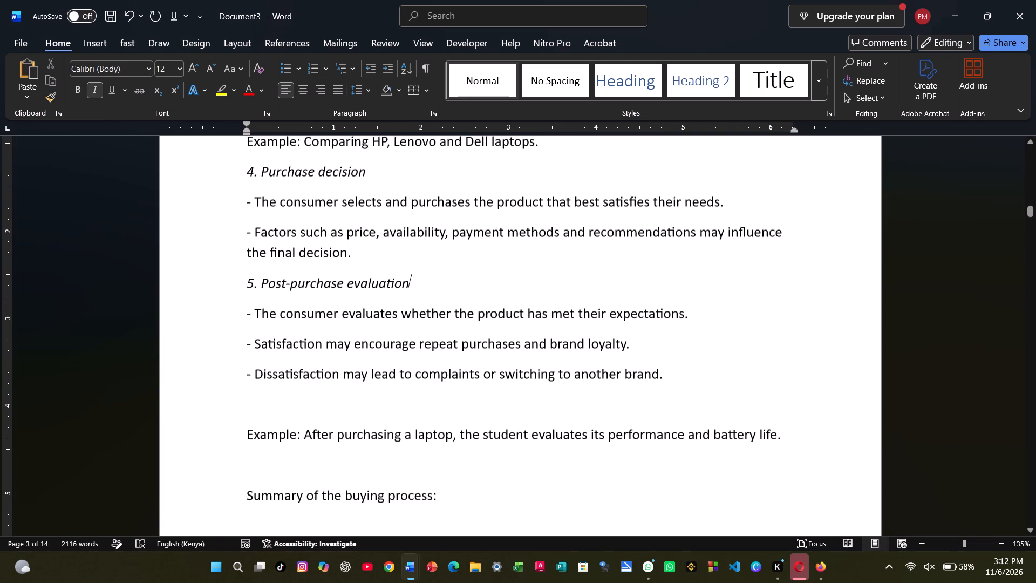
click(284, 414)
key(BackSpace)
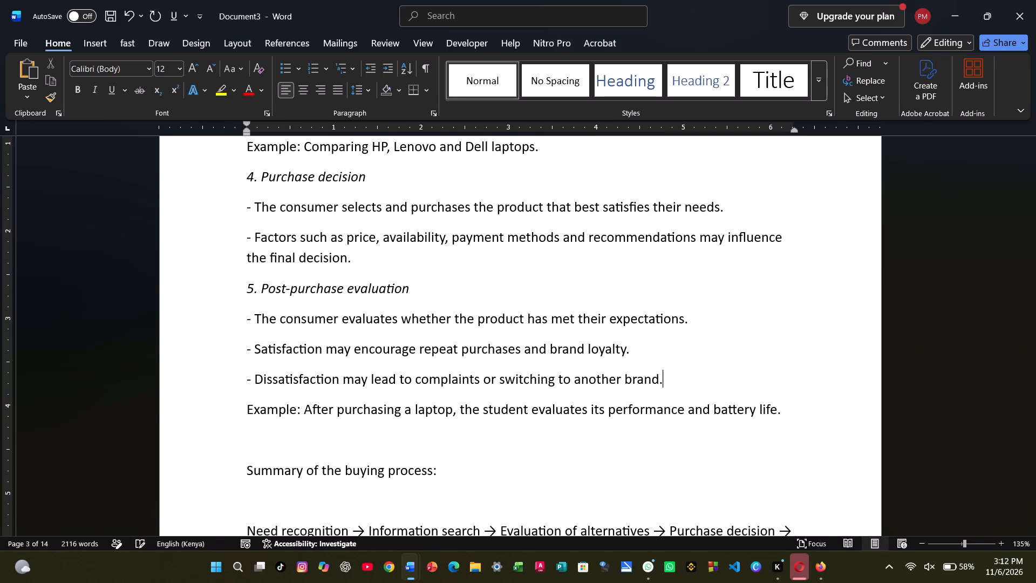
click(276, 440)
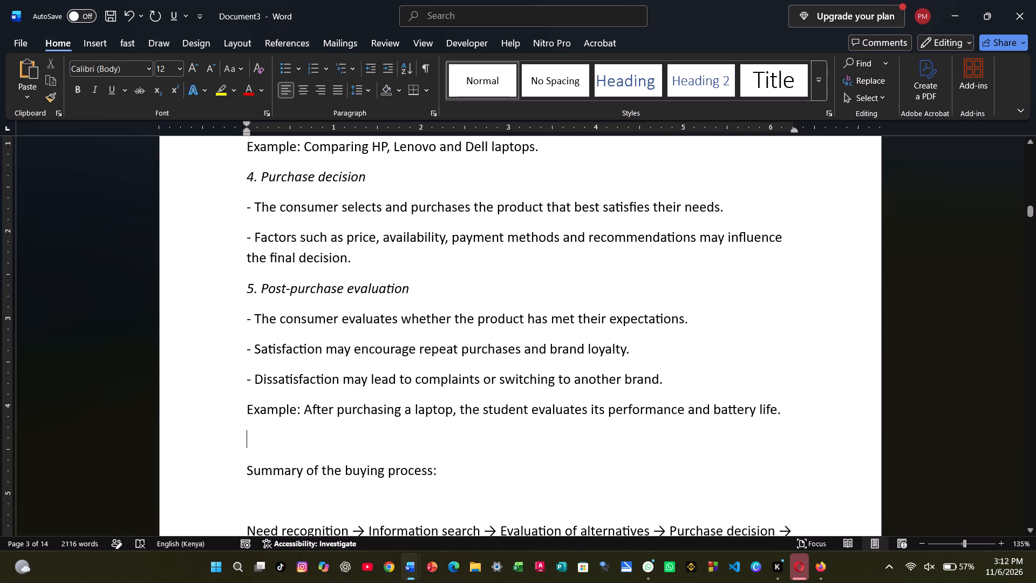
key(BackSpace)
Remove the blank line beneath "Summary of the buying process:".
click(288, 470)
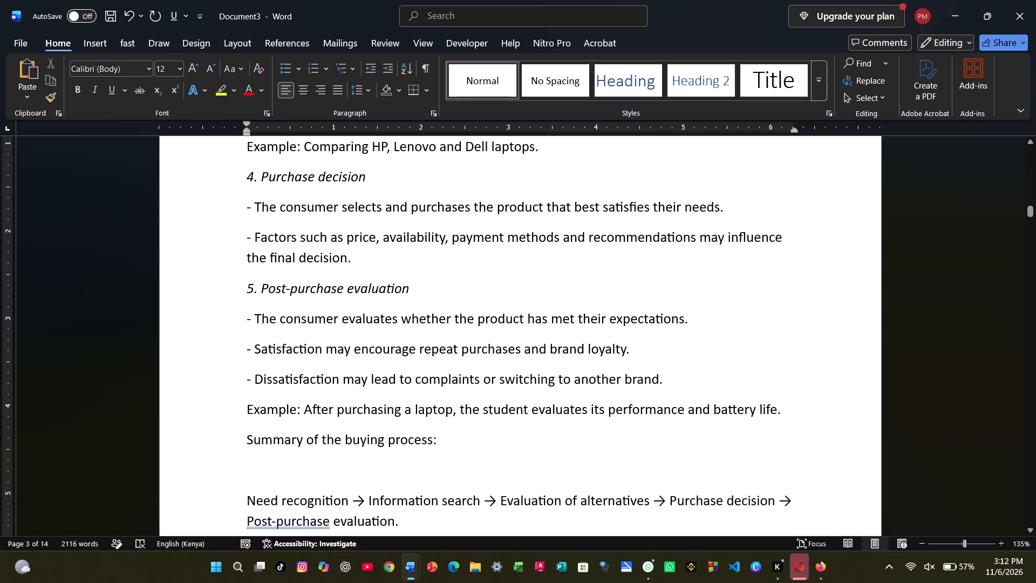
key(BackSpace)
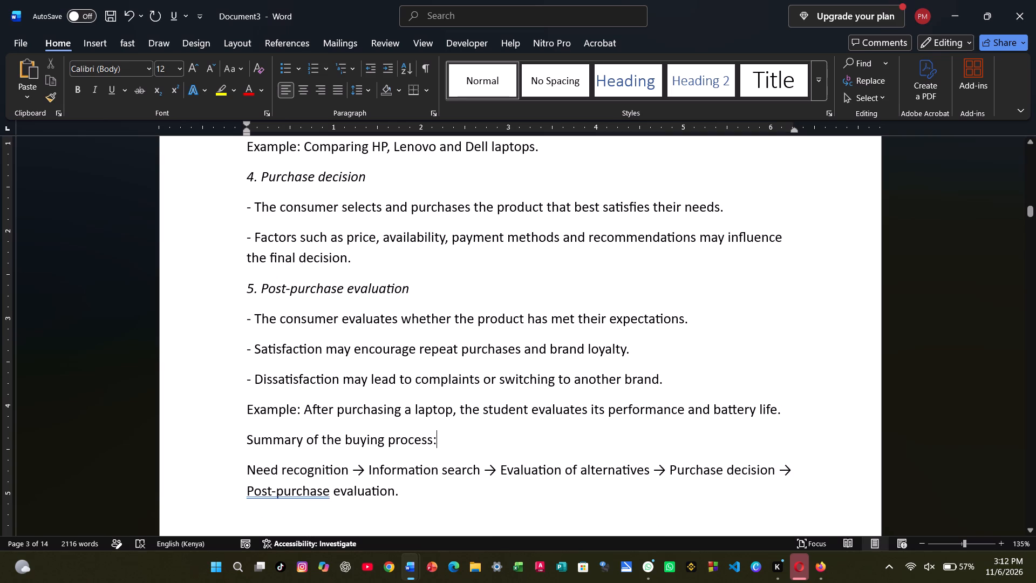
Delete the buying process summary together with its separator dashes and the leftover blank line.
scroll(266, 439, down, 1)
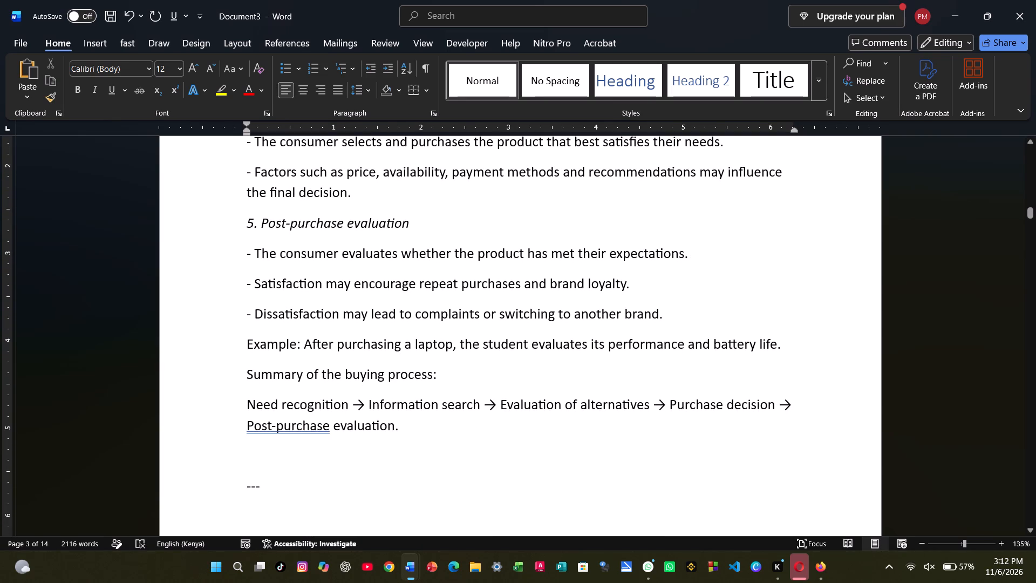
drag(246, 378, 376, 485)
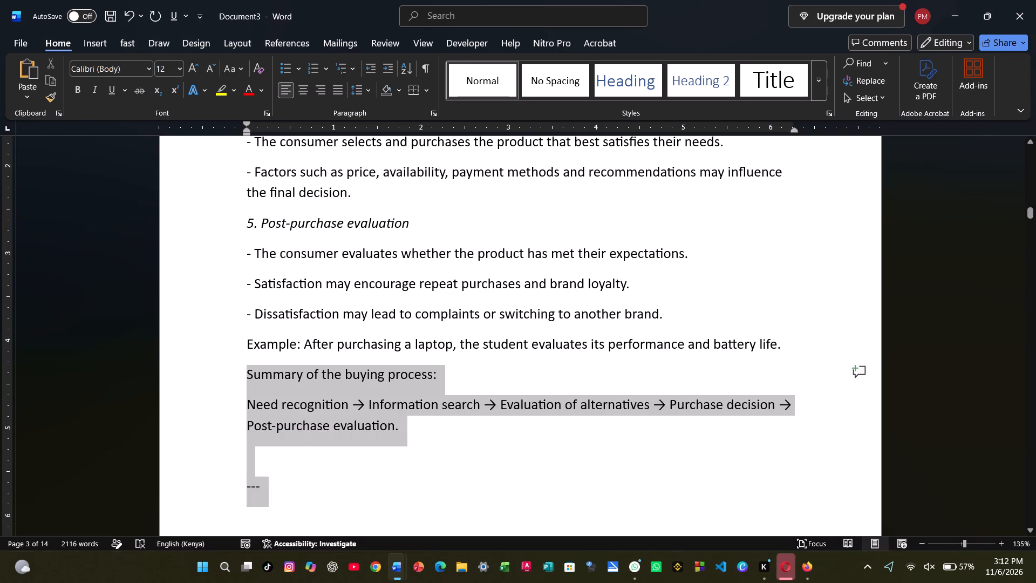
drag(376, 485, 373, 490)
key(BackSpace)
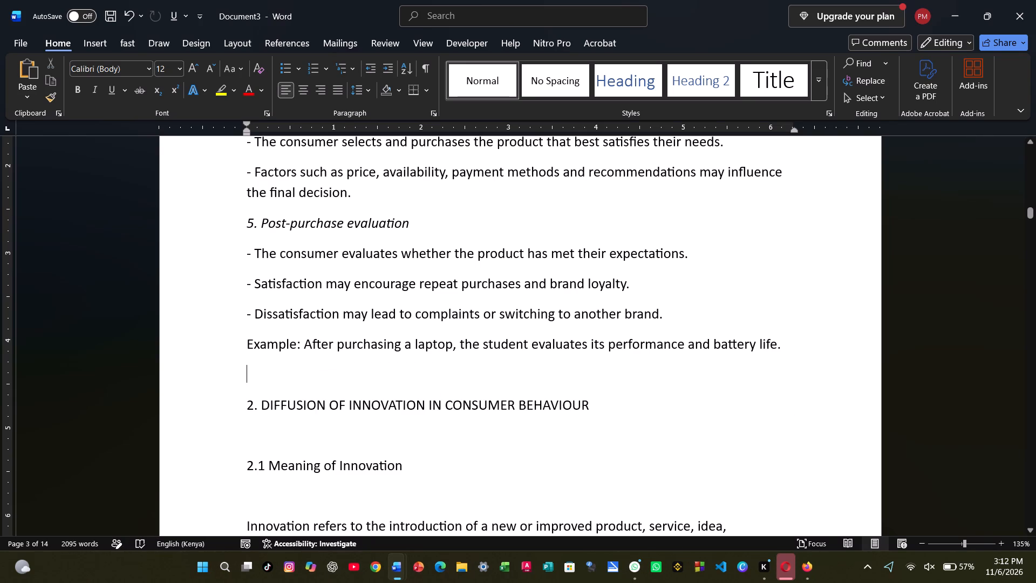
click(271, 379)
key(BackSpace)
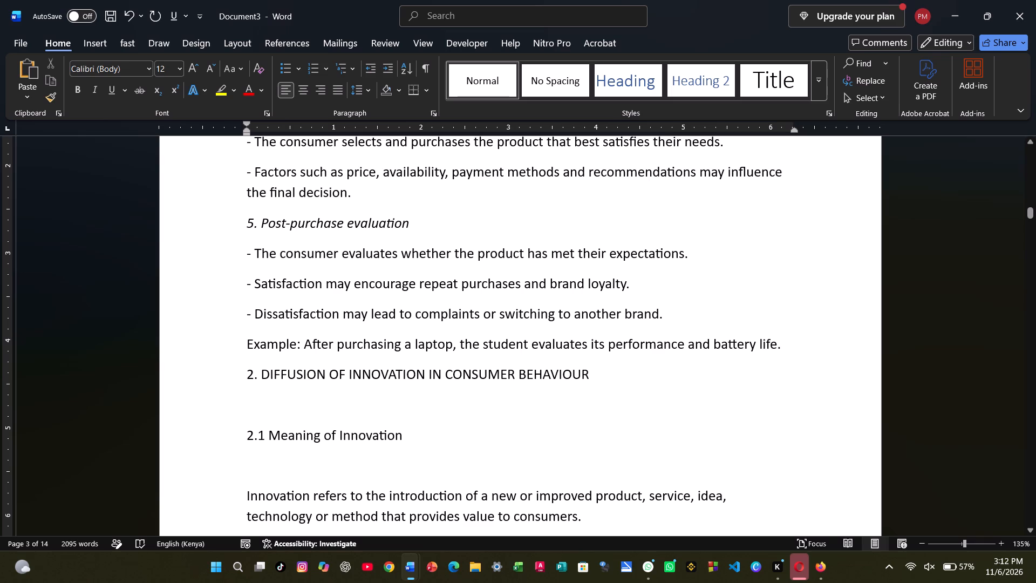
Make the heading "2. DIFFUSION OF INNOVATION IN CONSUMER BEHAVIOUR" bold and remove the blank line beneath it.
drag(243, 378, 561, 395)
click(572, 374)
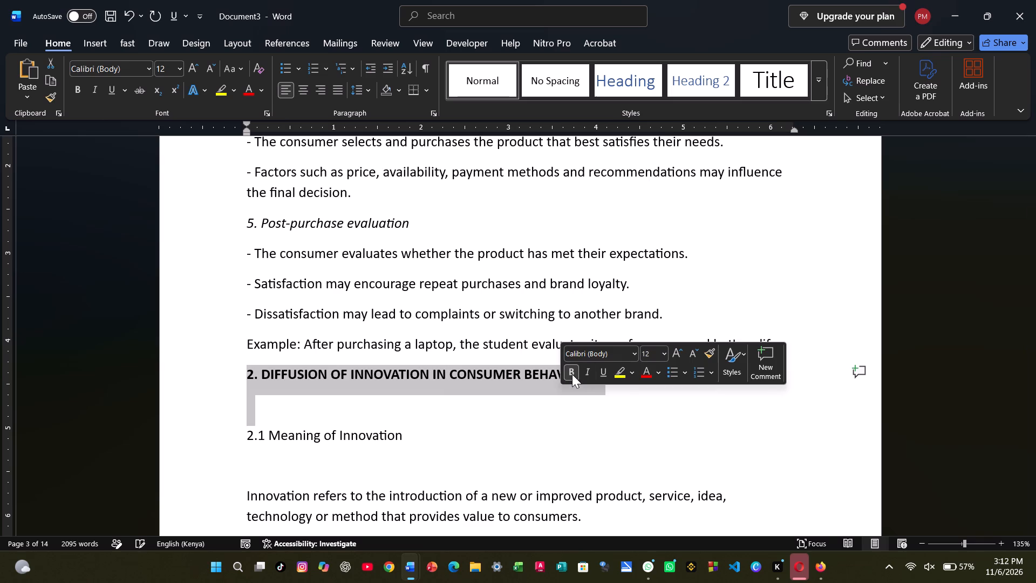
drag(572, 374, 445, 438)
click(445, 438)
click(271, 401)
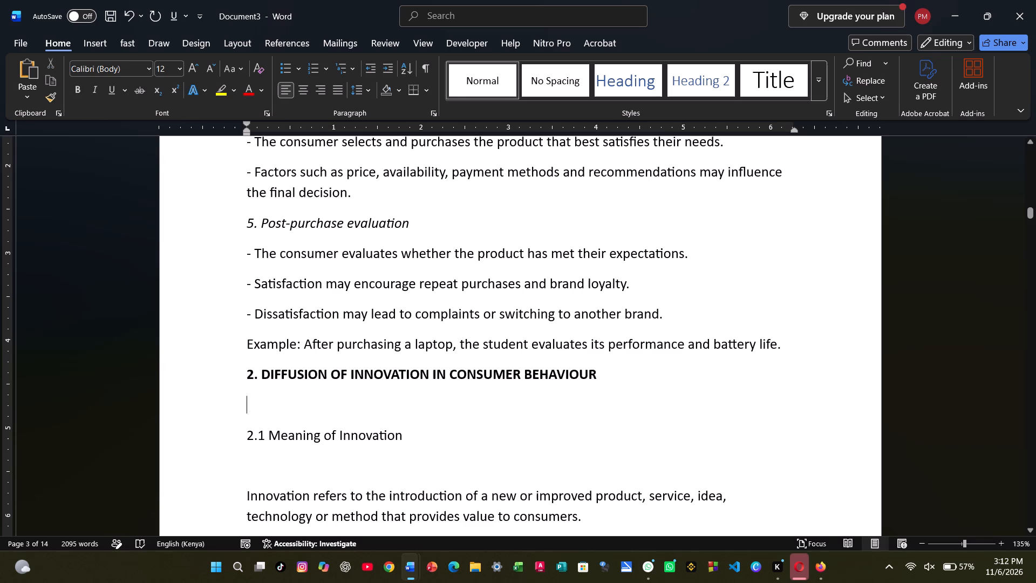
key(BackSpace)
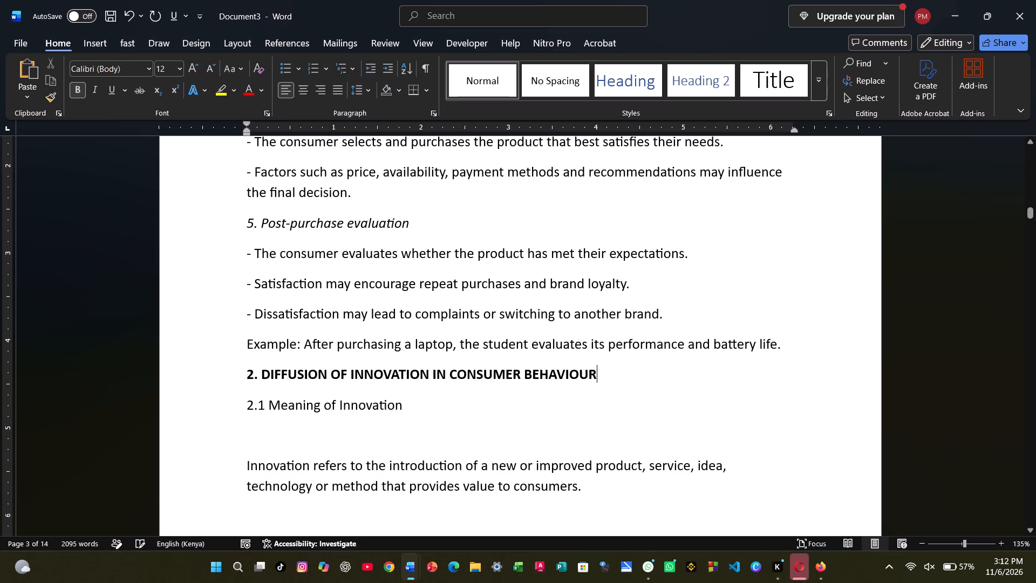
Make the heading "2.1 Meaning of Innovation" bold italic.
drag(243, 403, 400, 412)
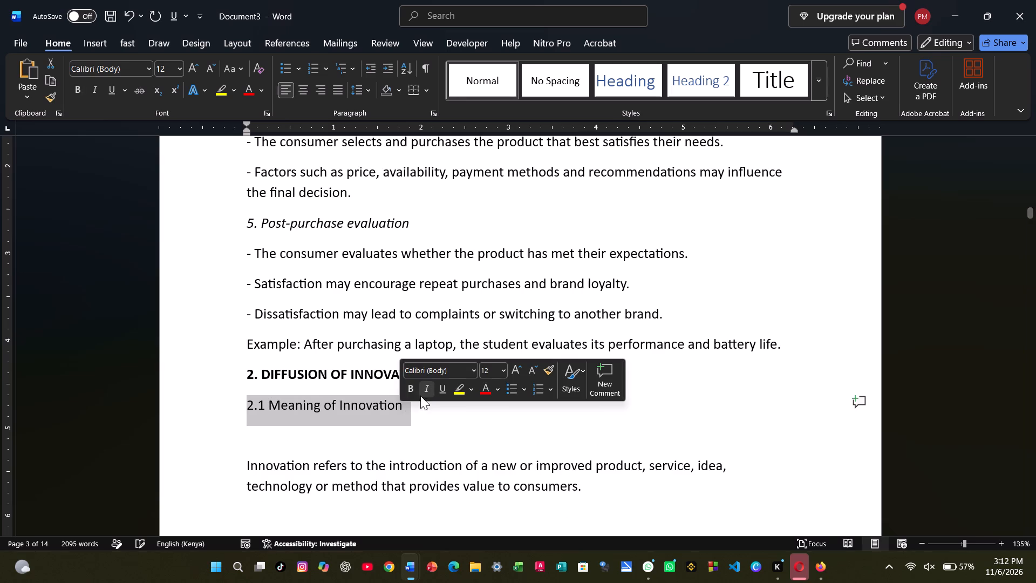
click(426, 394)
click(402, 389)
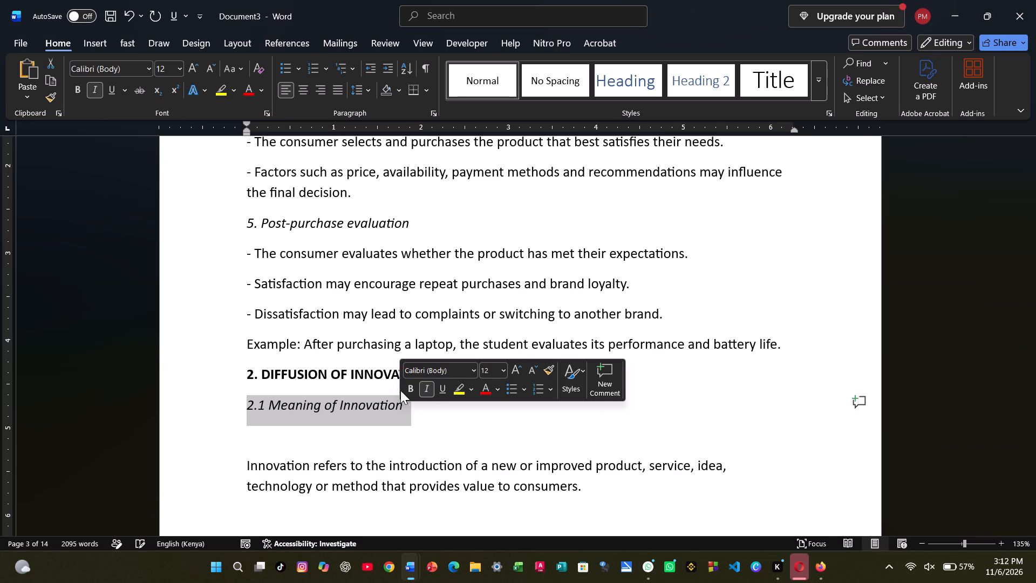
click(403, 390)
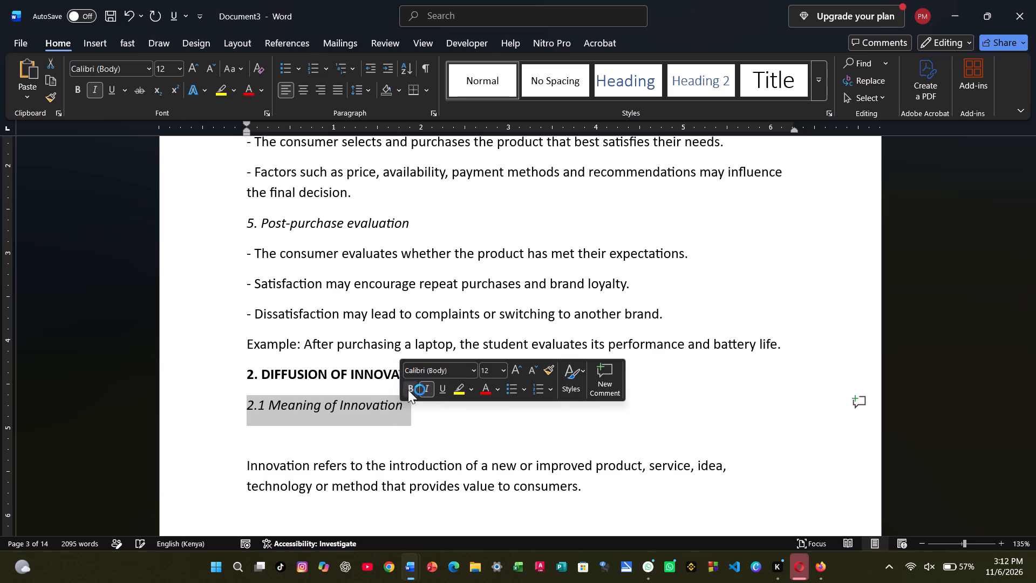
click(409, 390)
Remove the blank lines before and after the definition of innovation in section 2.1.
click(338, 429)
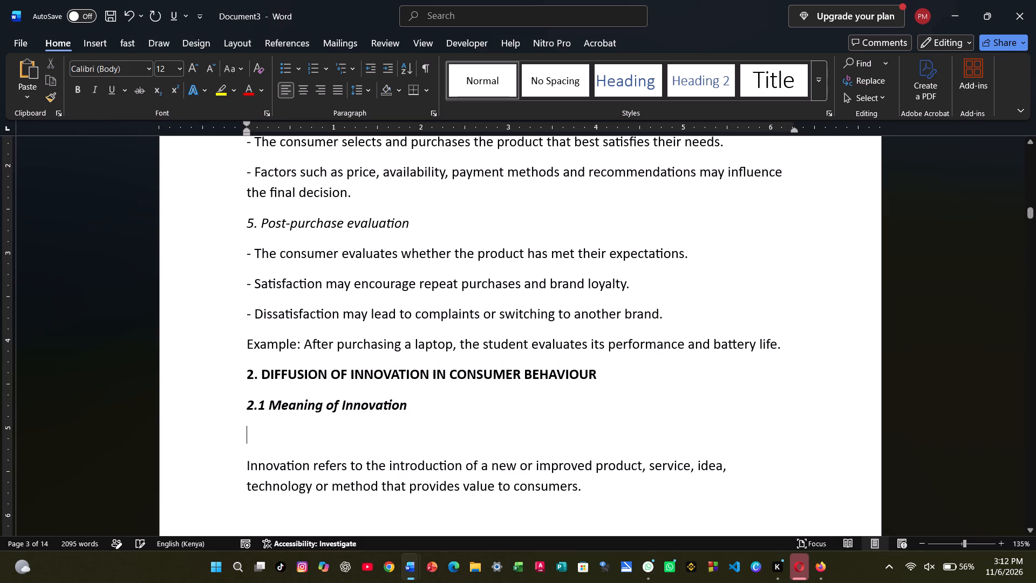
key(BackSpace)
click(275, 482)
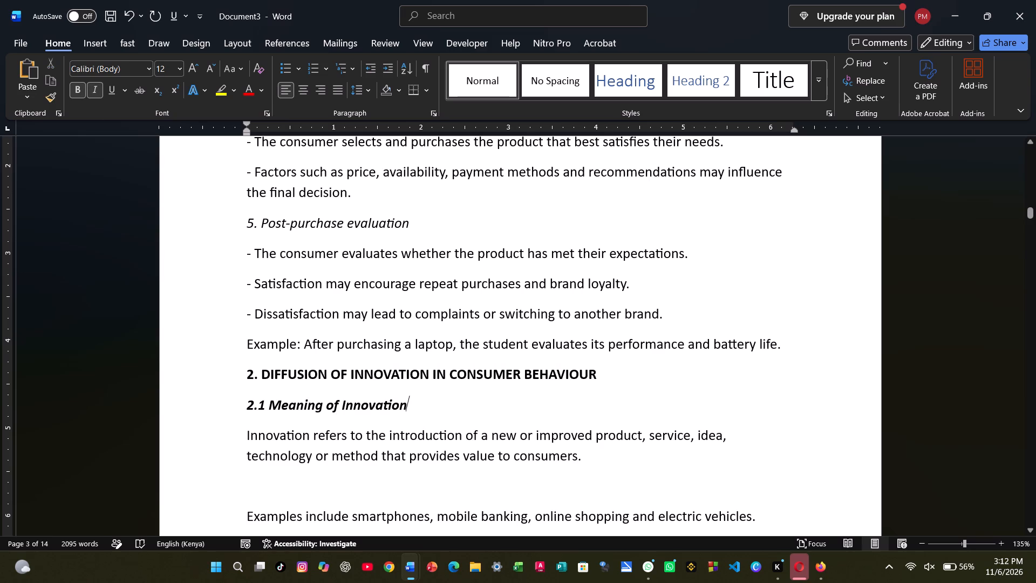
key(BackSpace)
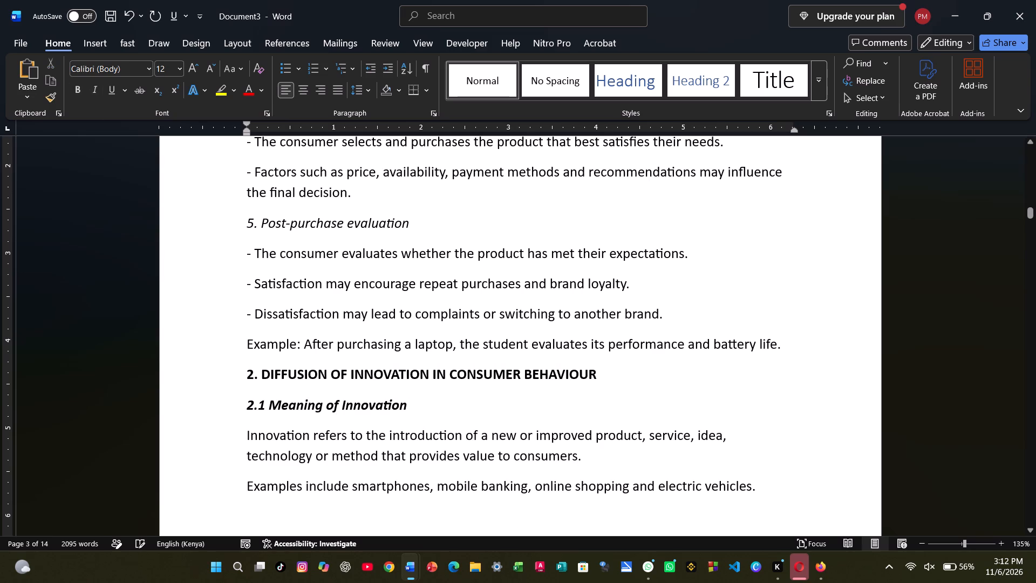
Remove the blank lines before and after the heading "2.2 Meaning of Diffusion of Innovation".
scroll(283, 487, down, 1)
click(268, 404)
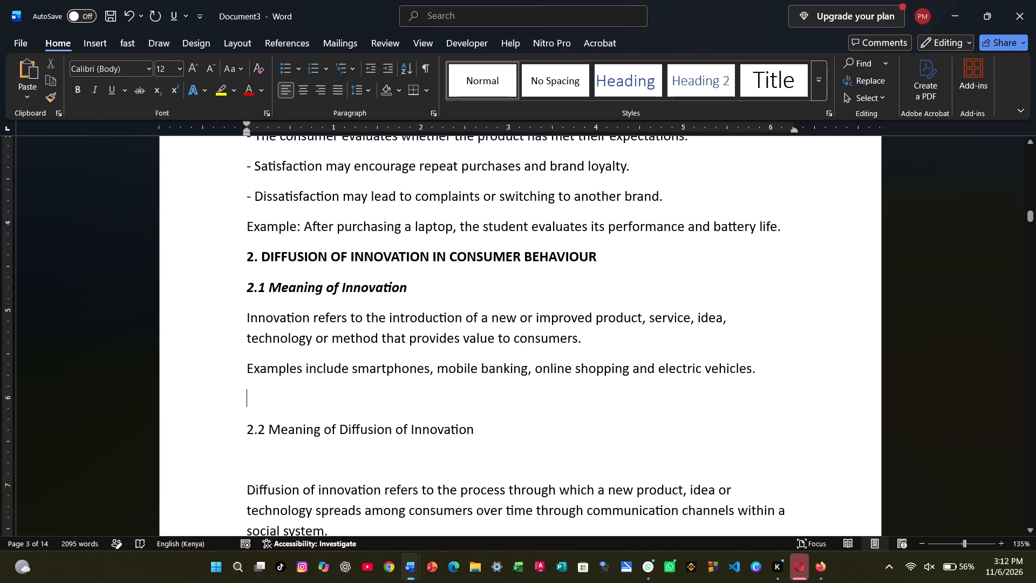
key(BackSpace)
click(251, 421)
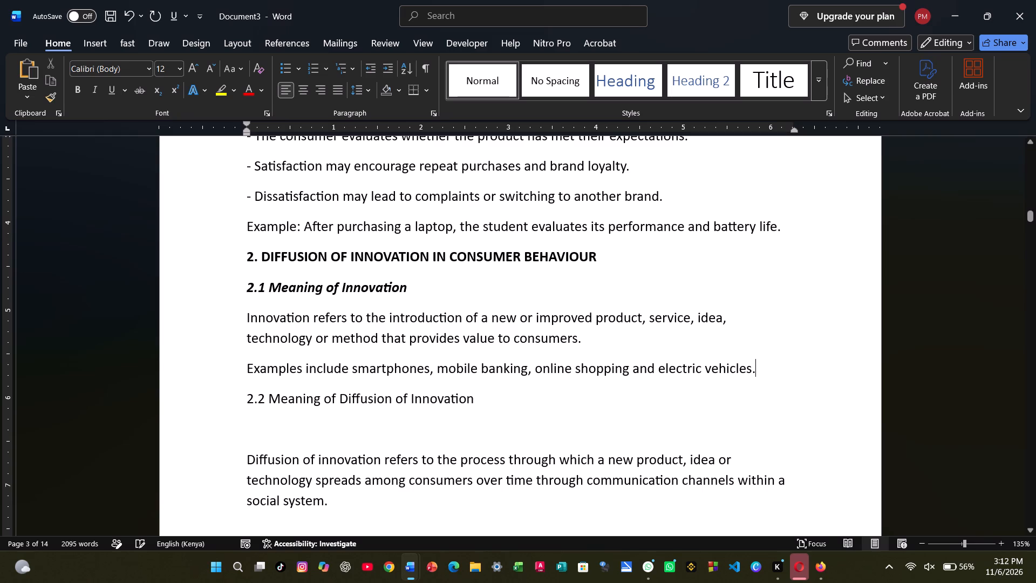
key(BackSpace)
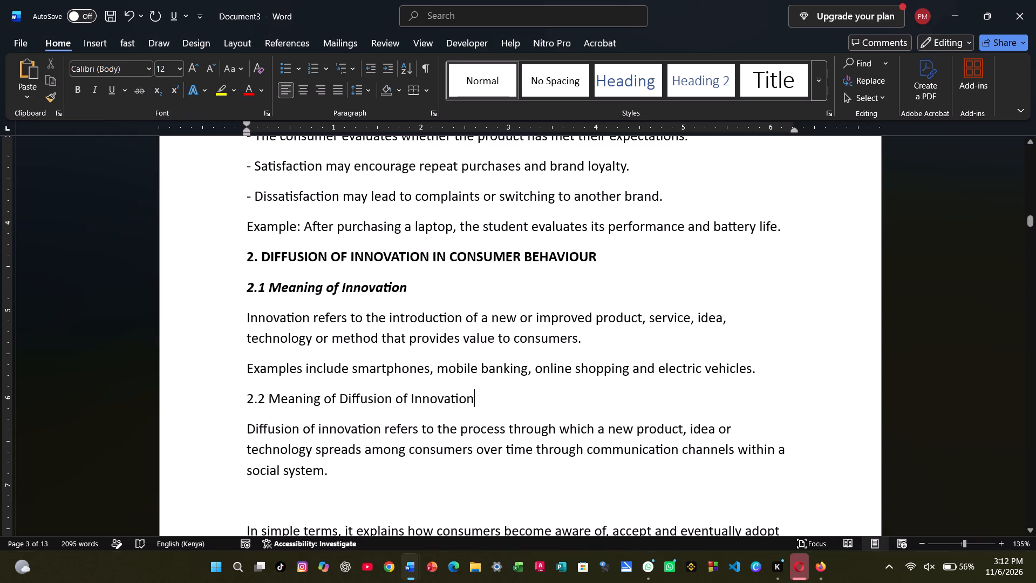
Make the heading "2.2 Meaning of Diffusion of Innovation" bold italic.
drag(241, 396, 488, 397)
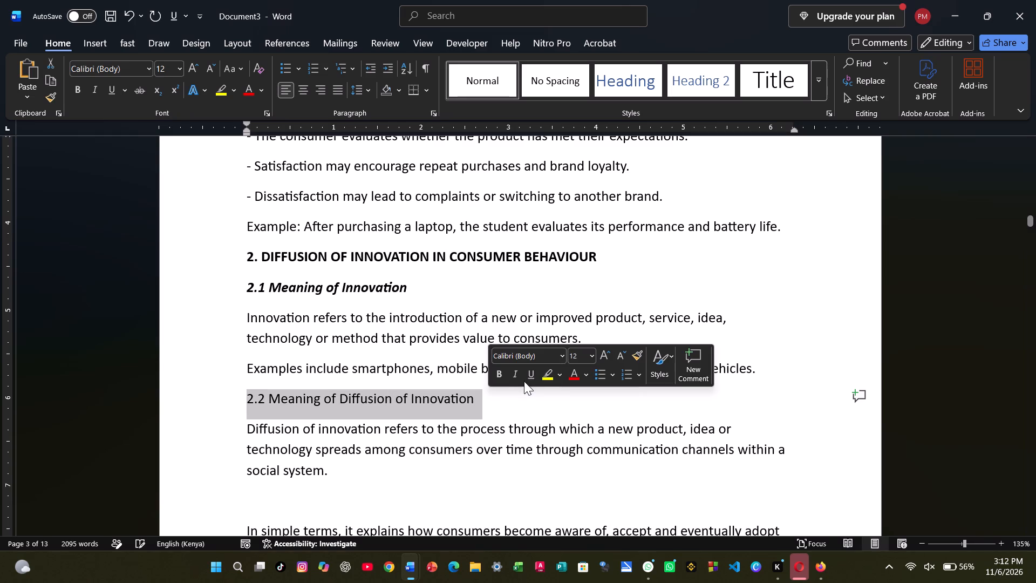
click(515, 373)
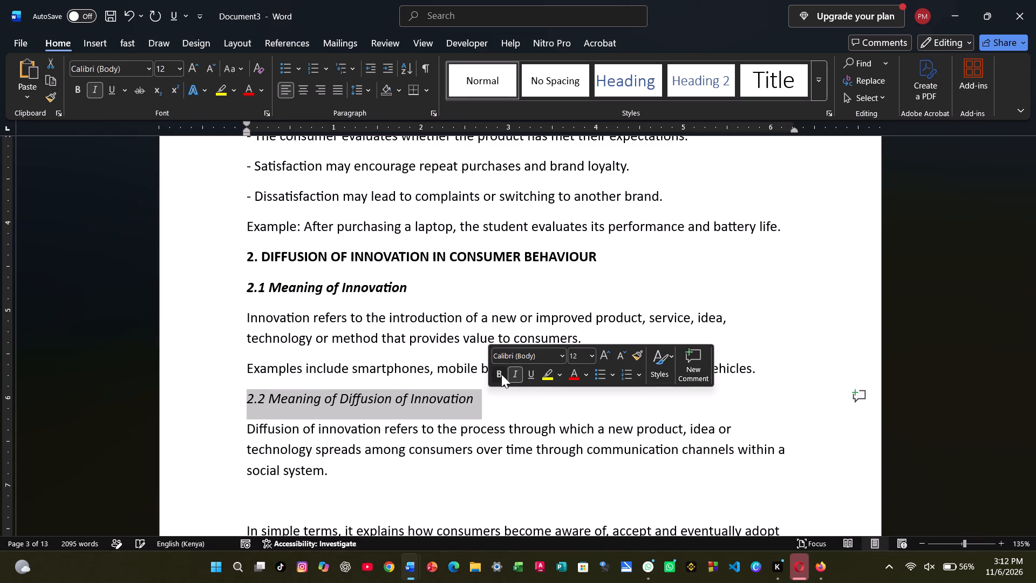
click(501, 374)
click(424, 458)
Remove the blank line after the definition of diffusion of innovation in section 2.2.
scroll(424, 458, down, 1)
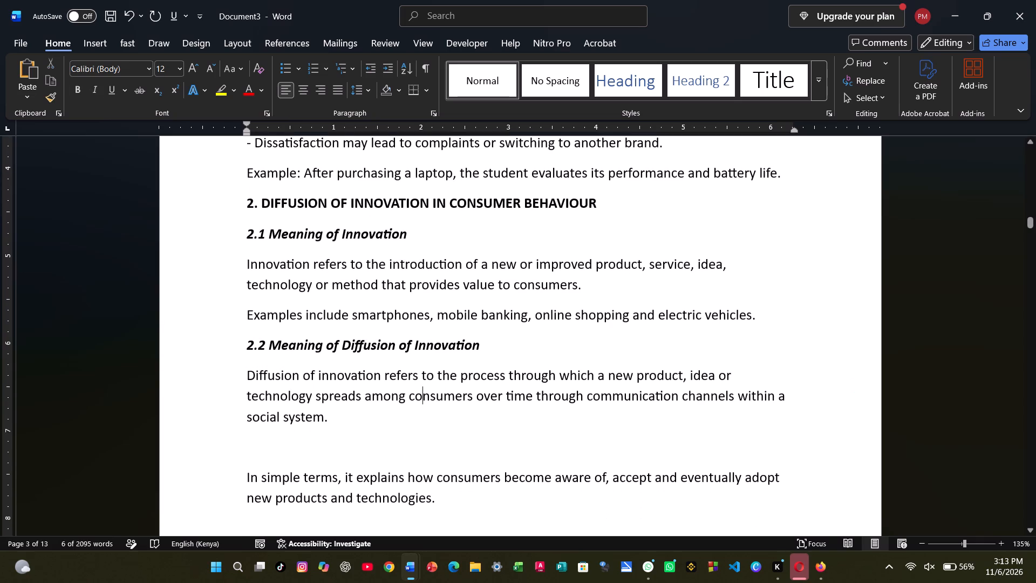
click(277, 458)
key(BackSpace)
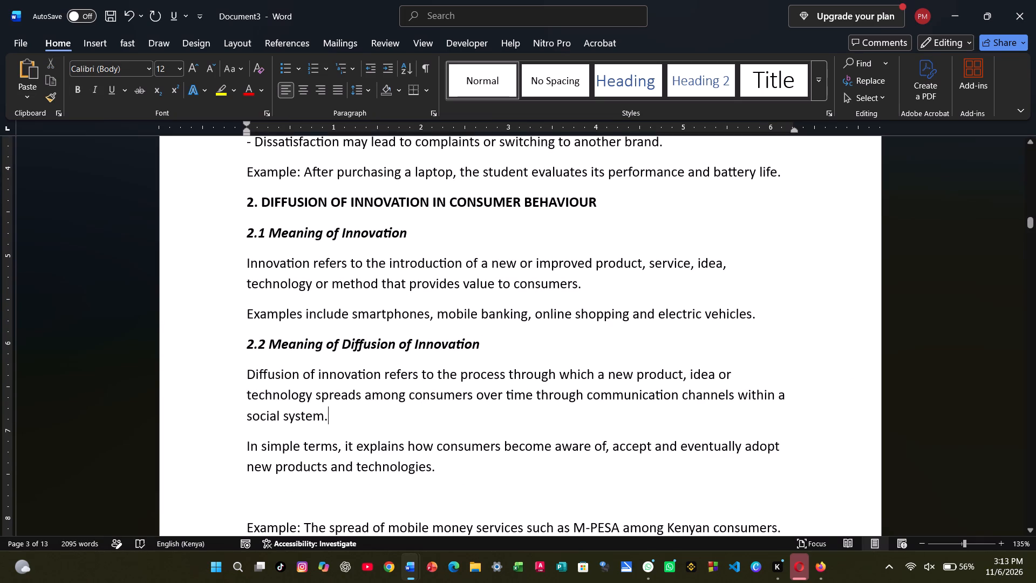
drag(241, 446, 359, 483)
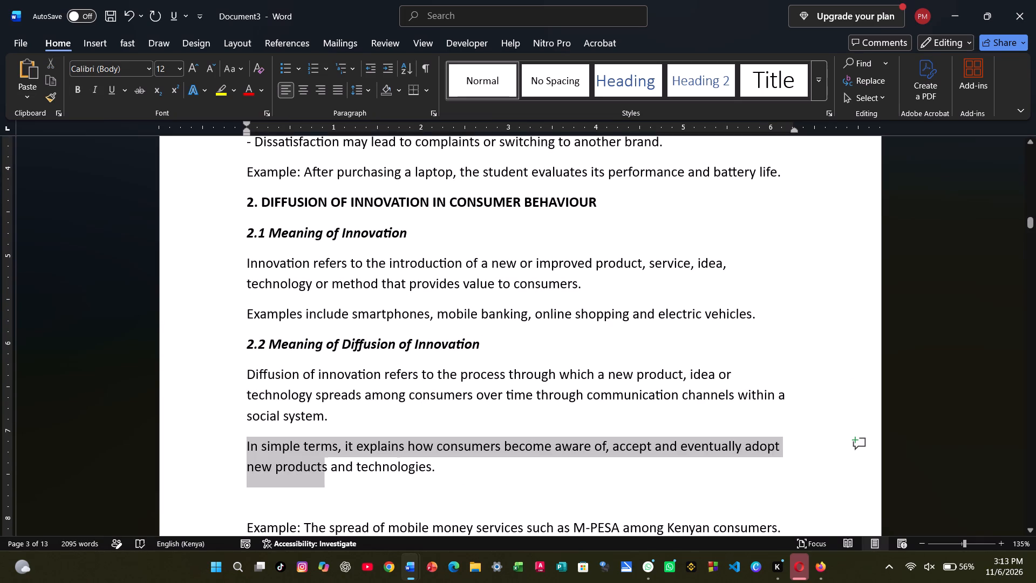
drag(359, 483, 347, 461)
click(347, 461)
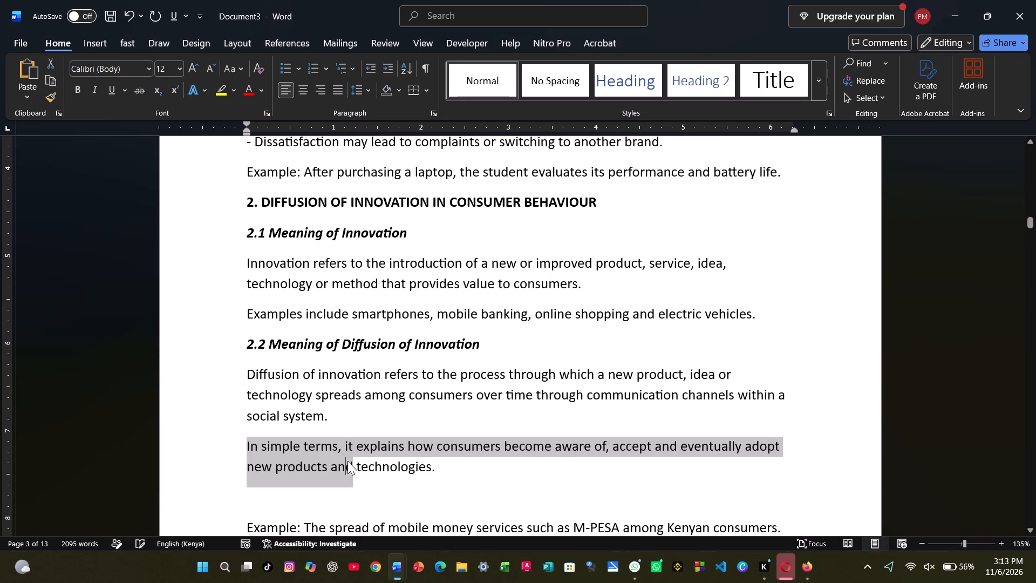
click(343, 449)
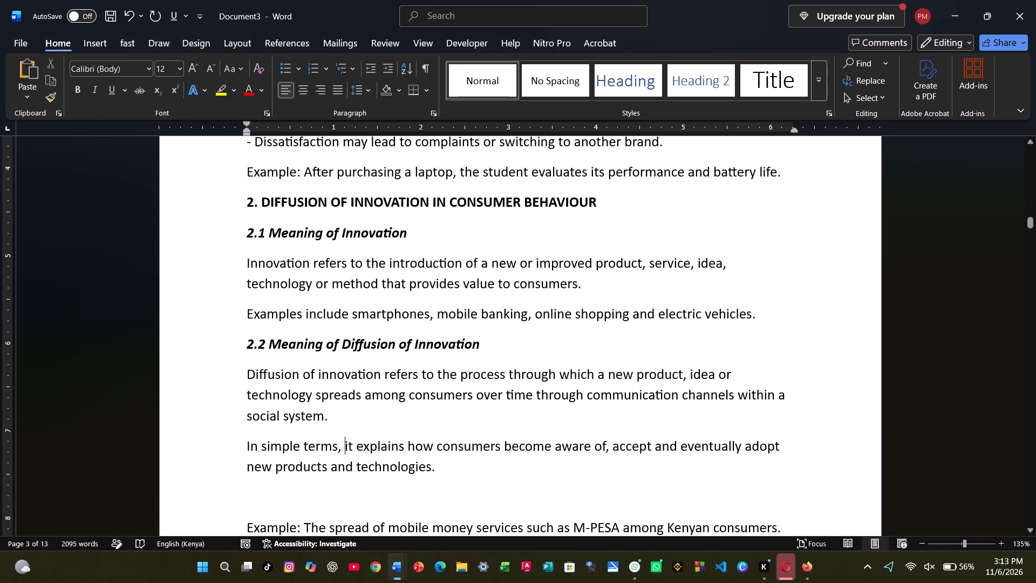
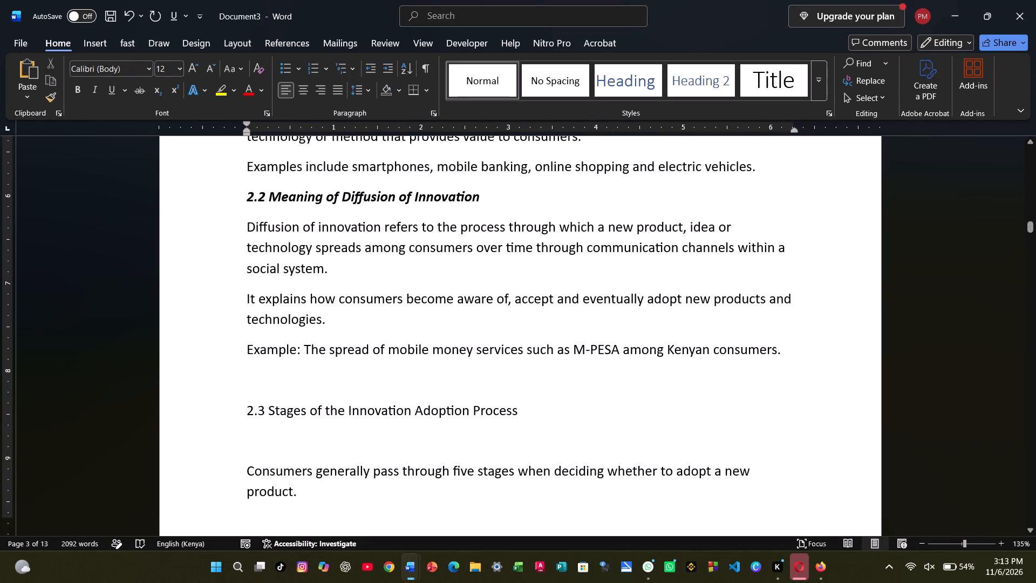
Make the heading "2.3 Stages of the Innovation Adoption Process" bold italic and remove the blank lines above and below it.
click(275, 383)
key(BackSpace)
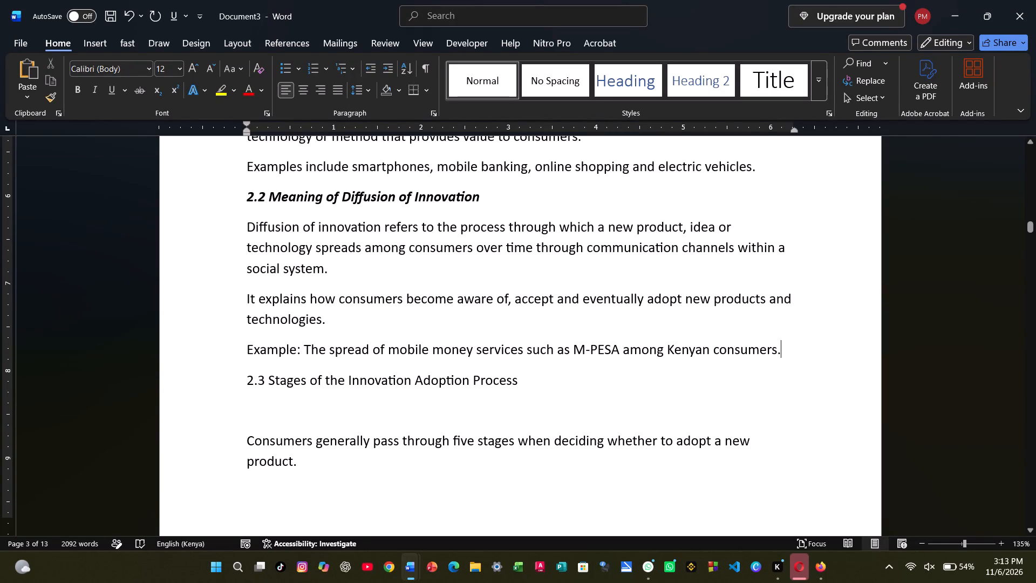
drag(236, 383, 442, 413)
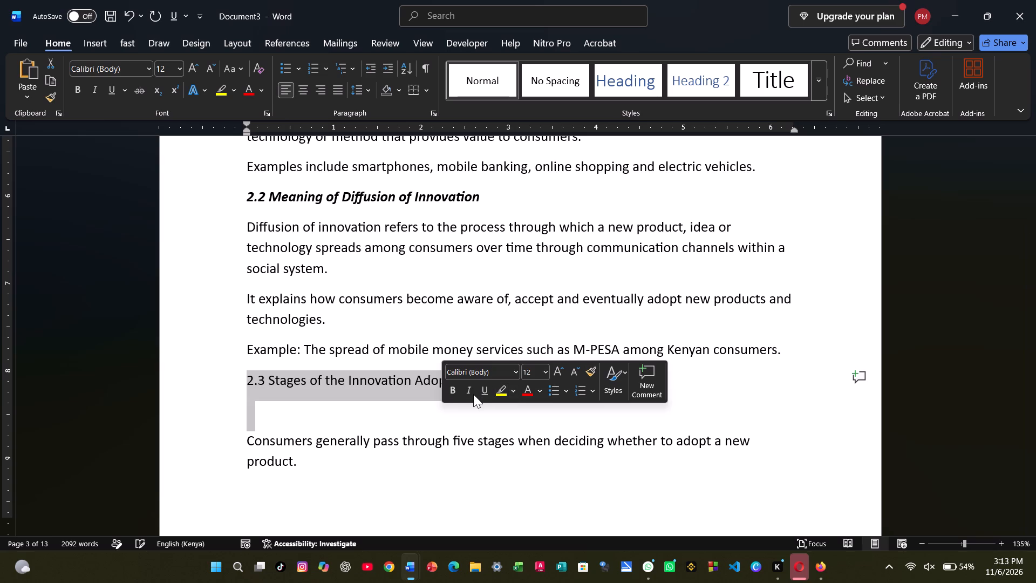
click(468, 394)
click(454, 394)
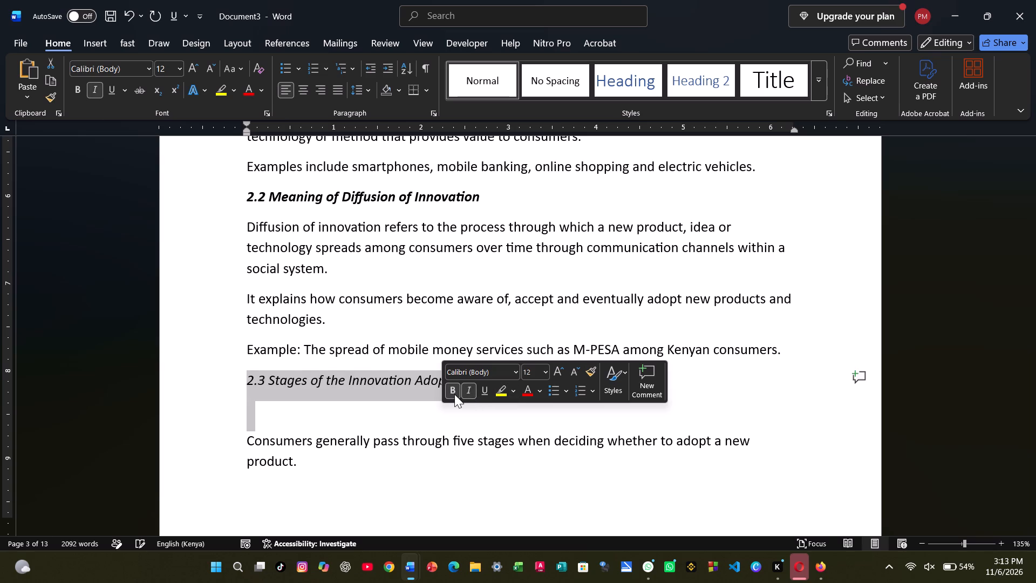
click(284, 410)
key(BackSpace)
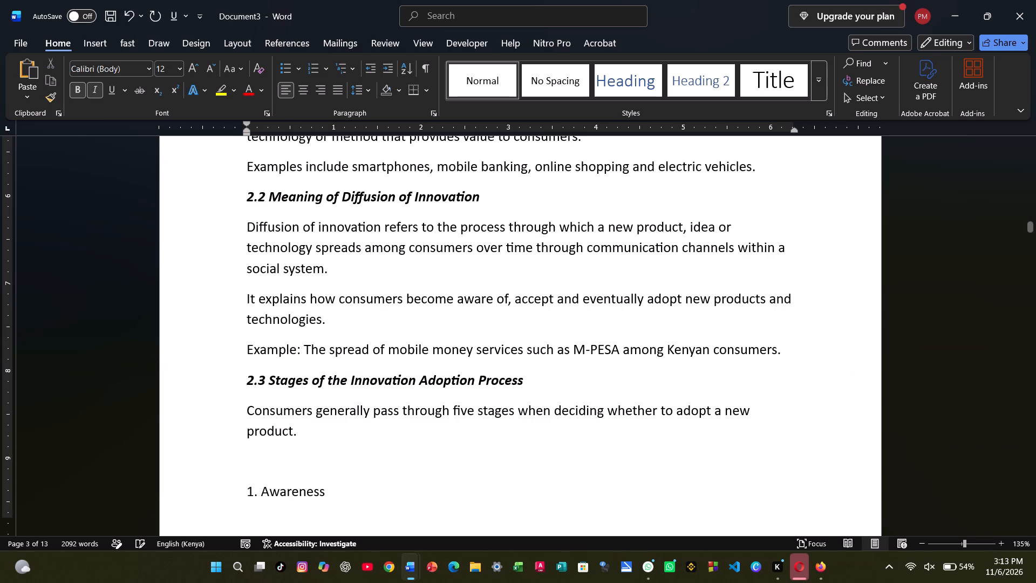
Italicise the subheading "1. Awareness" in section 2.3 and remove the blank lines above and below it.
scroll(358, 457, down, 1)
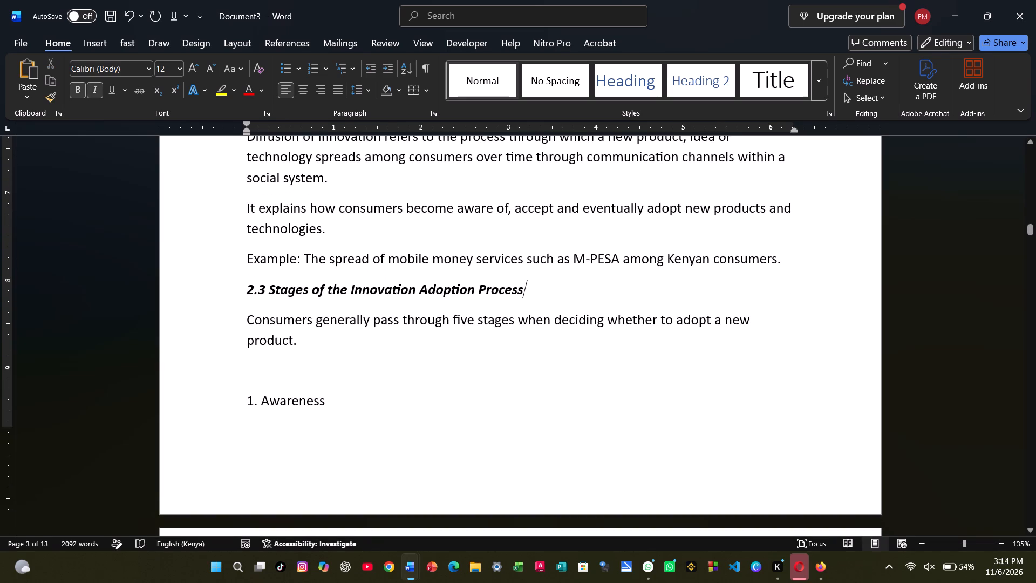
click(264, 377)
key(BackSpace)
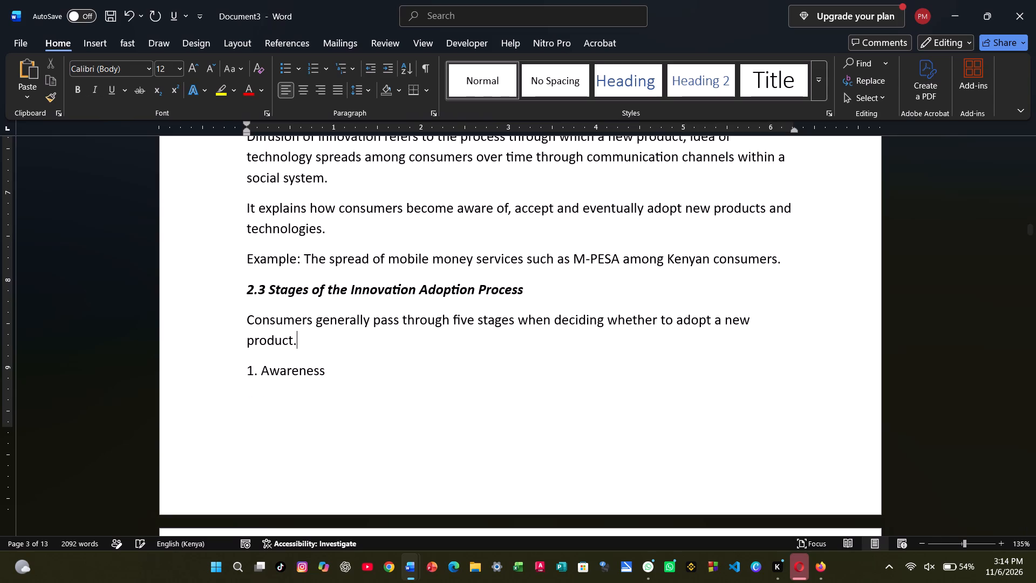
drag(233, 391, 337, 390)
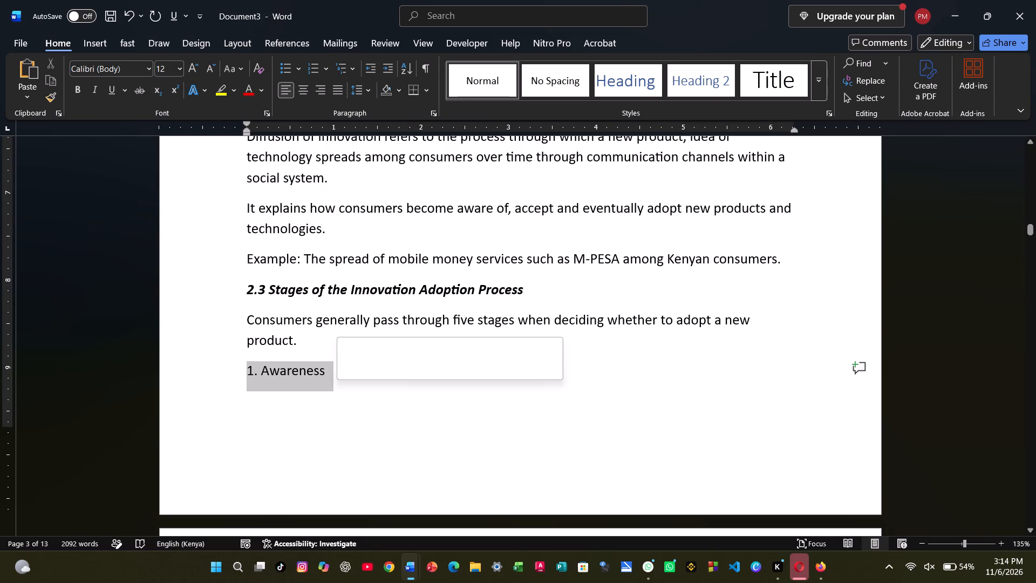
click(366, 374)
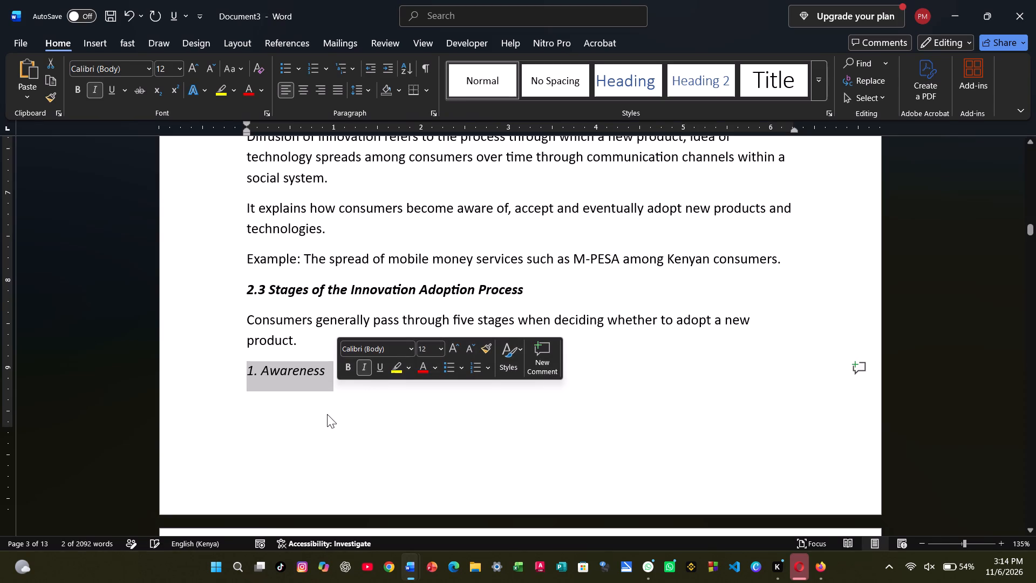
click(324, 416)
click(324, 416)
key(BackSpace)
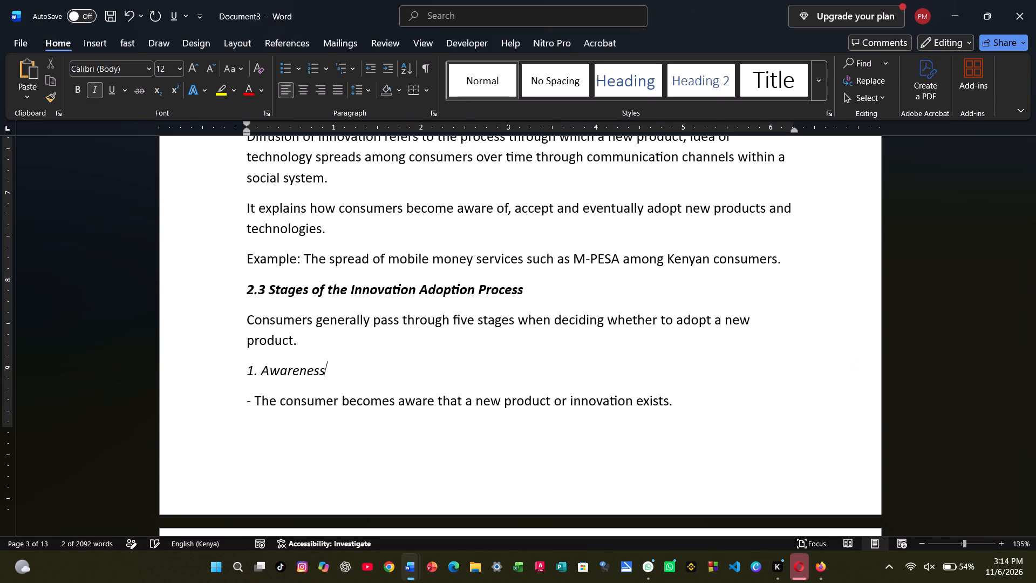
Remove the blank lines above and below the subheading "2. Interest" and make it italic.
scroll(347, 445, down, 2)
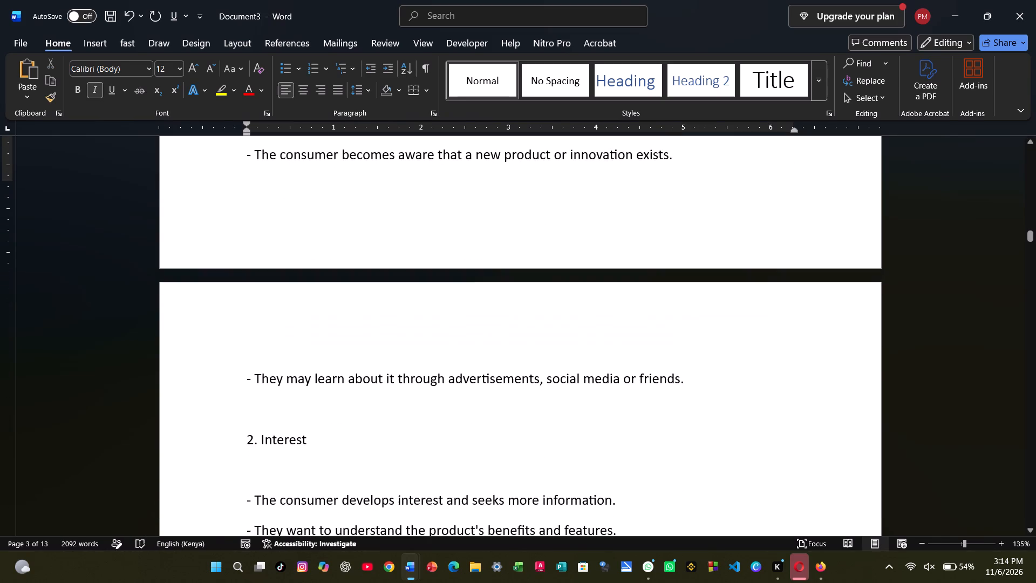
click(265, 355)
click(253, 338)
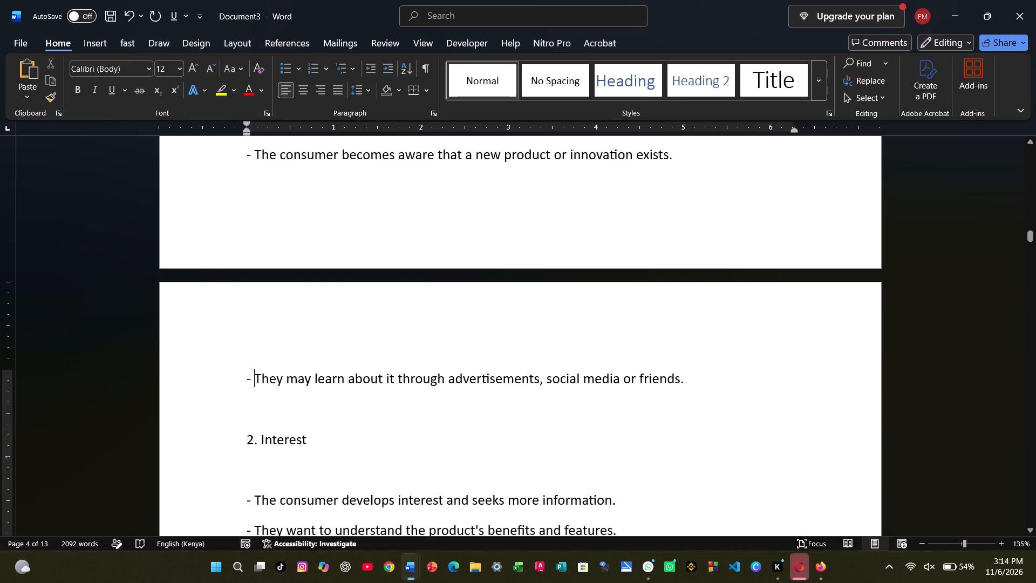
drag(253, 338, 252, 422)
click(252, 422)
key(BackSpace)
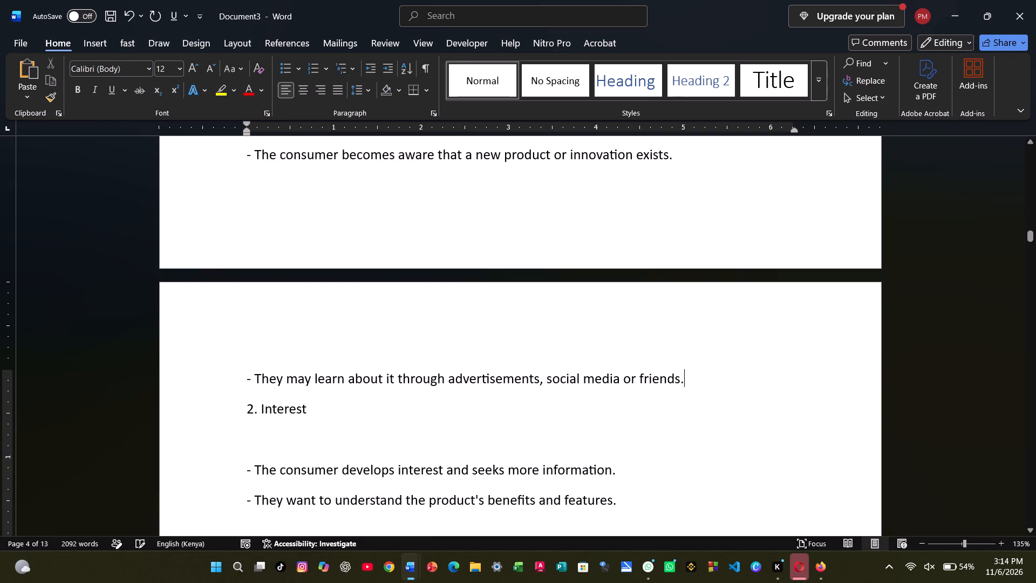
click(259, 446)
key(BackSpace)
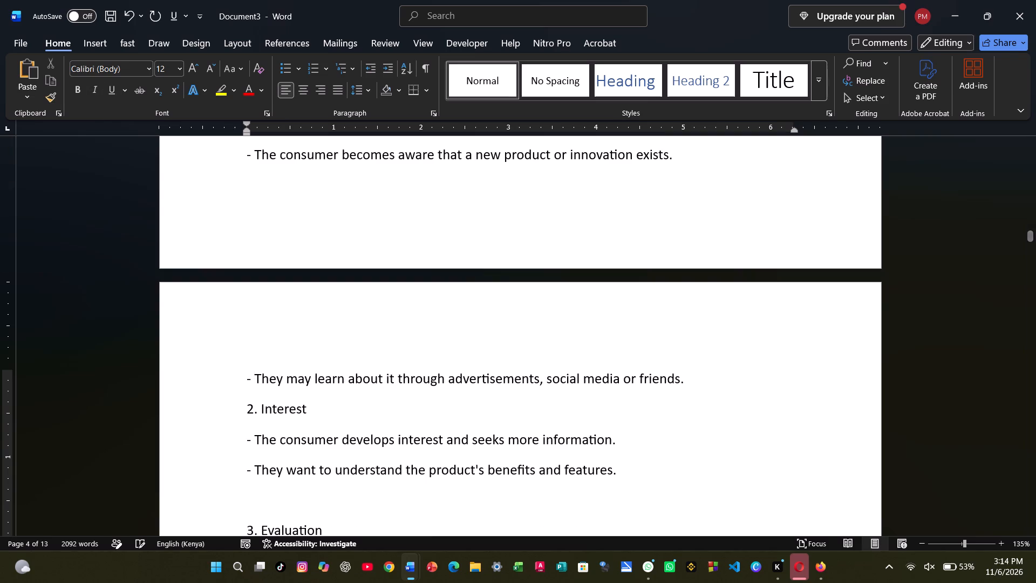
drag(248, 410, 310, 421)
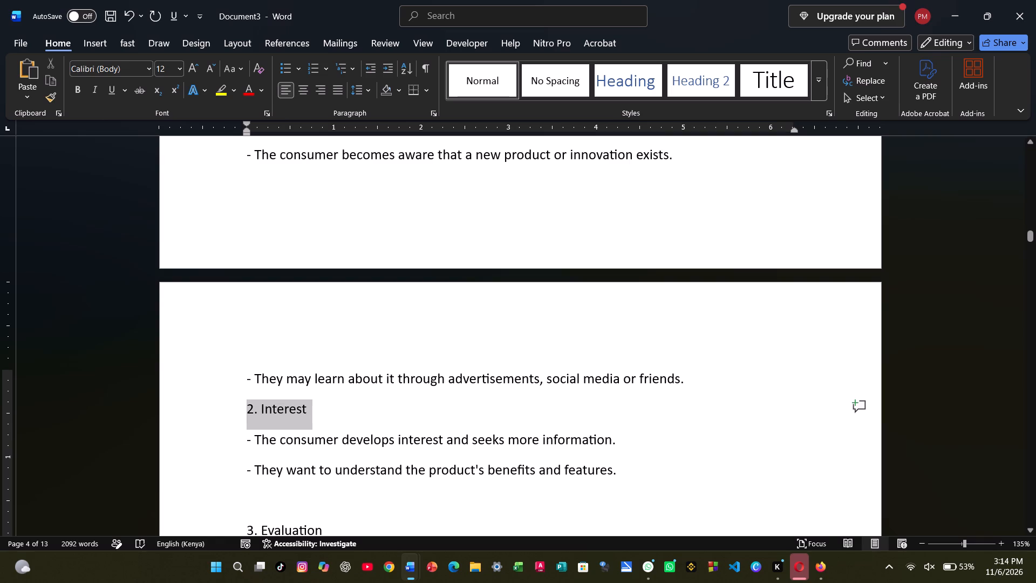
drag(310, 421, 315, 421)
click(345, 404)
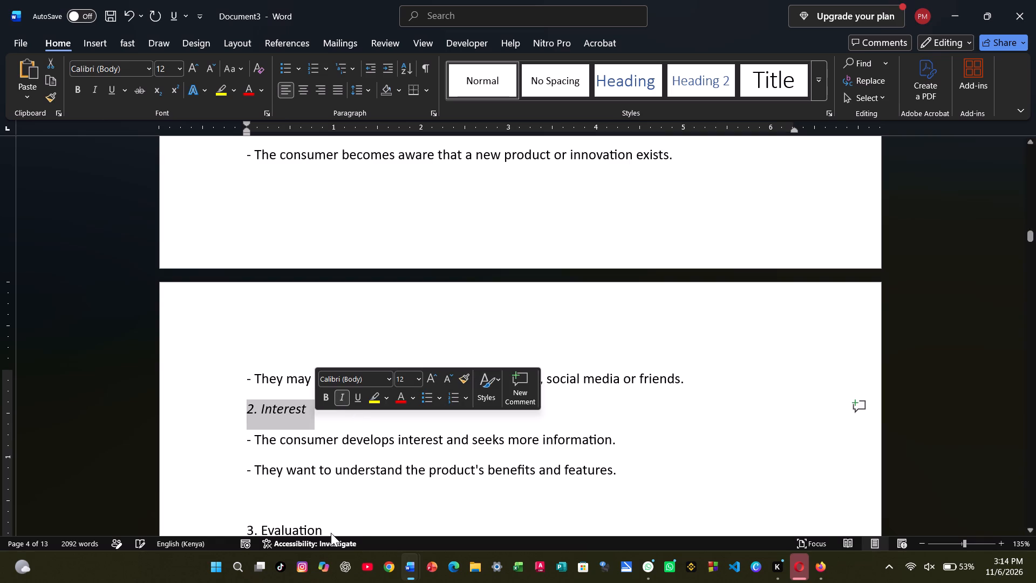
Italicise the subheading "3. Evaluation" and remove the blank lines above and below it.
click(292, 503)
key(BackSpace)
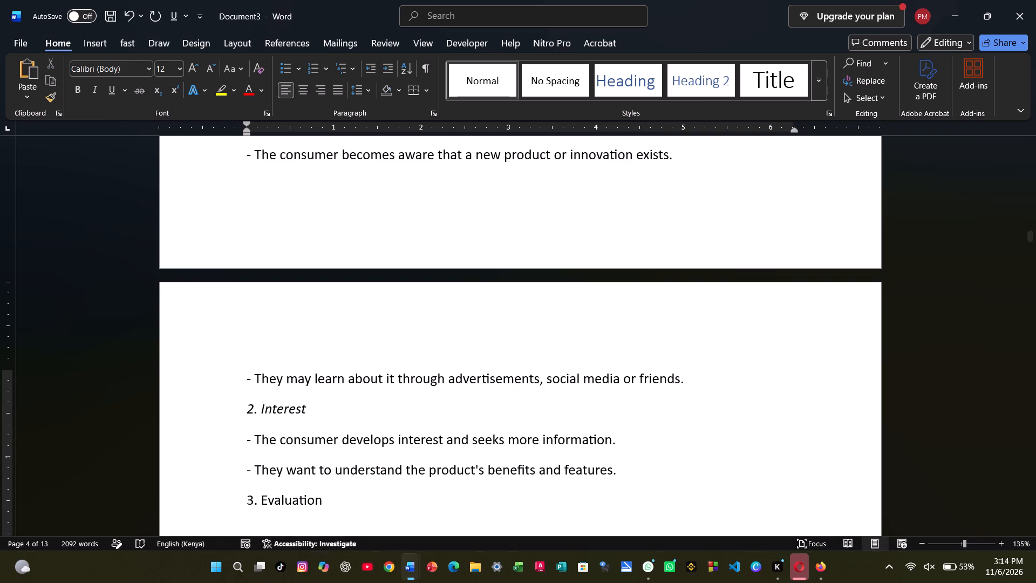
scroll(300, 495, down, 1)
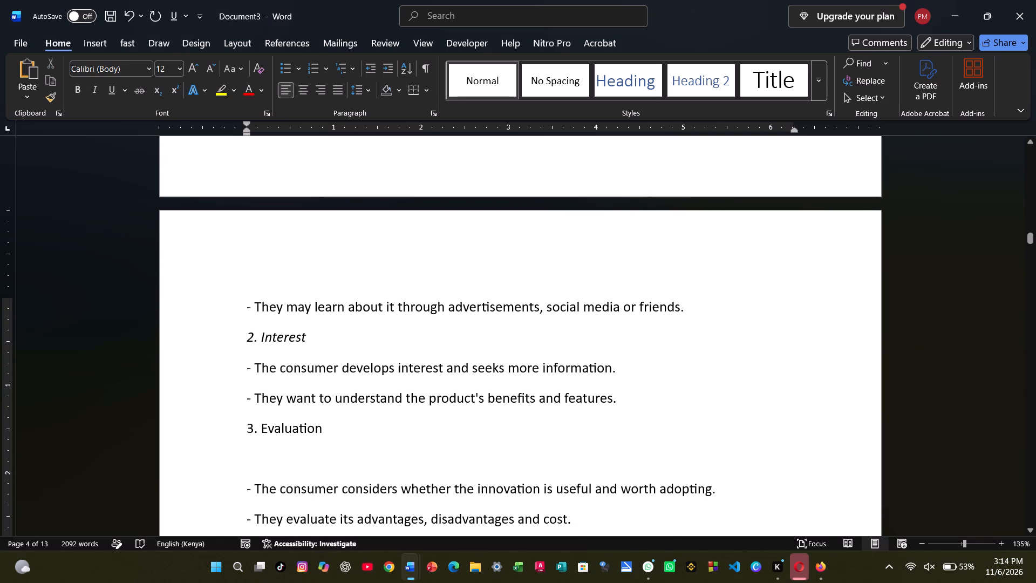
drag(247, 437, 331, 437)
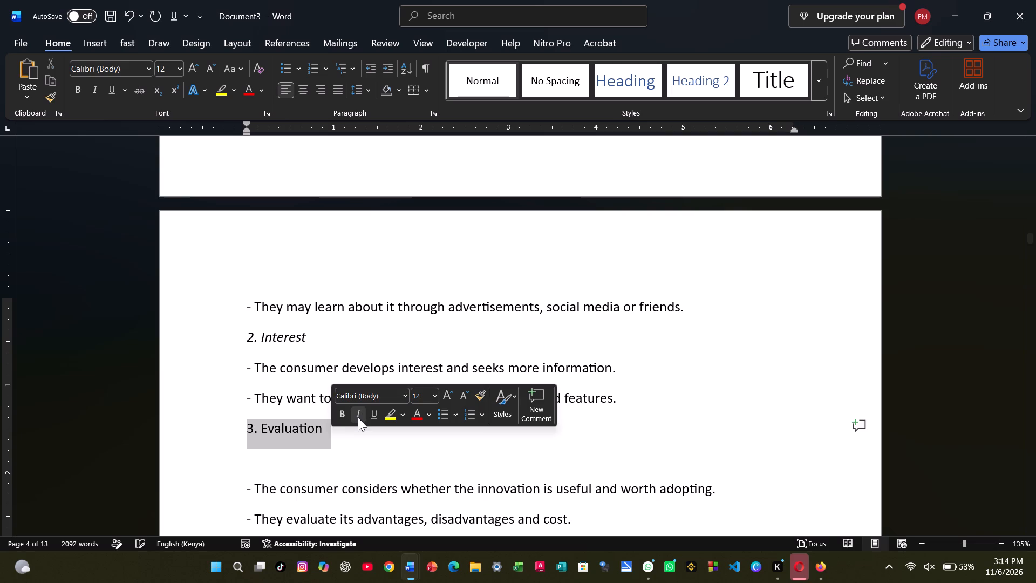
click(358, 417)
click(283, 457)
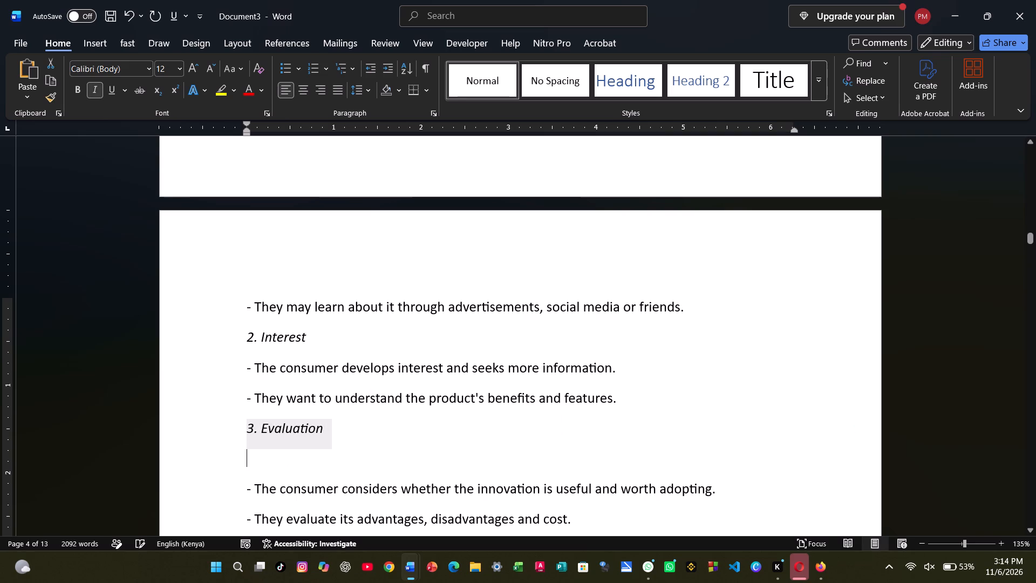
key(BackSpace)
Italicise the subheading "4. Trial" and remove the blank lines above and below it.
scroll(297, 485, down, 1)
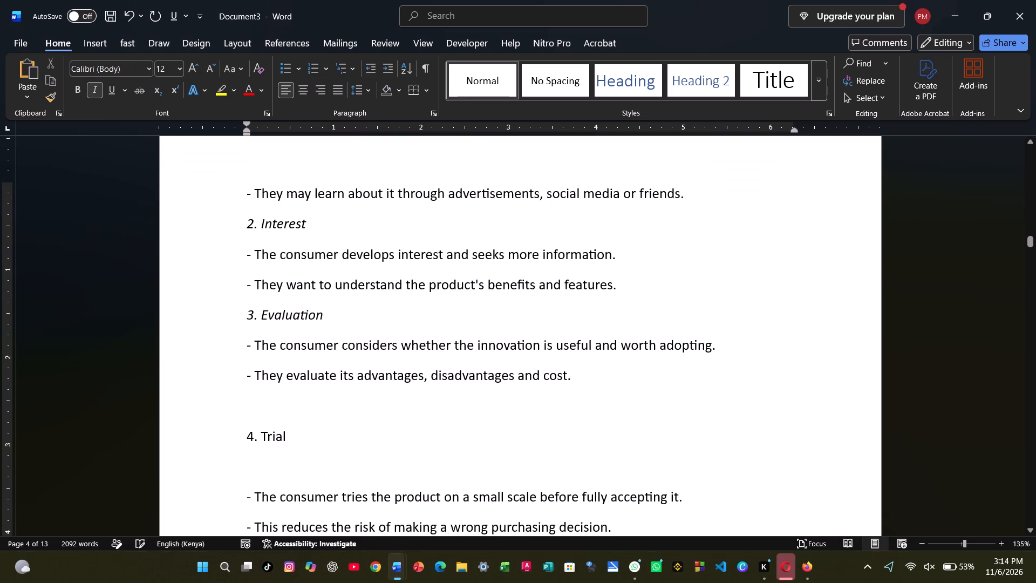
click(267, 410)
key(BackSpace)
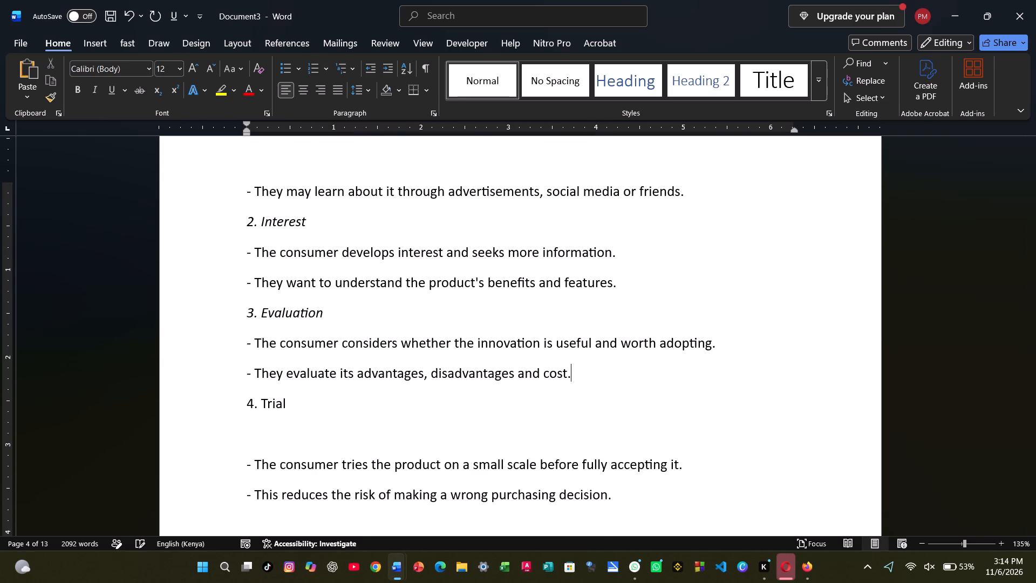
drag(243, 400, 305, 412)
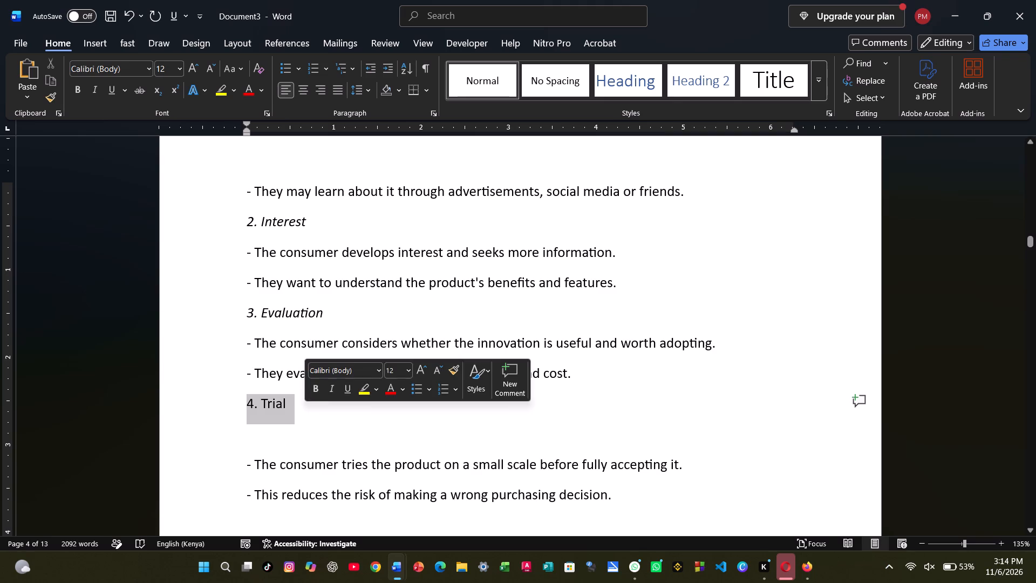
click(331, 394)
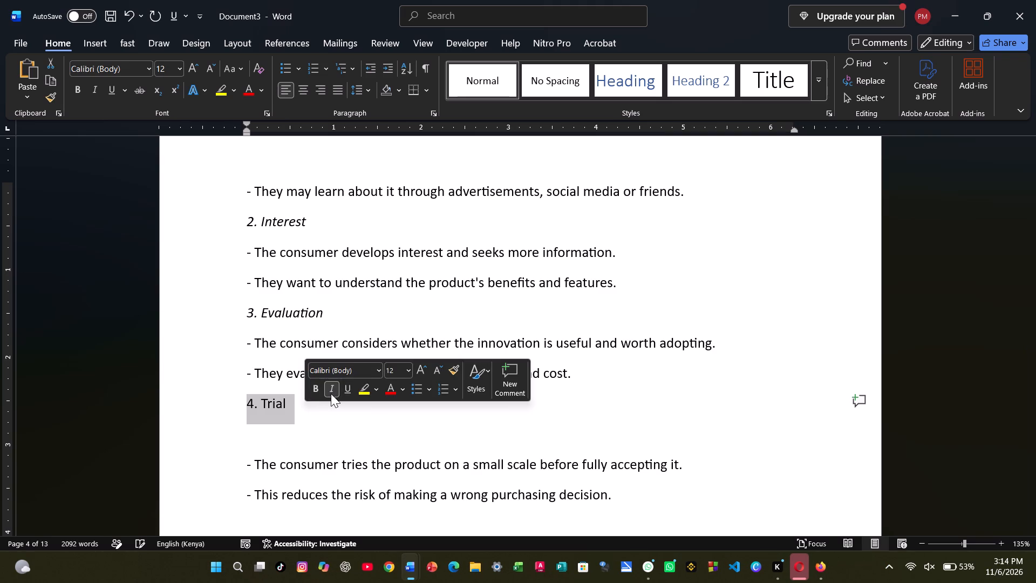
click(278, 449)
key(BackSpace)
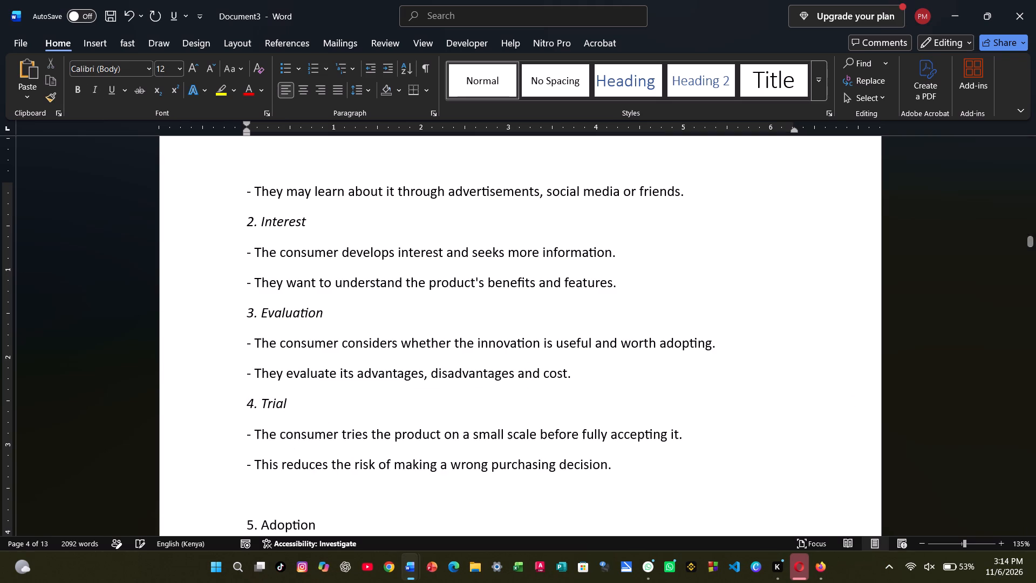
Remove the blank lines above and below the subheading "5. Adoption" in section 2.3.
click(275, 512)
key(BackSpace)
scroll(313, 479, down, 1)
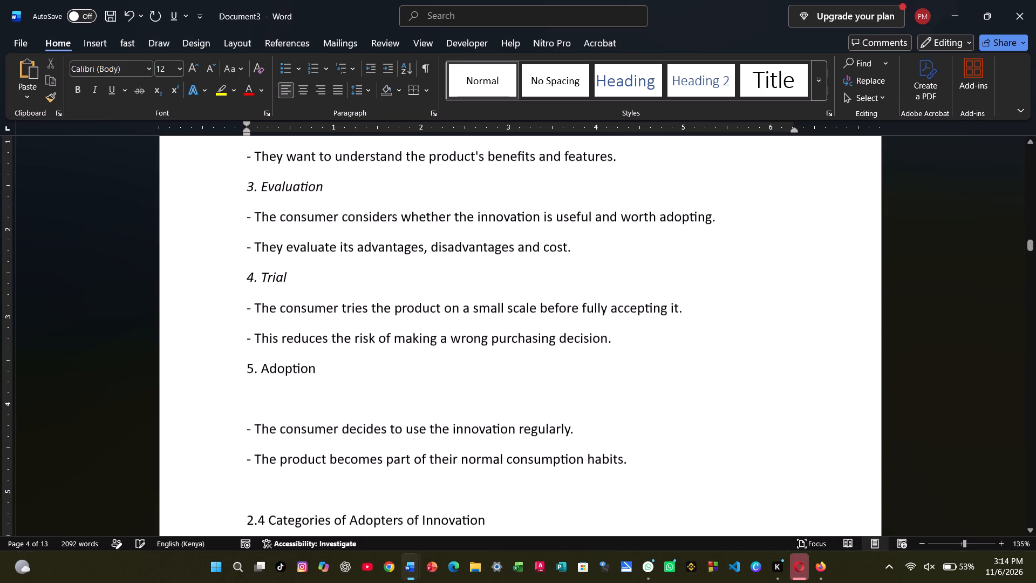
click(270, 403)
key(BackSpace)
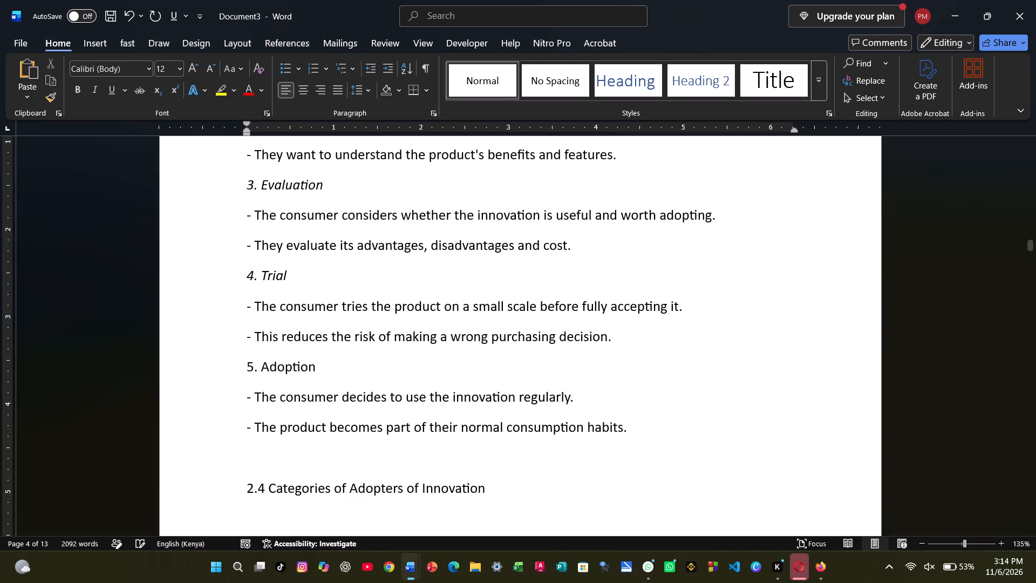
Make the heading "2.4 Categories of Adopters of Innovation" bold italic and remove the blank lines above and below it.
click(287, 456)
key(BackSpace)
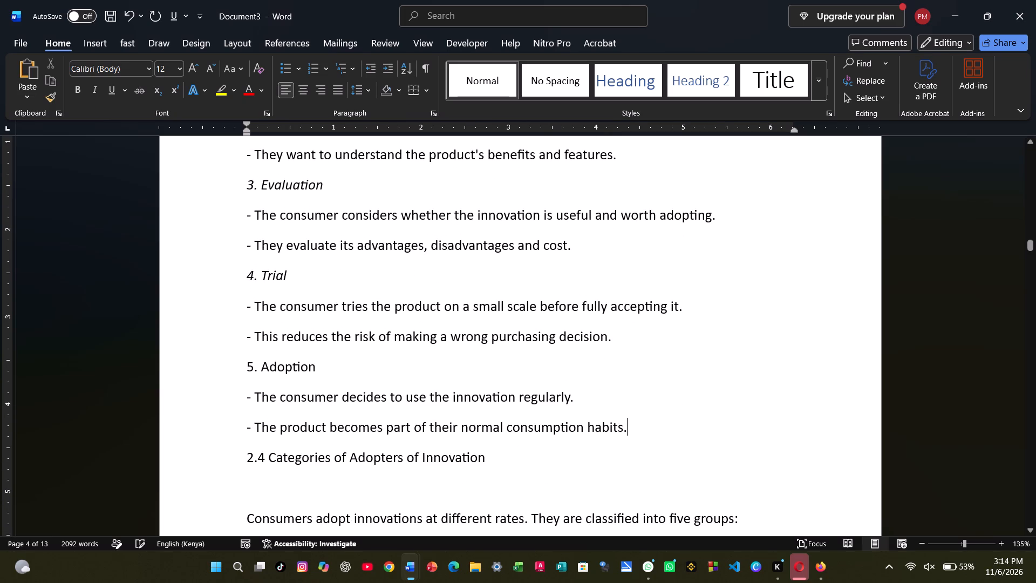
drag(241, 463, 469, 477)
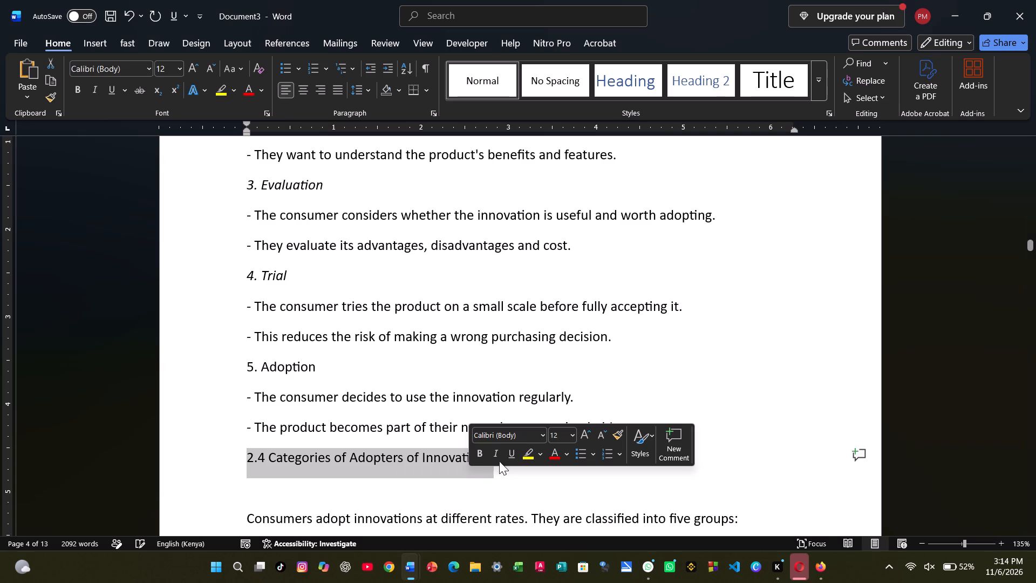
click(501, 456)
click(479, 456)
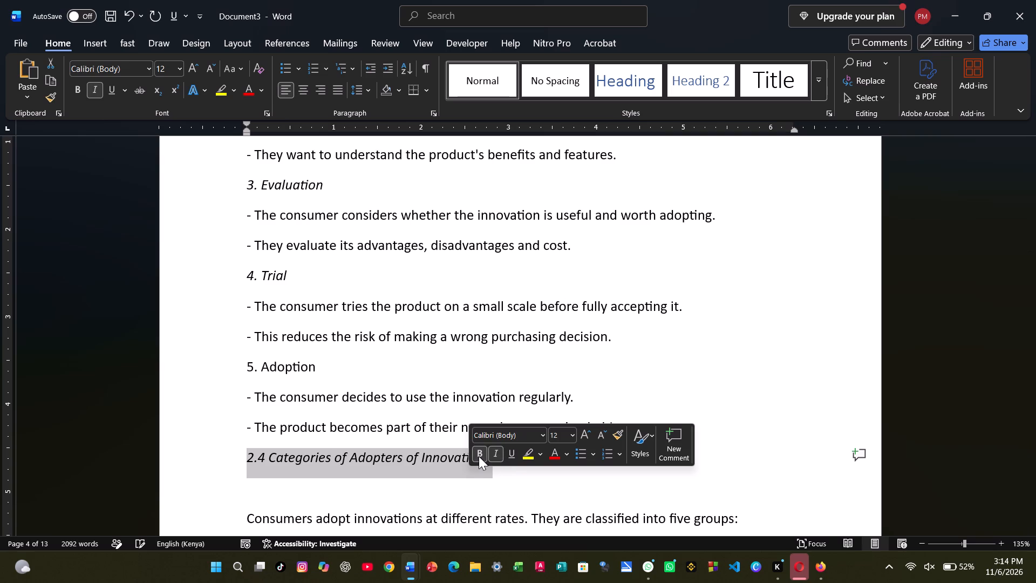
click(274, 492)
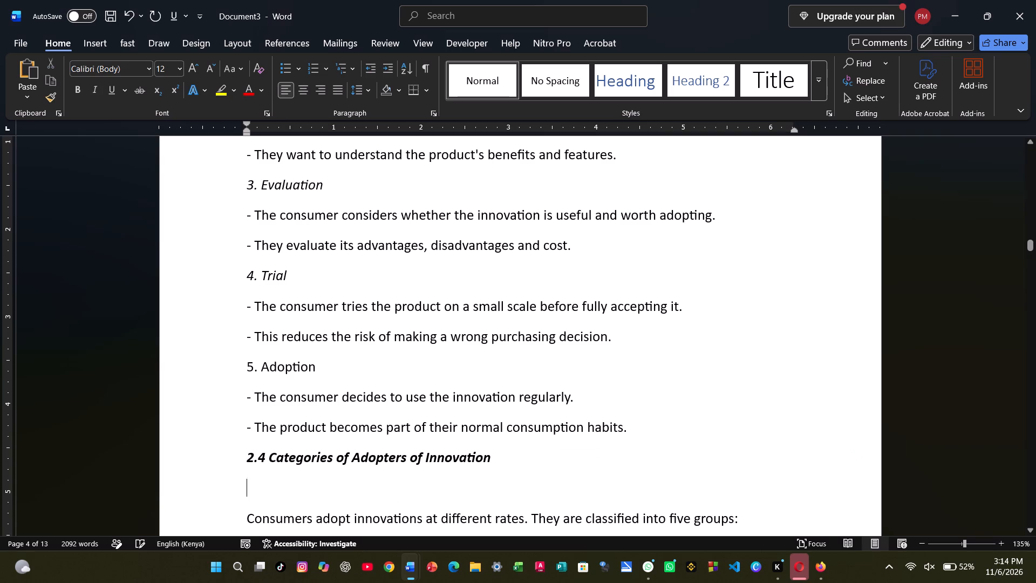
key(BackSpace)
Remove the blank line above the subheading "1. Innovators (2.5%)" in section 2.4.
scroll(329, 444, down, 1)
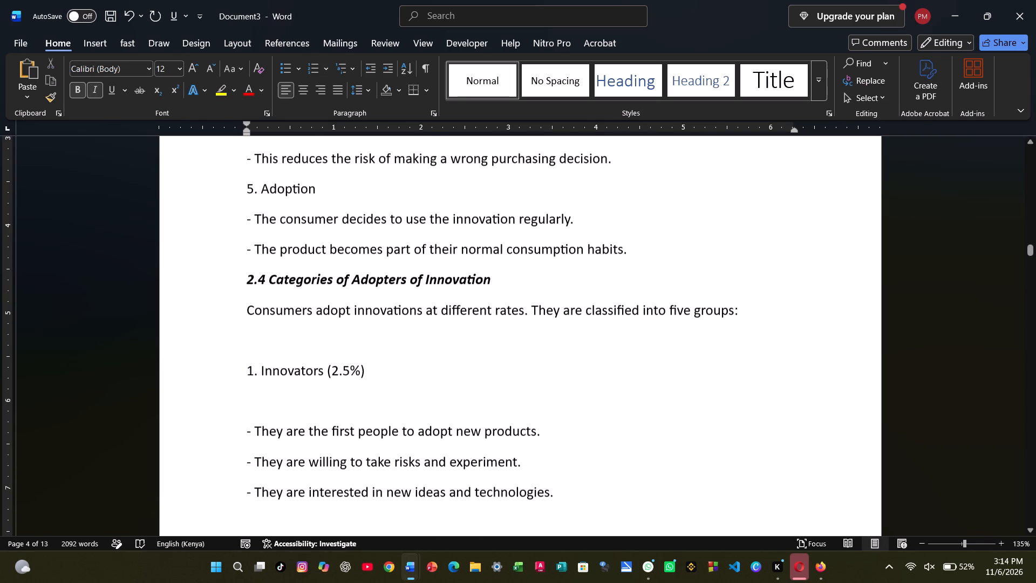
click(273, 348)
key(BackSpace)
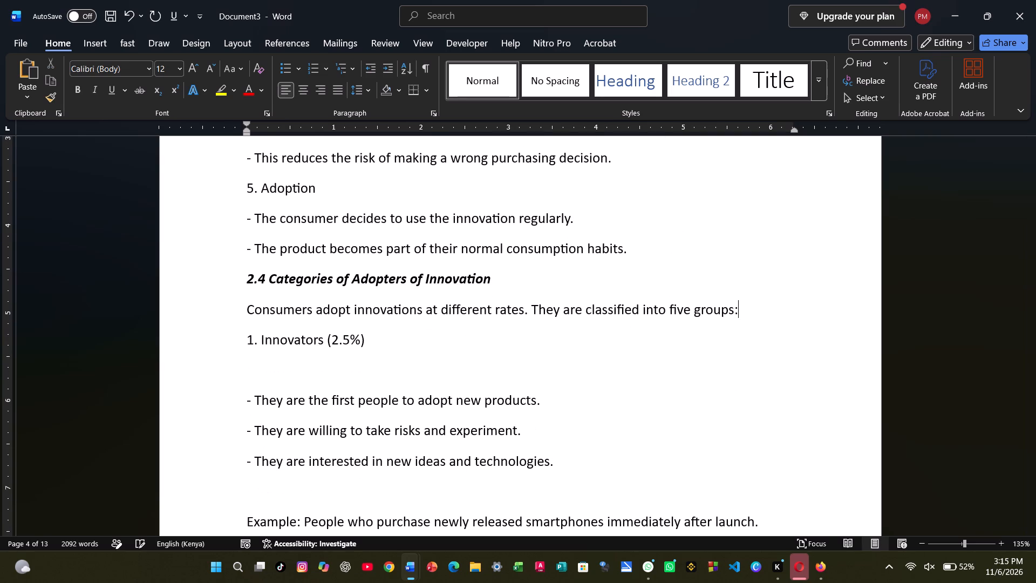
Italicise the subheading "1. Innovators (2.5%)" and remove the blank lines below it and above its smartphone example.
click(270, 371)
key(BackSpace)
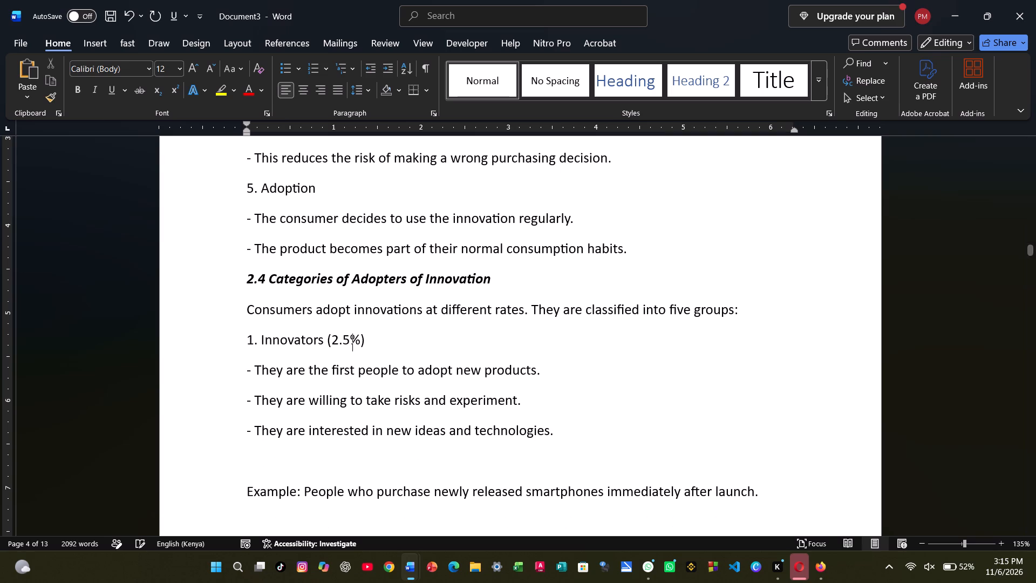
drag(244, 337, 371, 341)
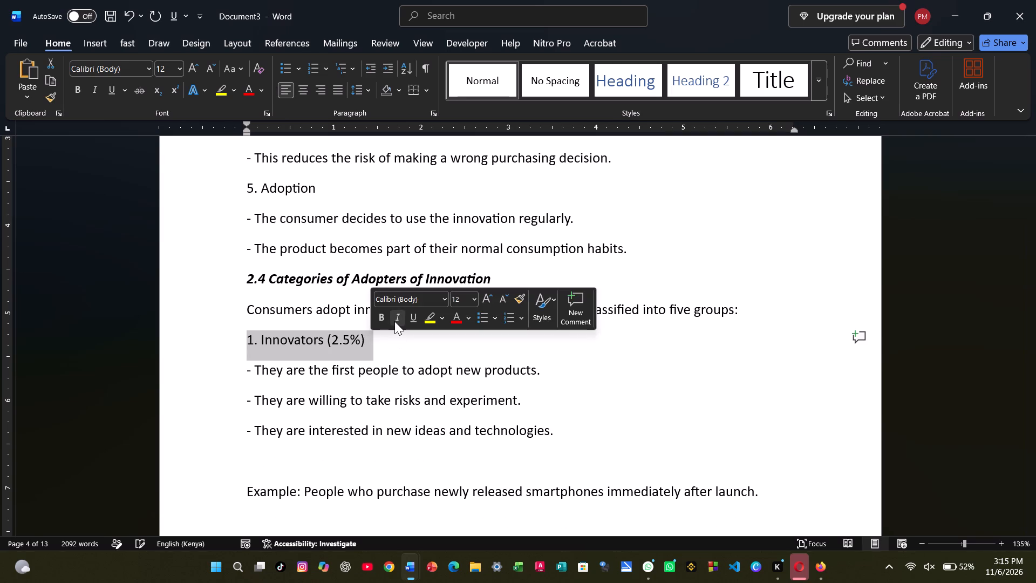
click(394, 321)
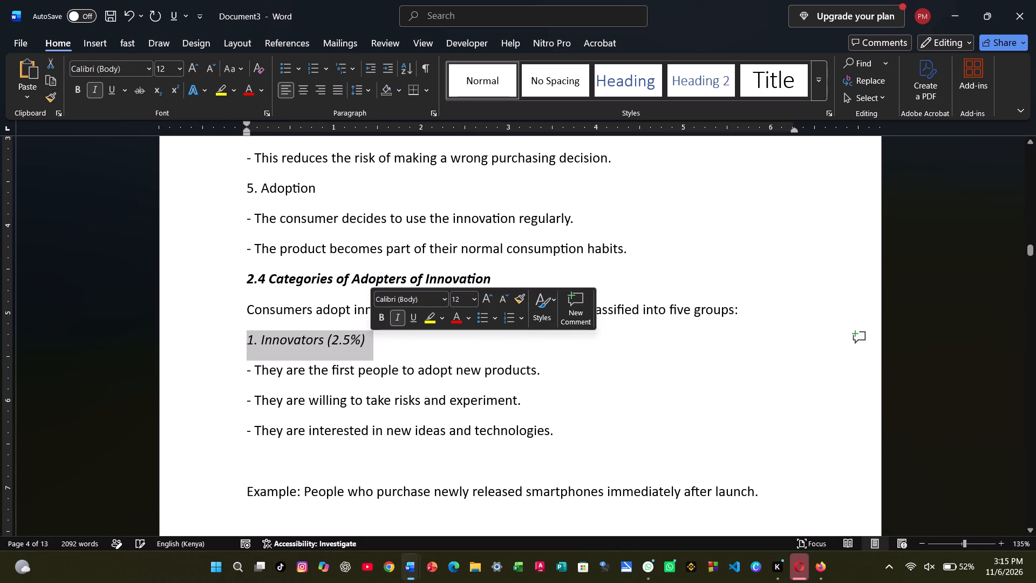
click(274, 463)
key(BackSpace)
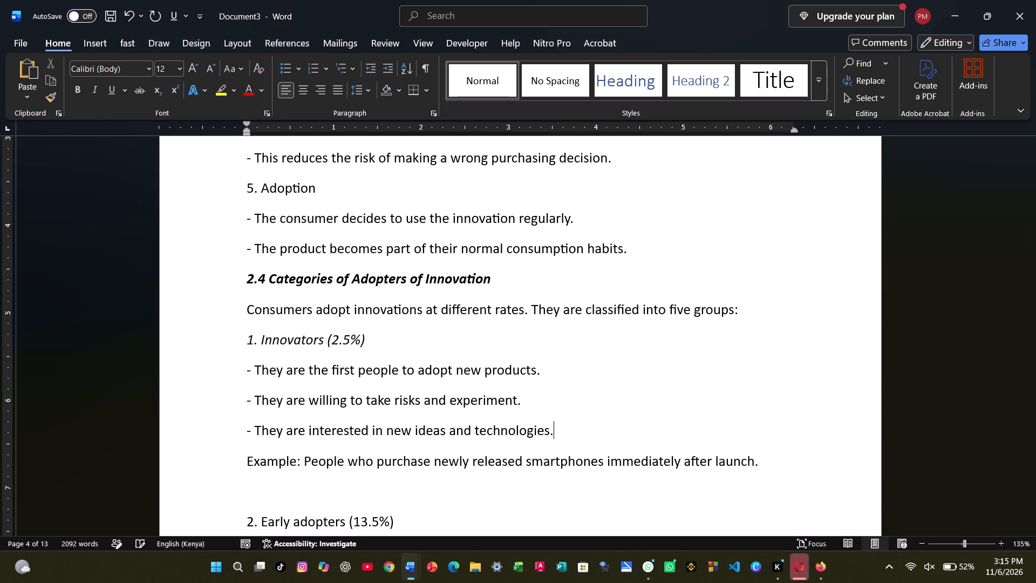
Remove the blank lines above and below the subheading "2. Early adopters (13.5%)" and italicise it.
scroll(311, 473, down, 1)
click(269, 402)
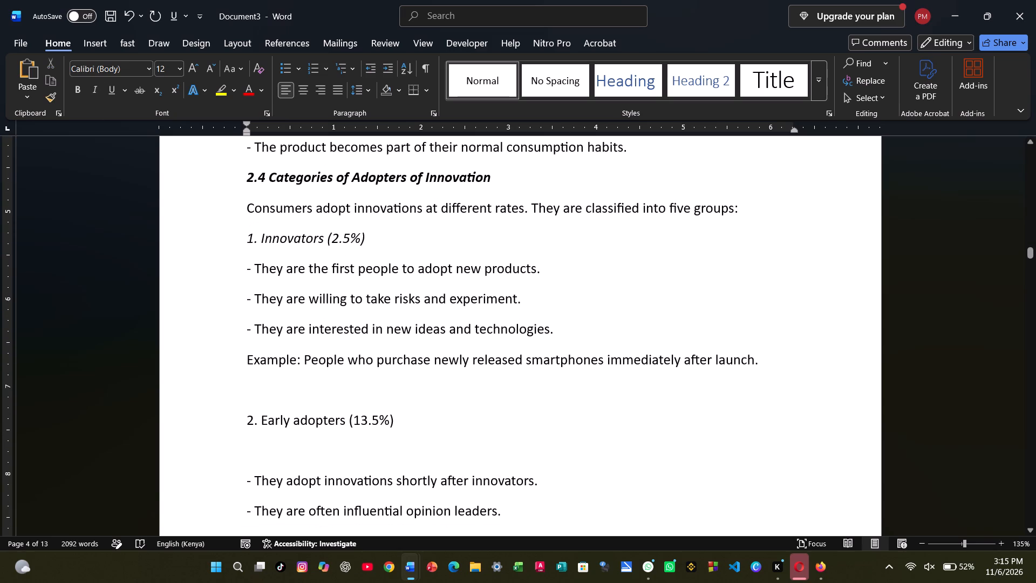
key(BackSpace)
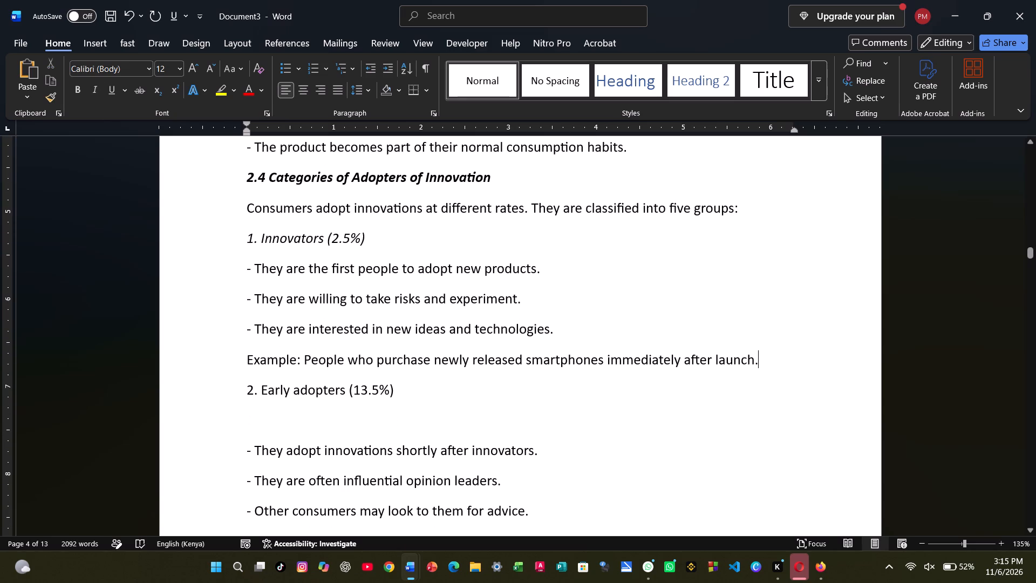
click(278, 427)
key(BackSpace)
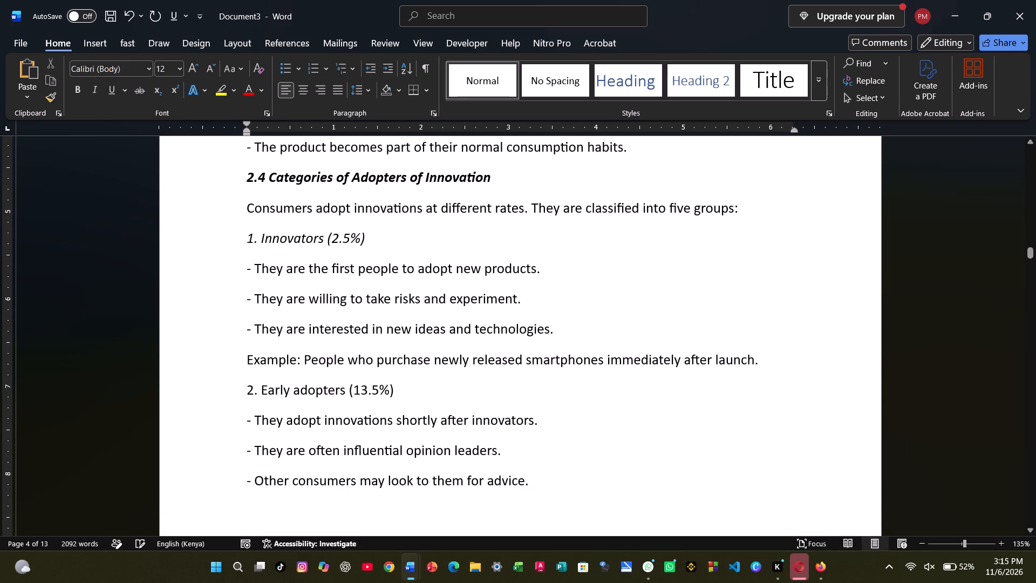
scroll(257, 499, down, 1)
scroll(257, 499, up, 1)
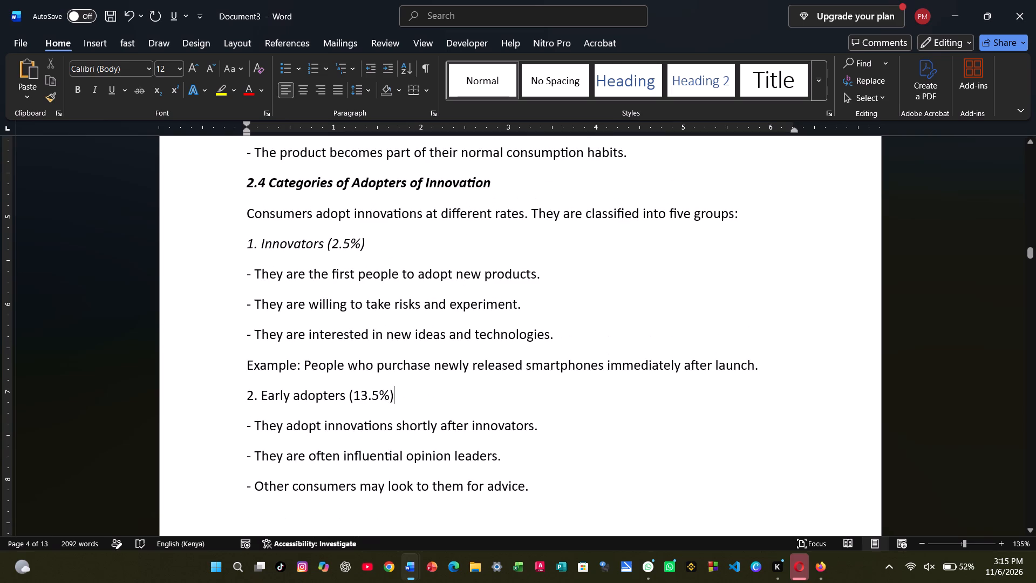
drag(246, 394, 402, 395)
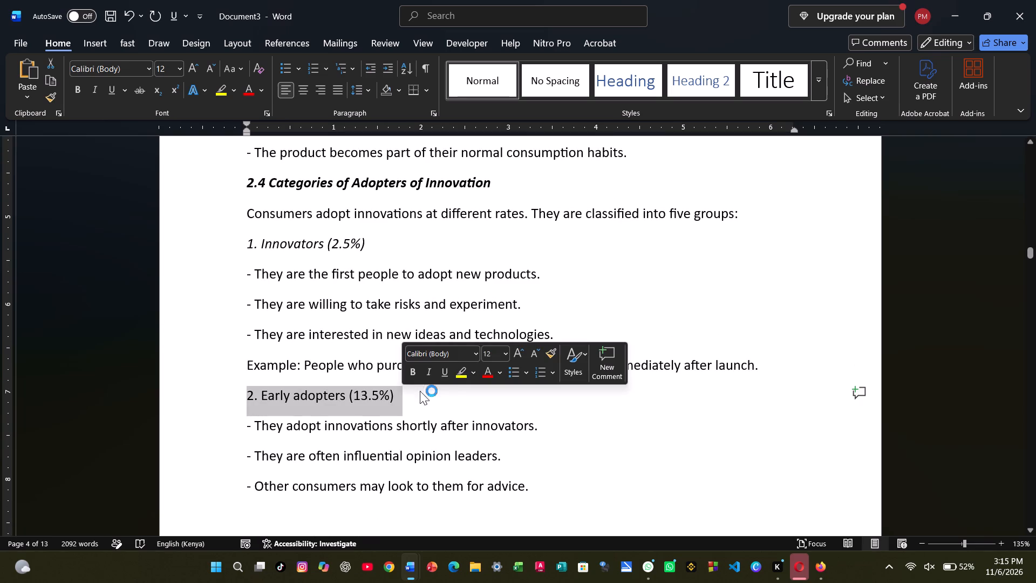
click(434, 371)
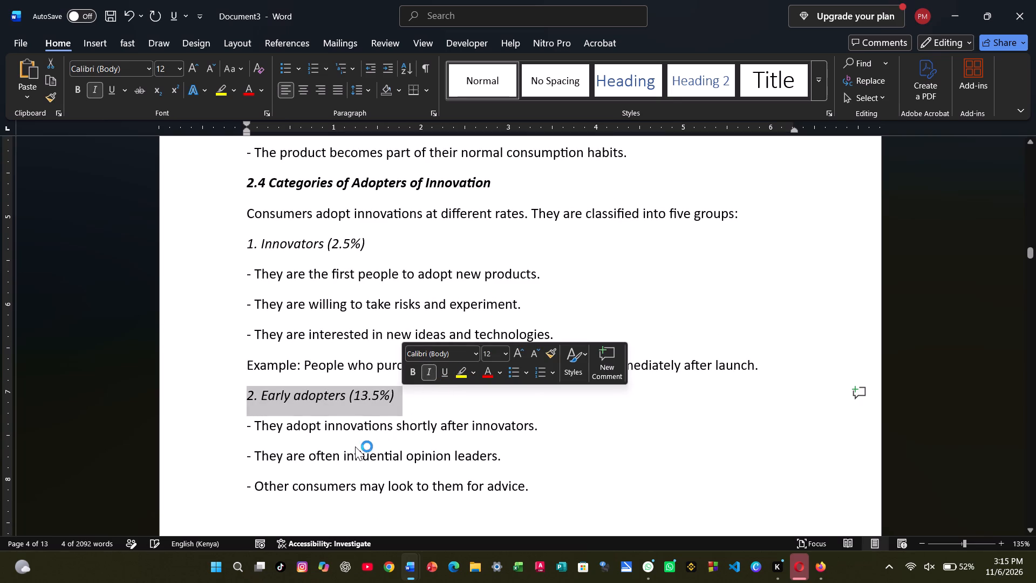
click(342, 453)
Italicise the subheading "3. Early majority (34%)" and remove the blank lines above and below it.
scroll(342, 453, down, 1)
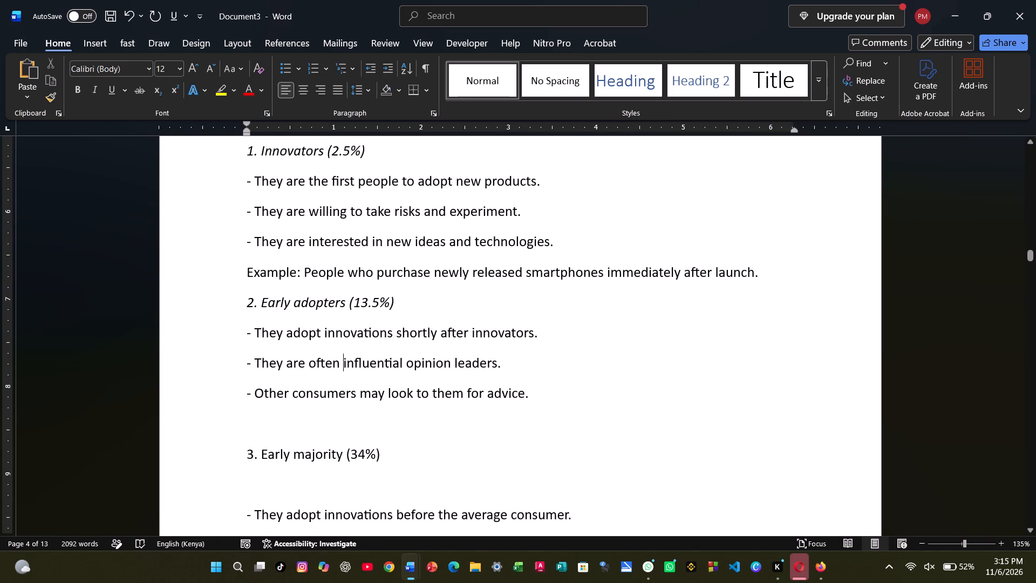
click(285, 436)
key(BackSpace)
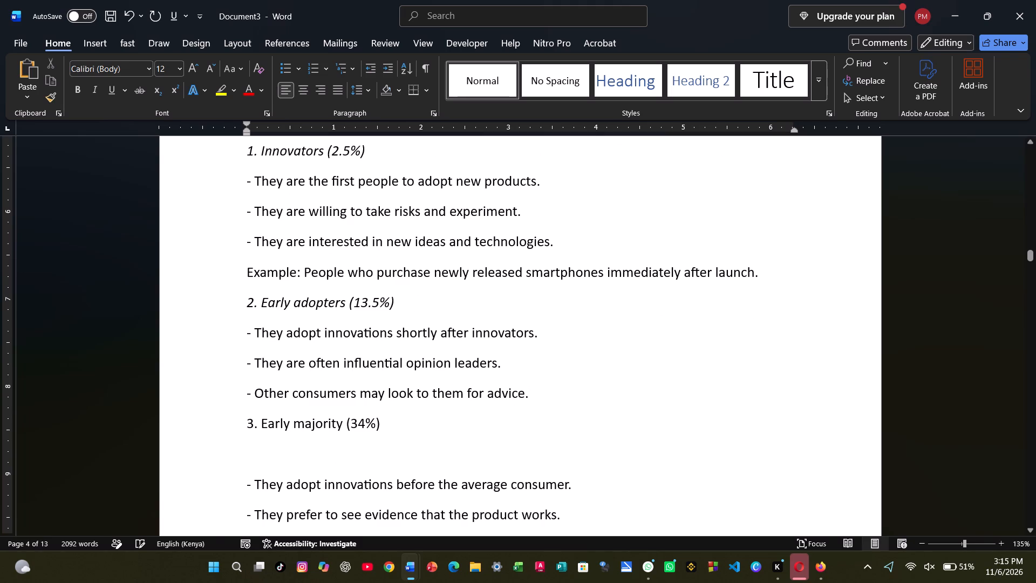
drag(242, 430, 388, 430)
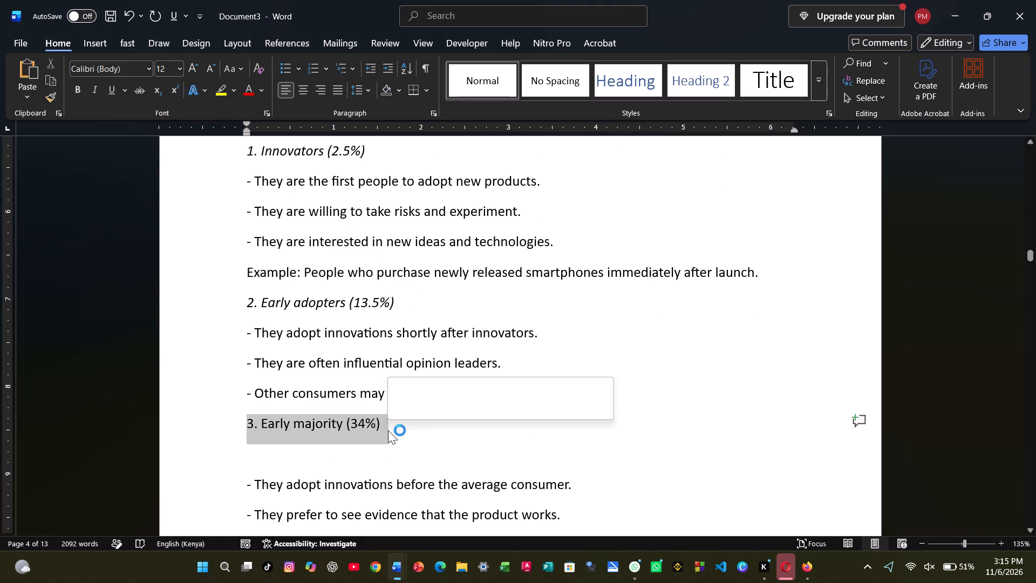
click(417, 410)
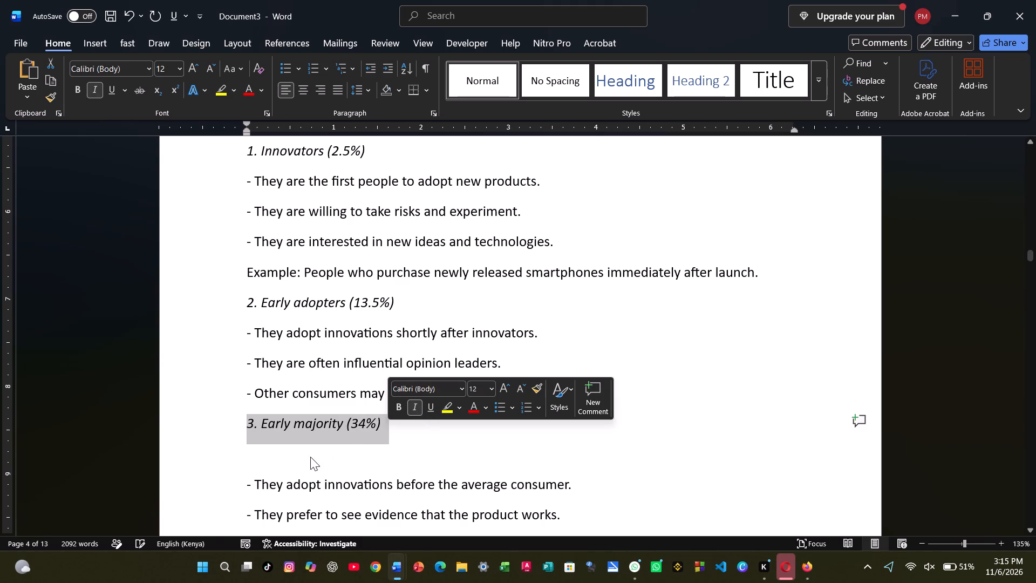
click(298, 457)
key(BackSpace)
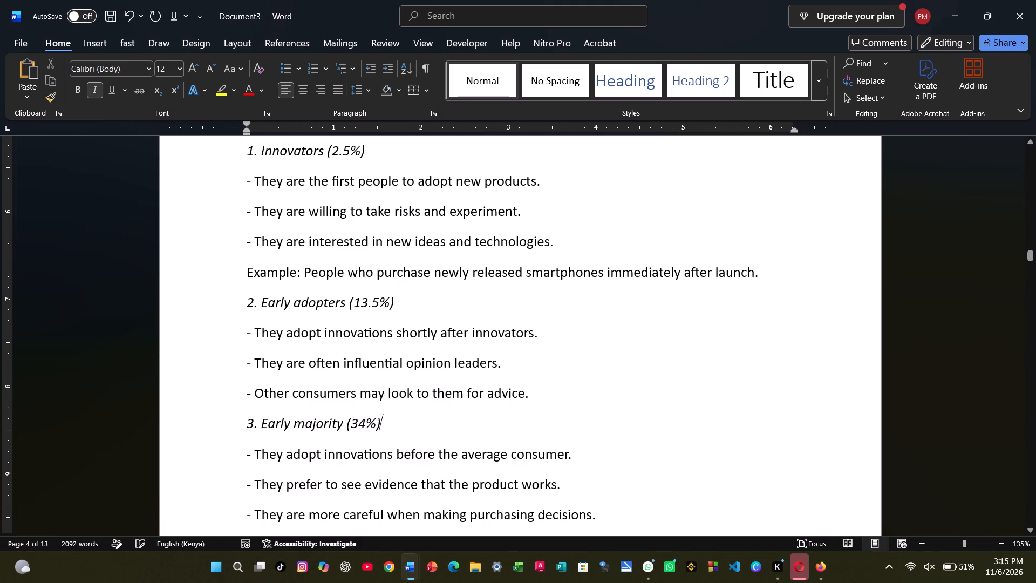
Remove the blank lines above and below the subheading "4. Late majority (34%)" in section 2.4.
scroll(319, 431, down, 1)
click(297, 431)
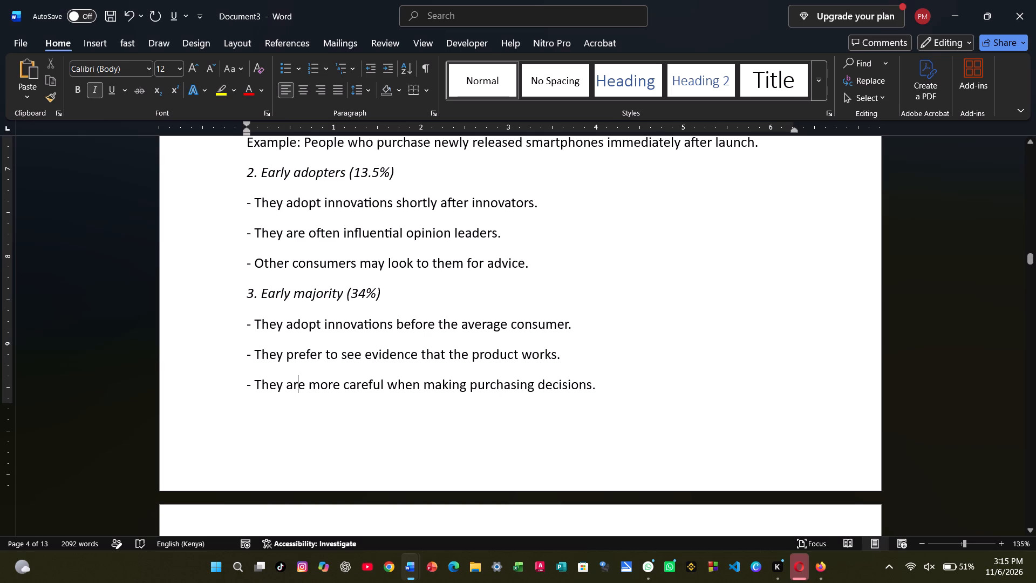
click(268, 446)
scroll(268, 446, down, 1)
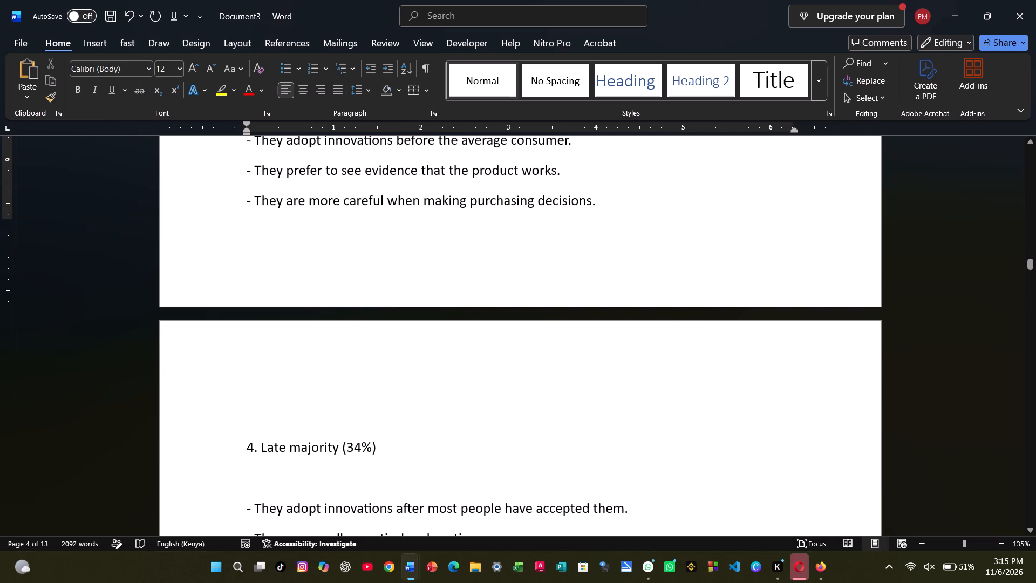
click(265, 422)
key(BackSpace)
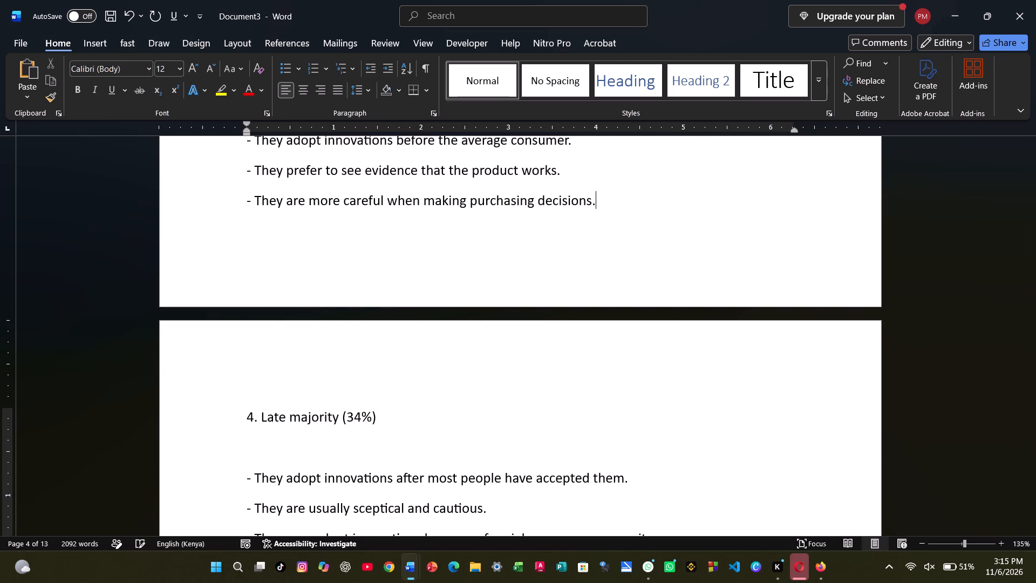
click(261, 457)
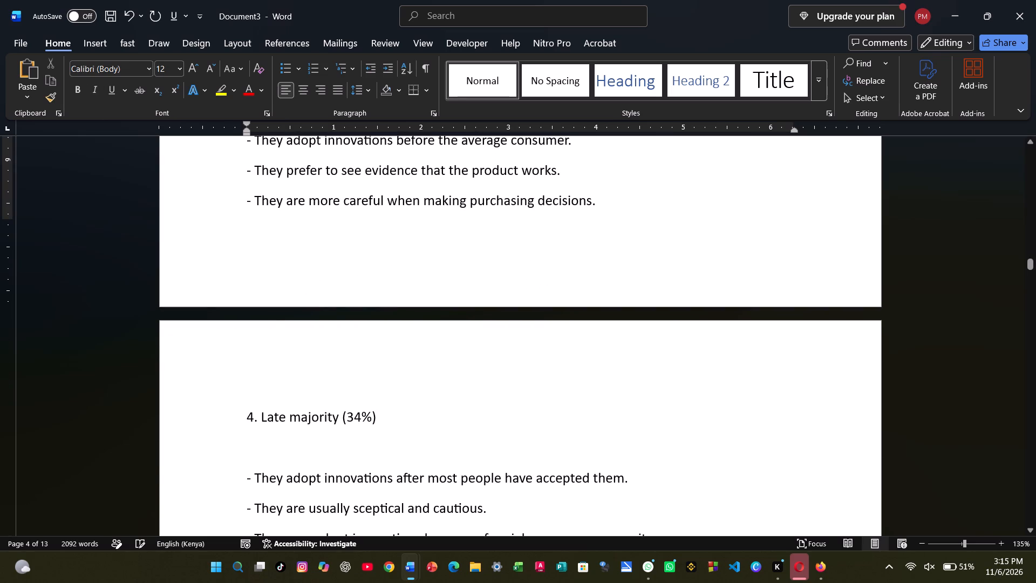
key(BackSpace)
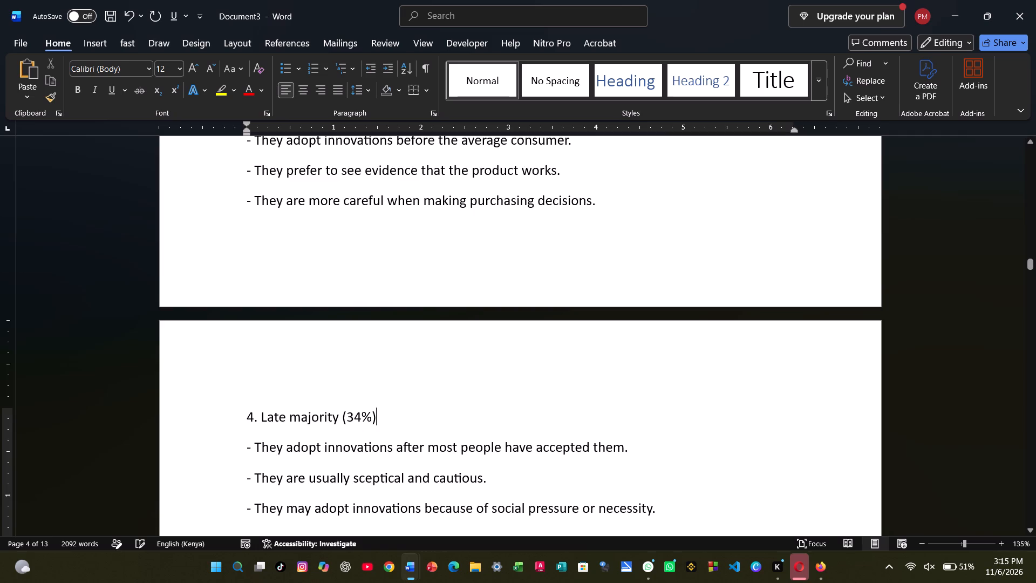
Remove the blank lines above and below the subheading "5. Laggards (16%)" in section 2.4.
scroll(299, 453, down, 1)
click(271, 397)
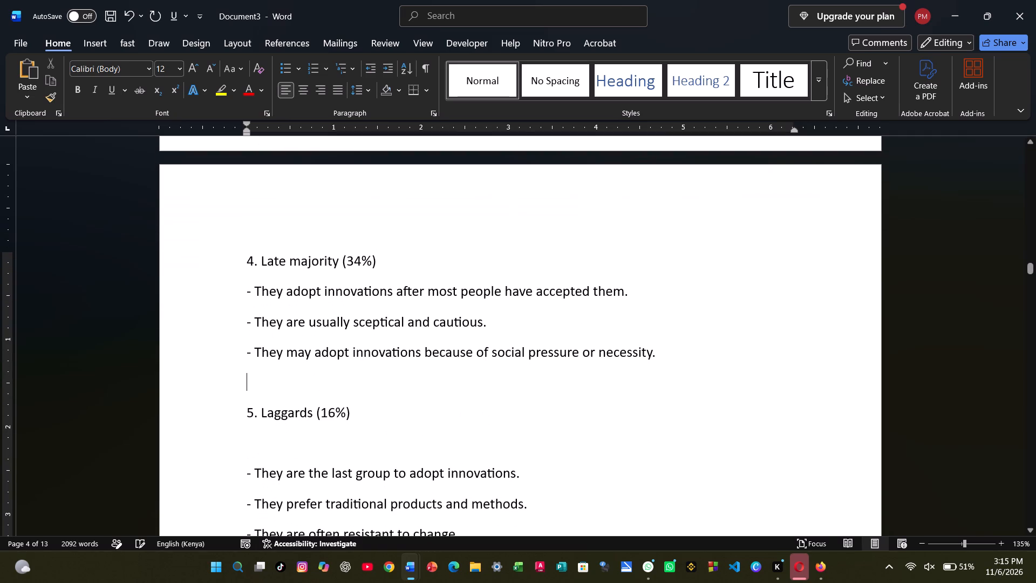
key(BackSpace)
click(274, 415)
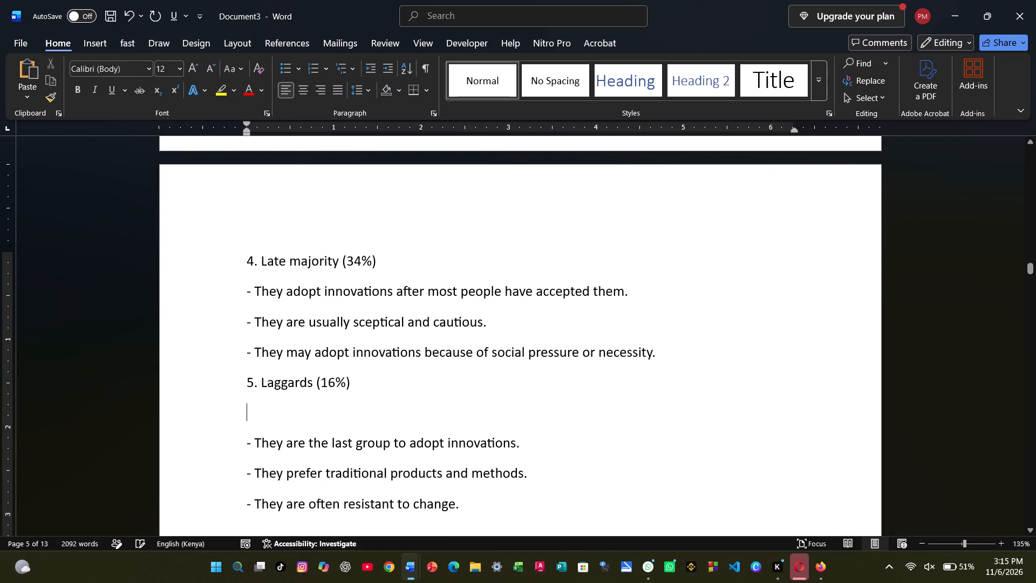
key(BackSpace)
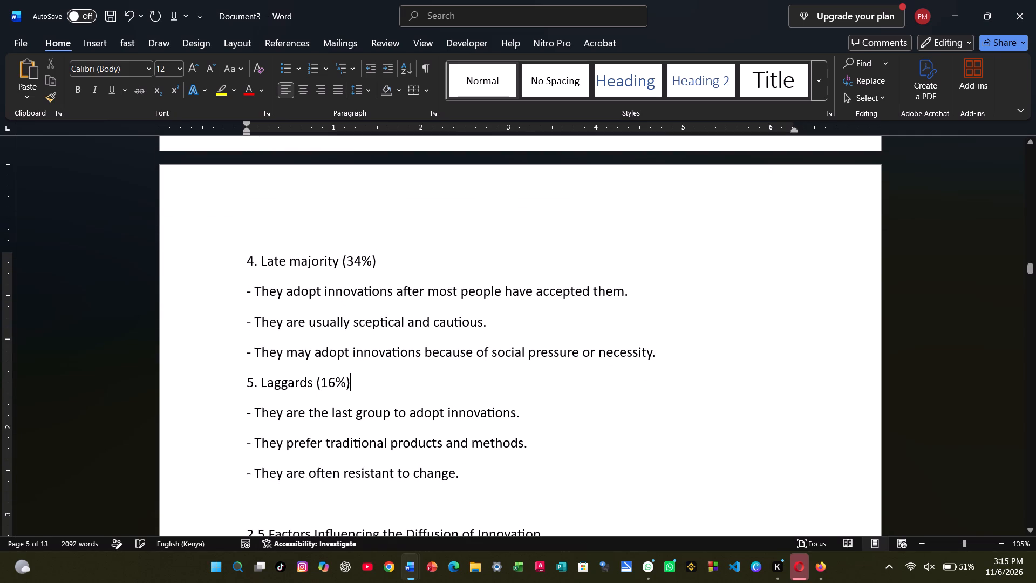
Italicise the subheadings "4. Late majority (34%)" and "5. Laggards (16%)".
drag(242, 261, 279, 268)
drag(279, 268, 393, 271)
click(415, 245)
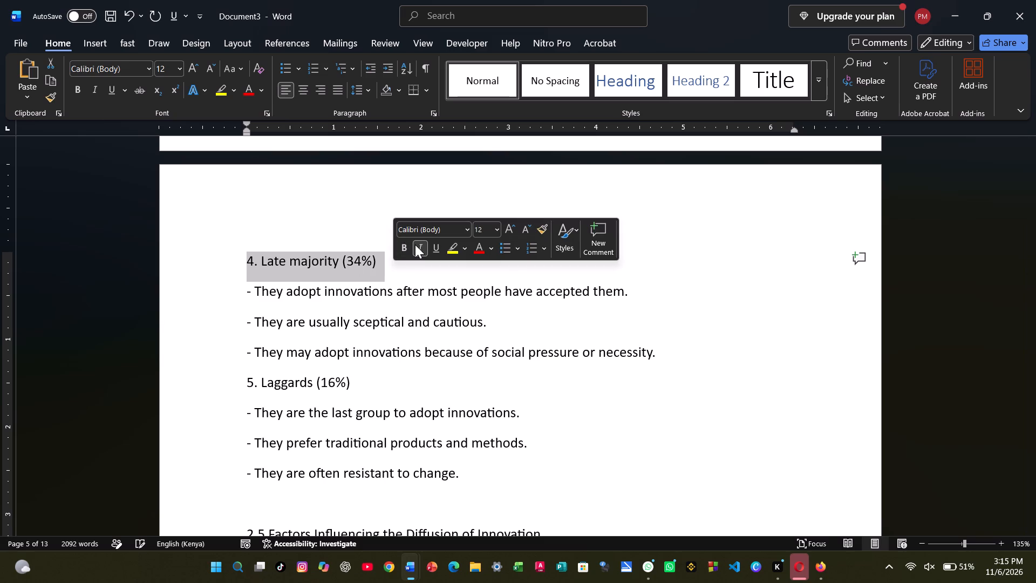
drag(243, 385, 269, 384)
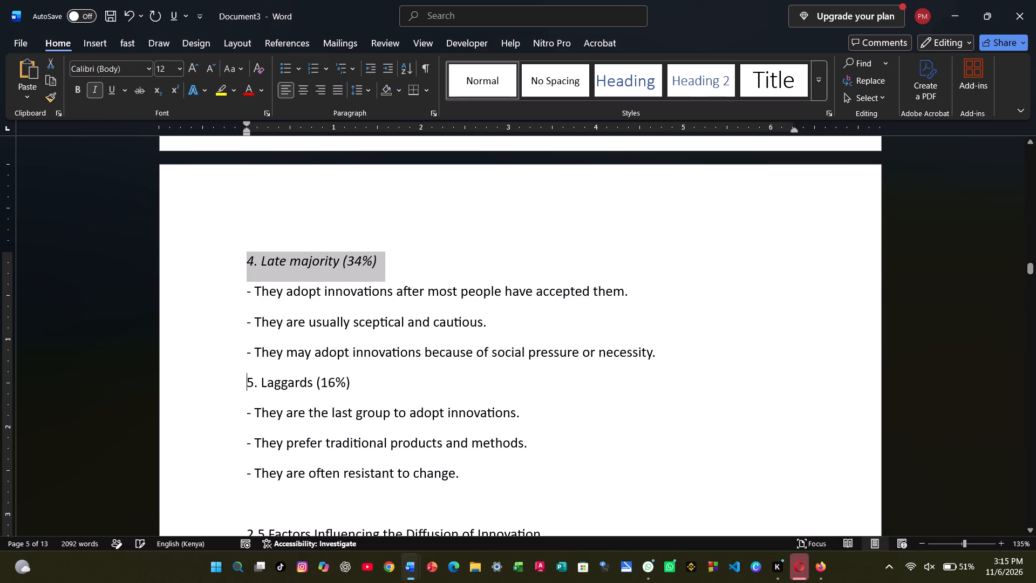
drag(269, 384, 362, 384)
click(384, 360)
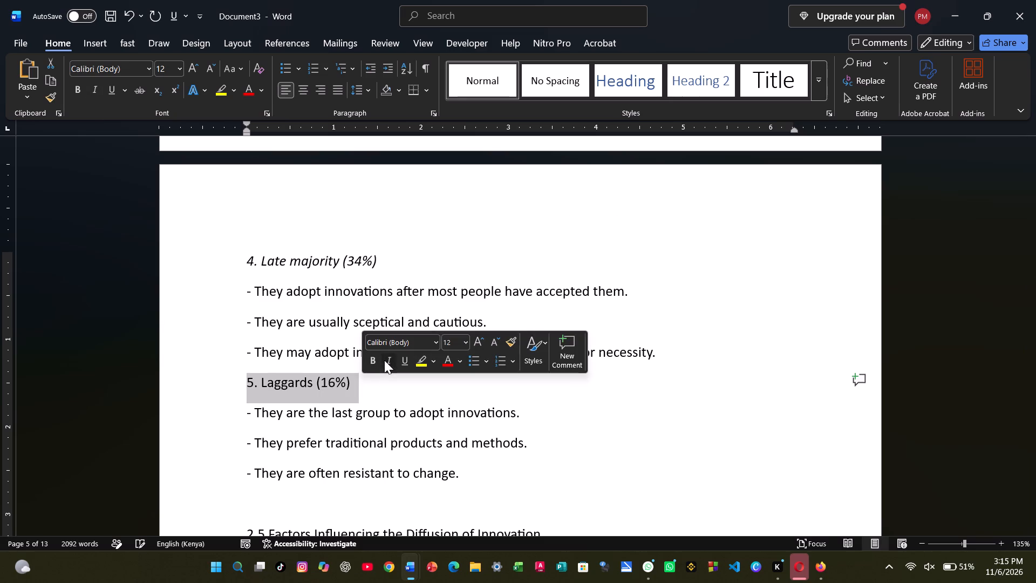
click(289, 478)
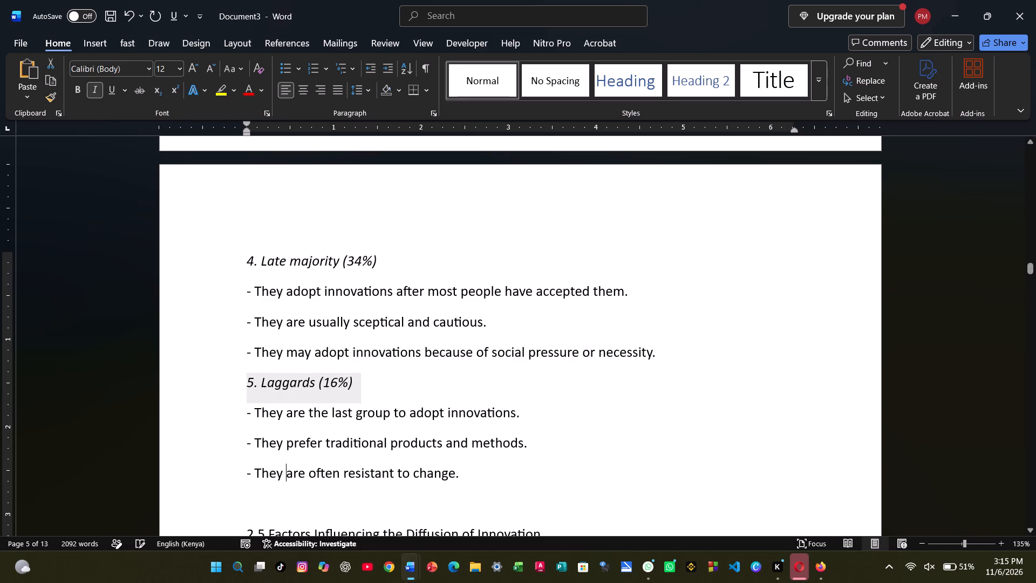
Remove the blank lines around the heading "2.5 Factors Influencing the Diffusion of Innovation" and make it bold italic.
scroll(289, 478, down, 1)
click(273, 375)
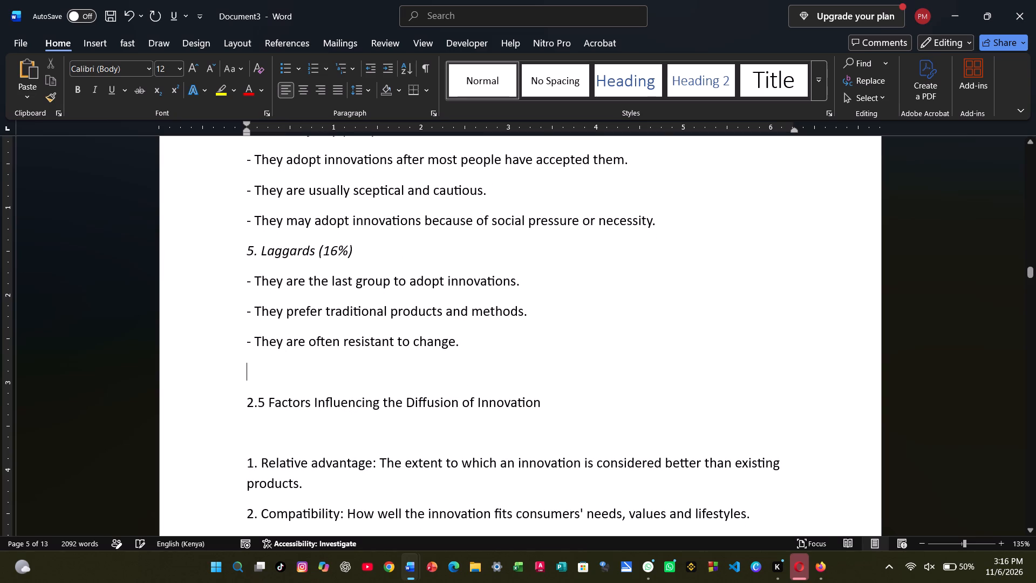
key(BackSpace)
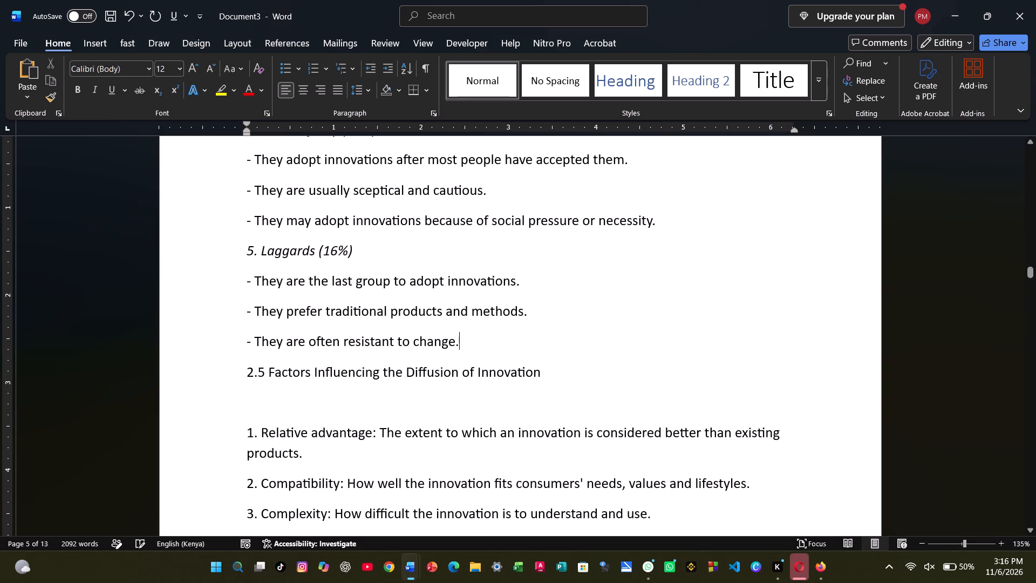
click(262, 401)
key(BackSpace)
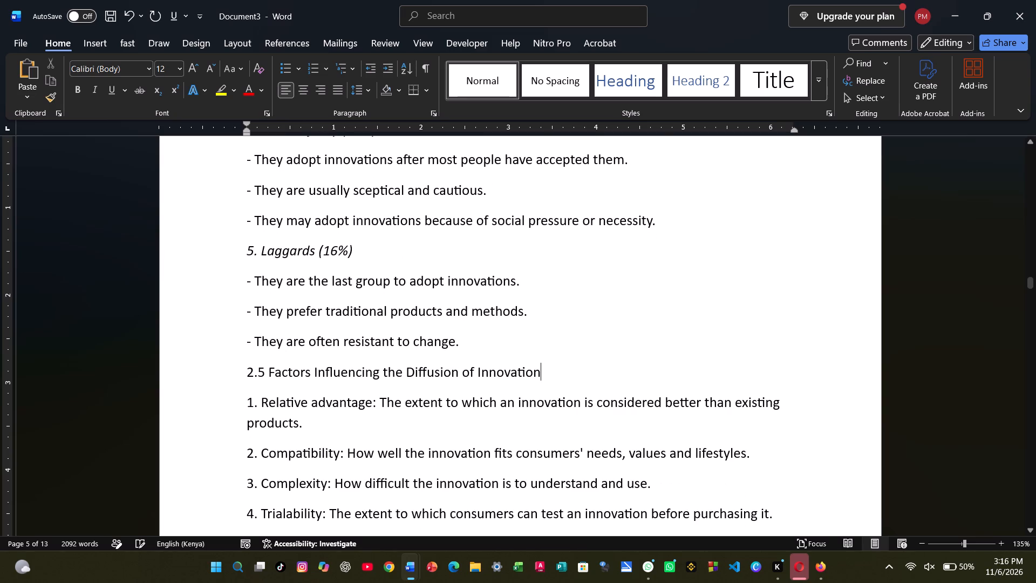
drag(244, 374, 527, 382)
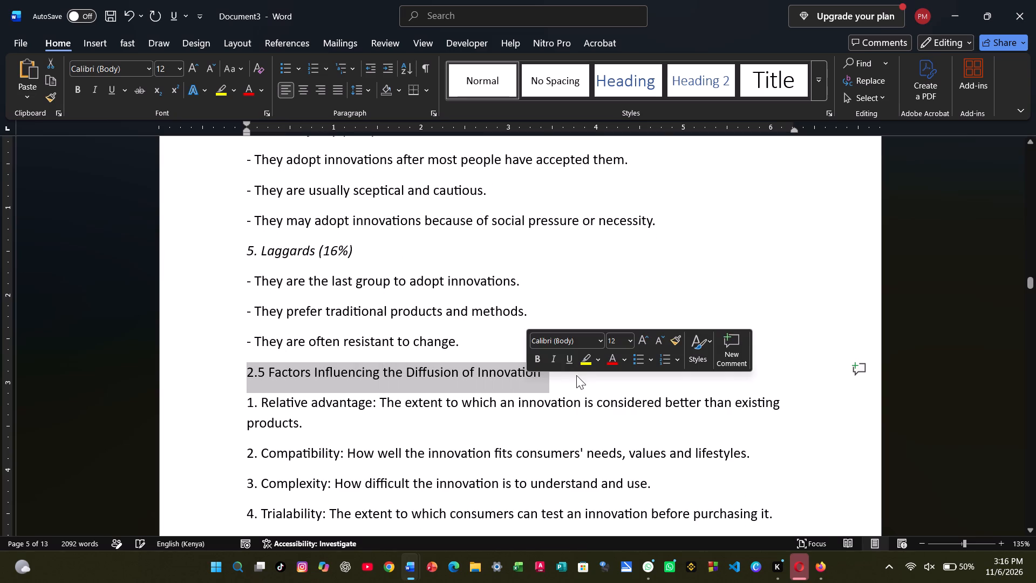
click(556, 364)
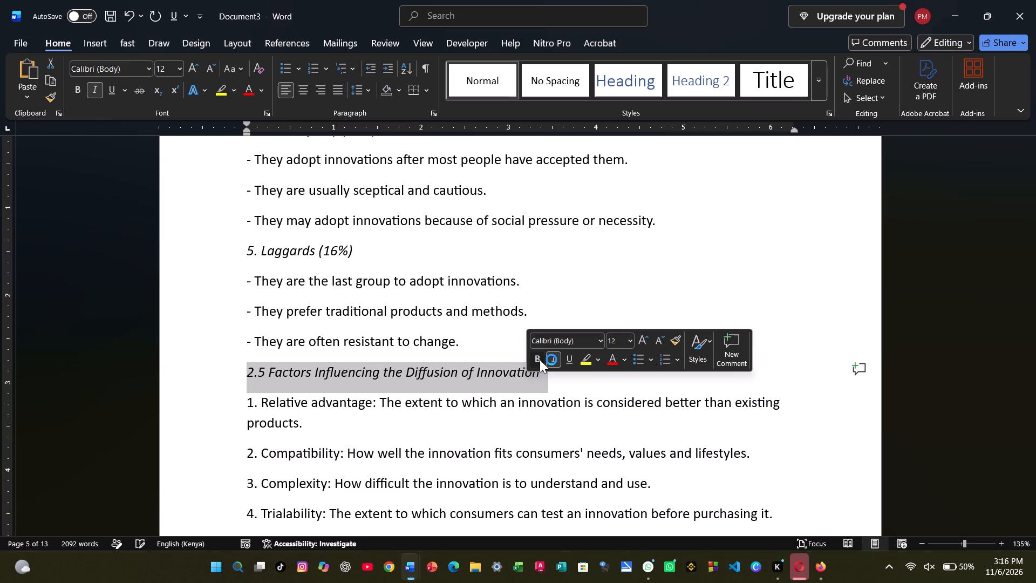
click(540, 360)
click(376, 434)
scroll(376, 434, down, 1)
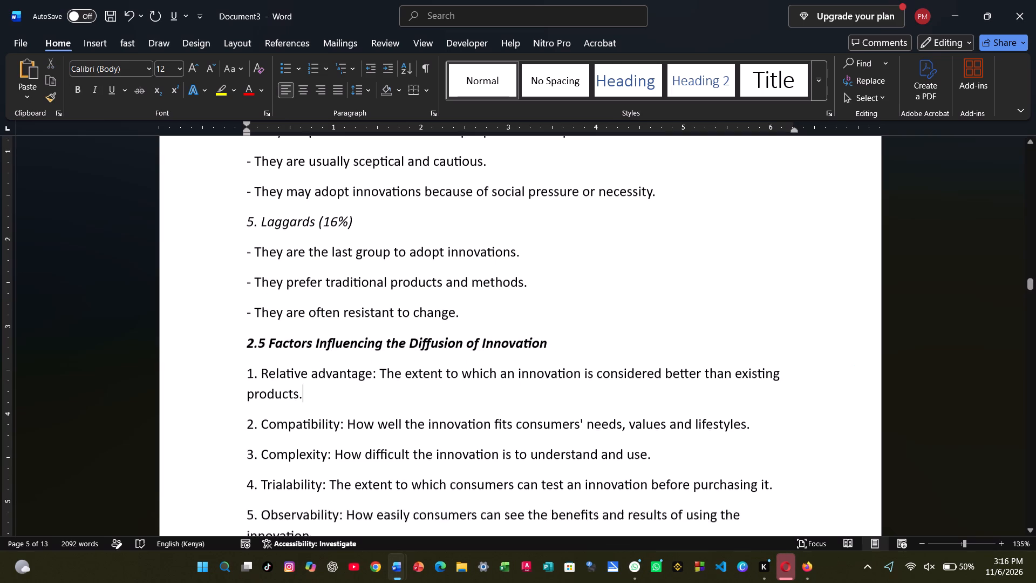
scroll(376, 434, down, 2)
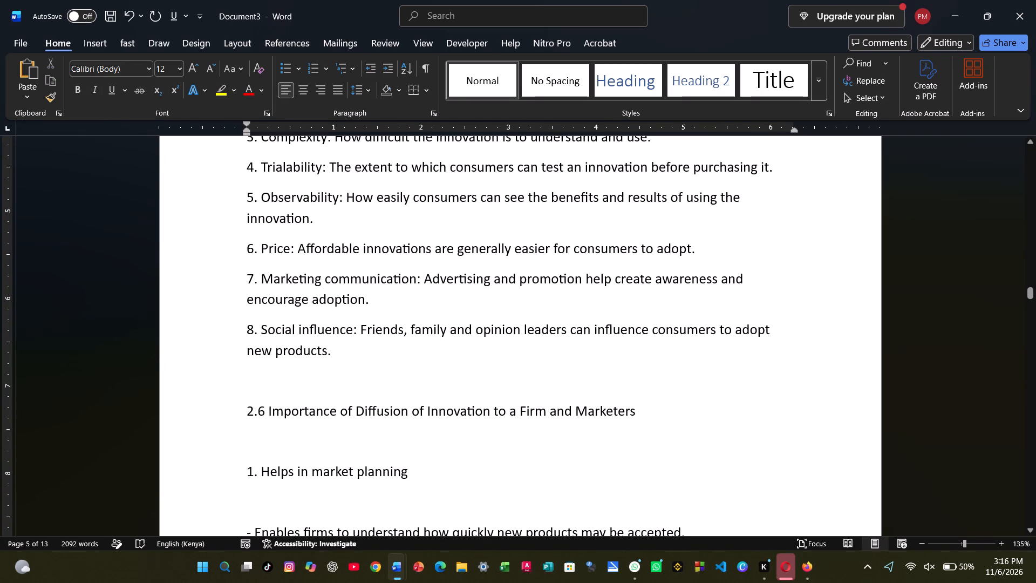
Remove the blank lines around the heading "2.6 Importance of Diffusion of Innovation to a Firm and Marketers" and make it bold italic.
click(263, 388)
key(BackSpace)
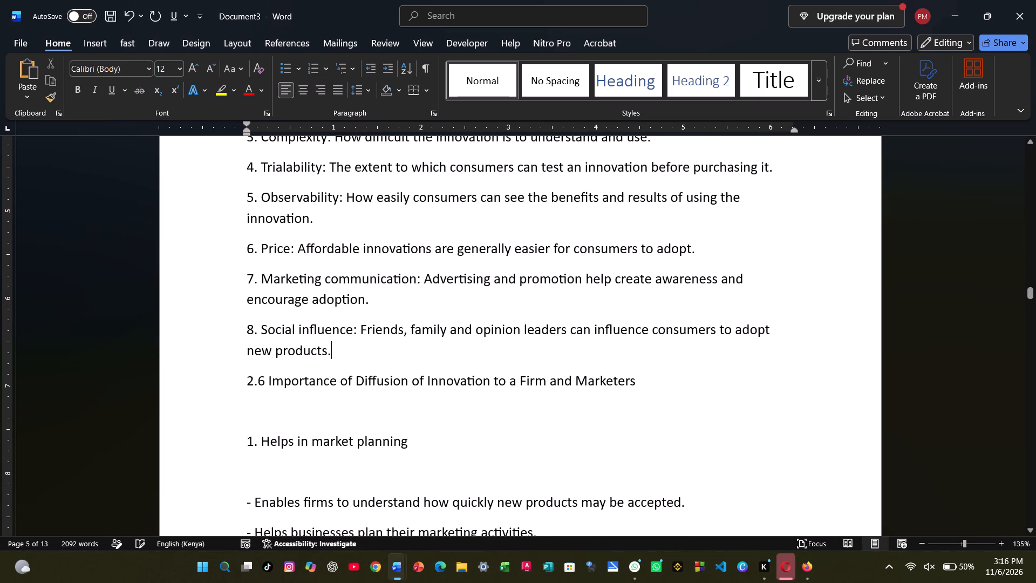
drag(246, 375, 491, 372)
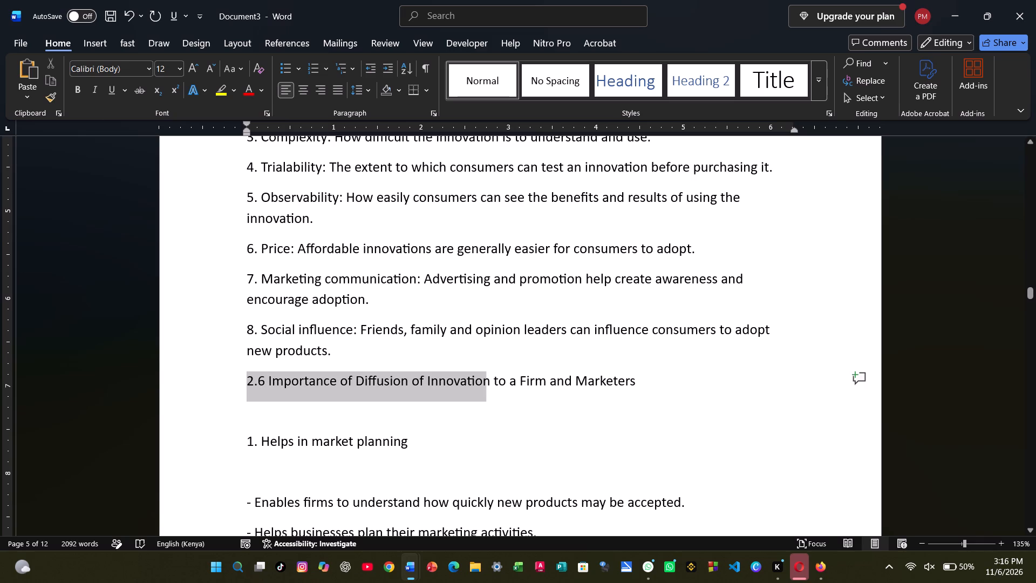
drag(491, 372, 627, 378)
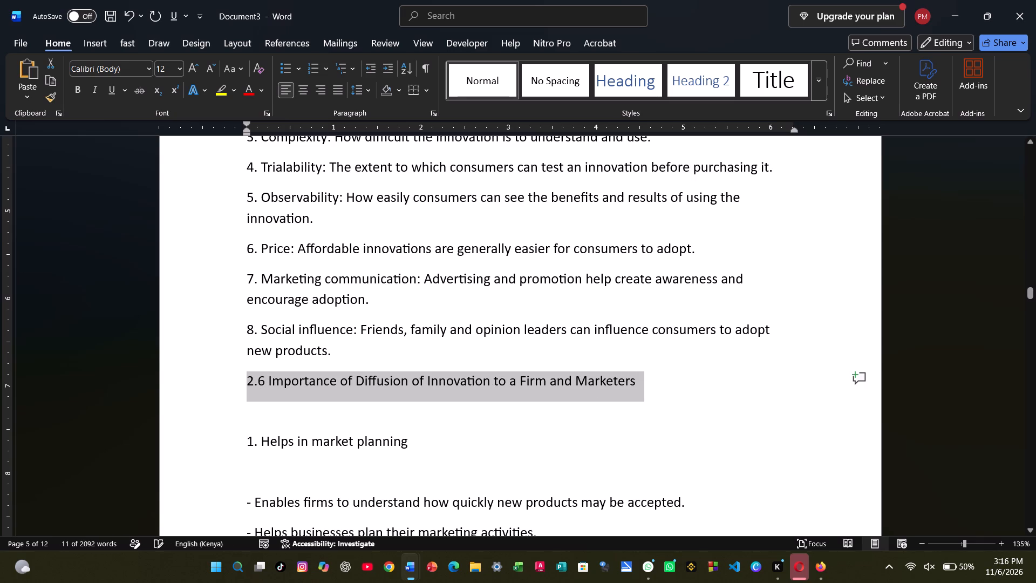
click(94, 96)
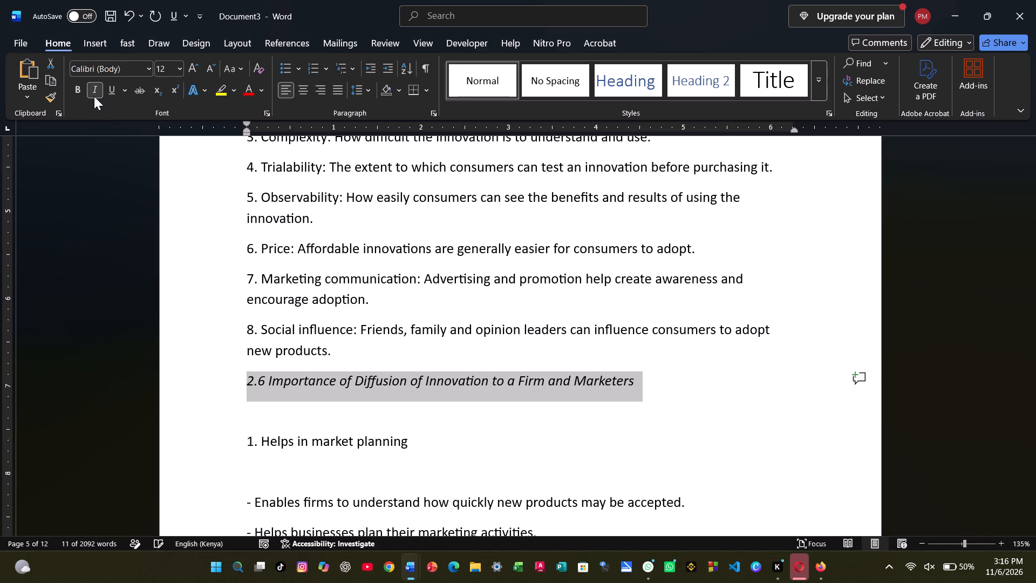
click(77, 92)
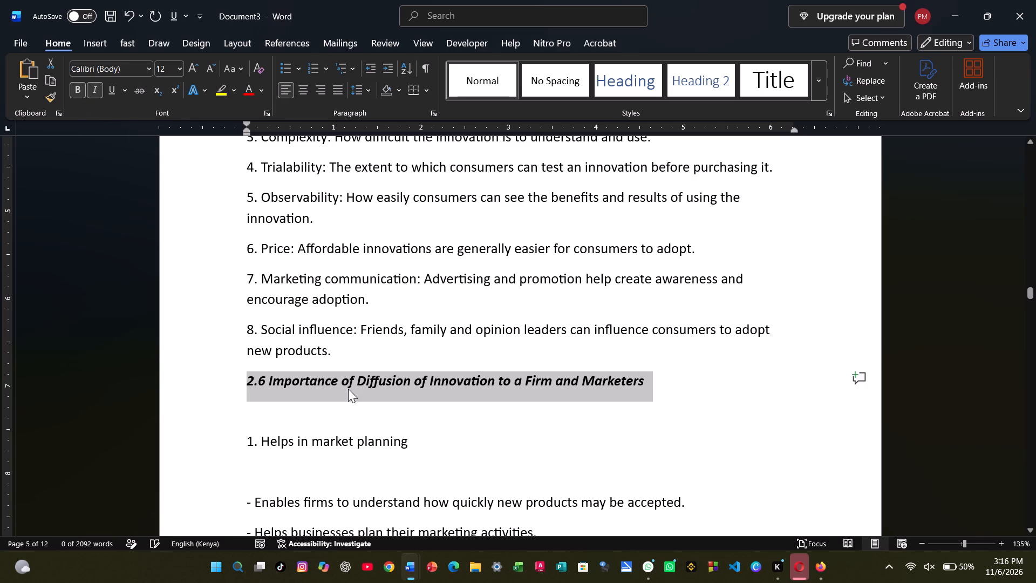
click(348, 389)
click(277, 422)
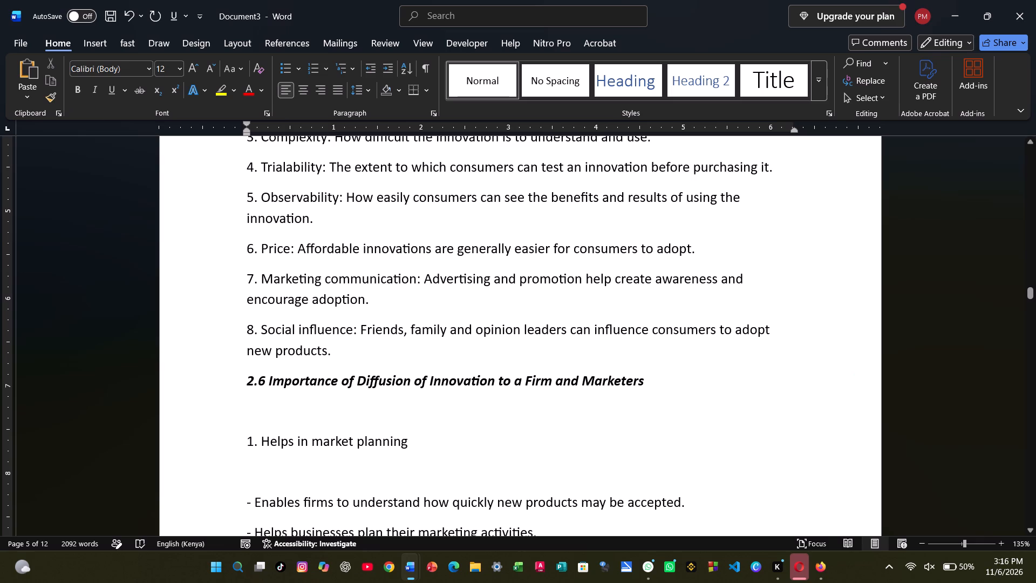
key(BackSpace)
Remove the blank lines below "1. Helps in market planning" and above and below "2. Identifies target customers" in section 2.6.
click(281, 444)
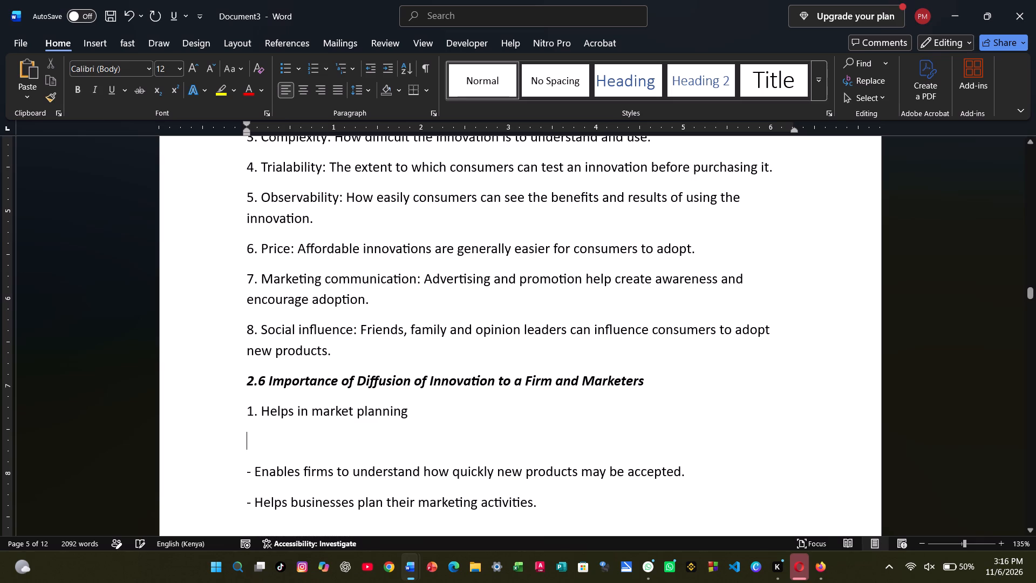
key(BackSpace)
scroll(309, 442, down, 1)
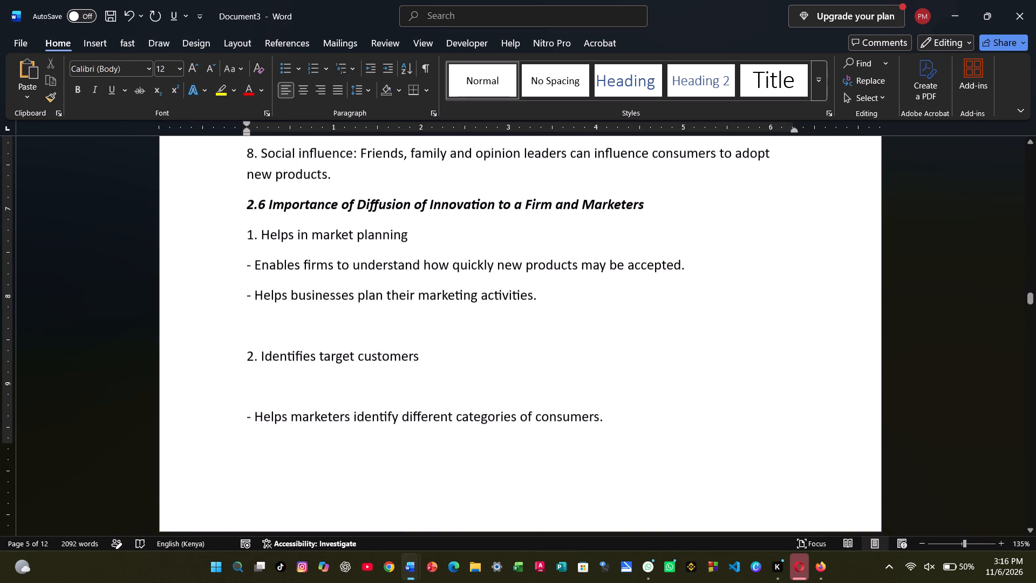
click(267, 322)
key(BackSpace)
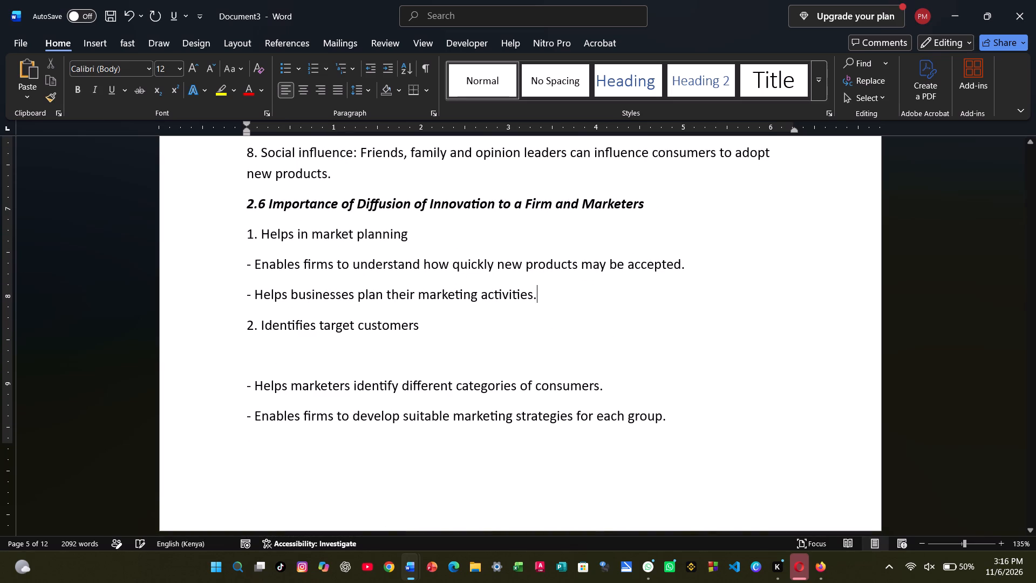
click(275, 356)
key(BackSpace)
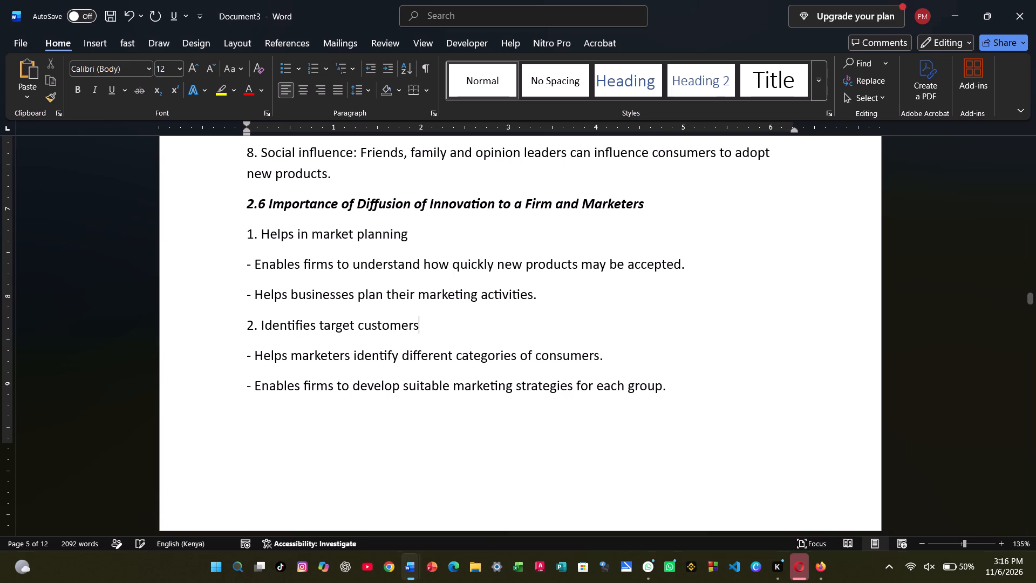
Remove the blank line below the subheading "3. Improves product development" in section 2.6.
scroll(317, 359, down, 1)
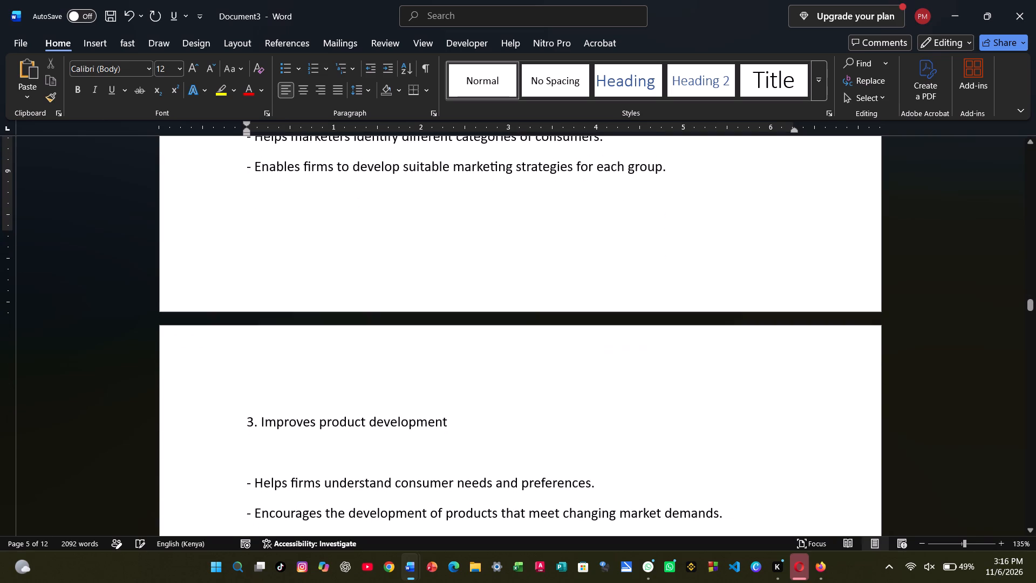
click(275, 387)
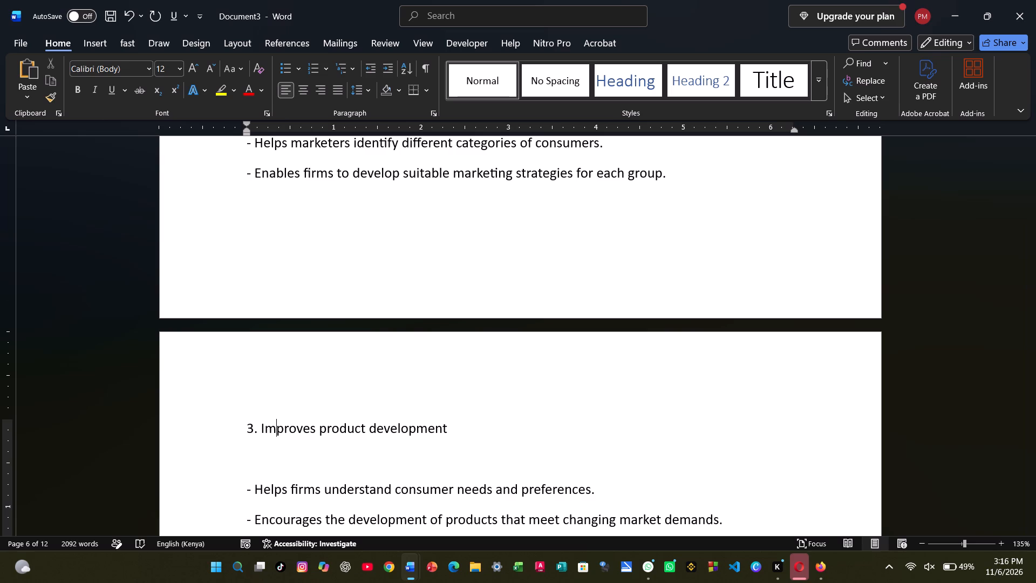
click(275, 402)
click(273, 462)
key(BackSpace)
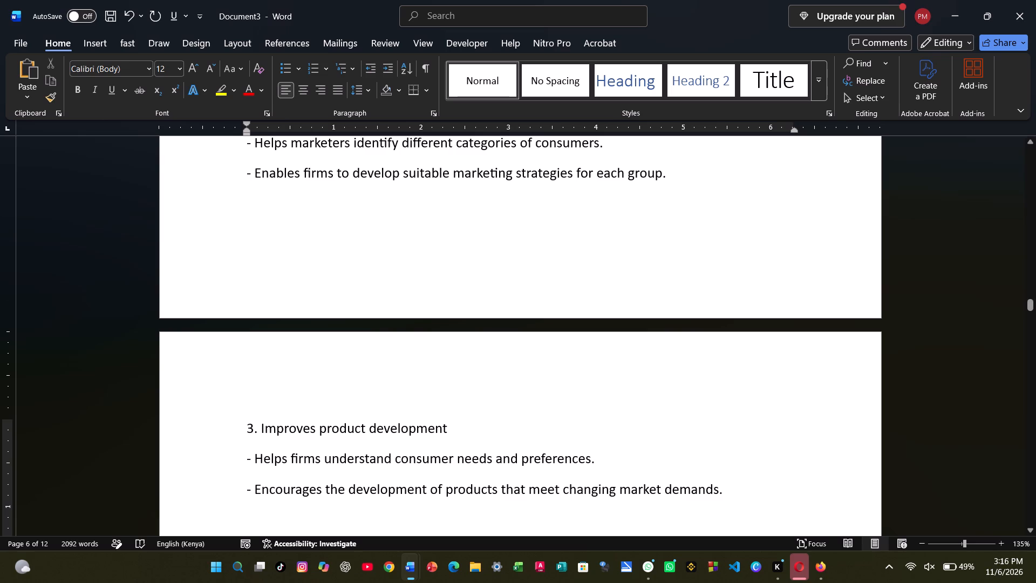
Italicise the subheadings "1. Helps in market planning", "2. Identifies target customers" and "3. Improves product development".
scroll(269, 418, up, 1)
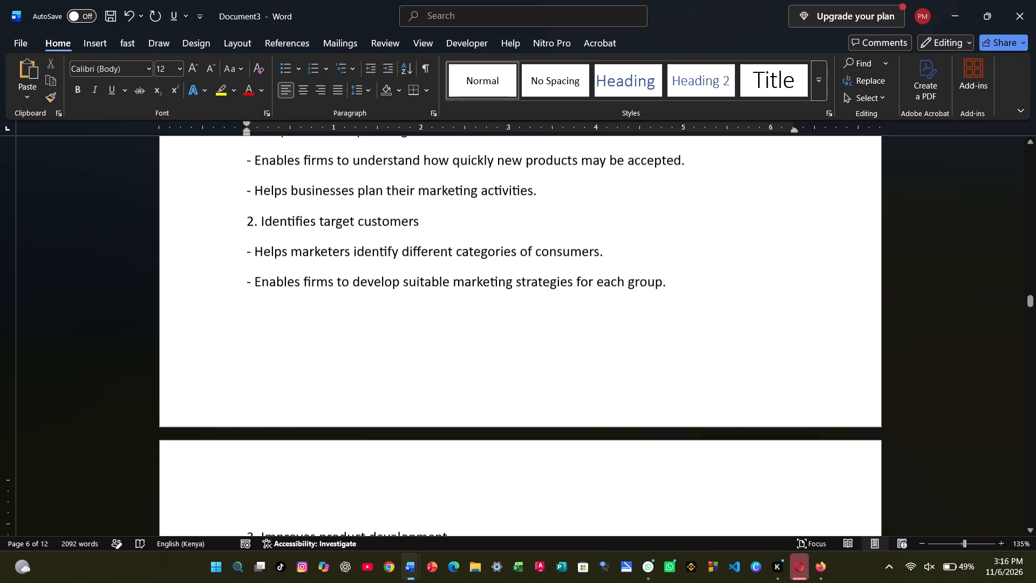
scroll(269, 418, up, 2)
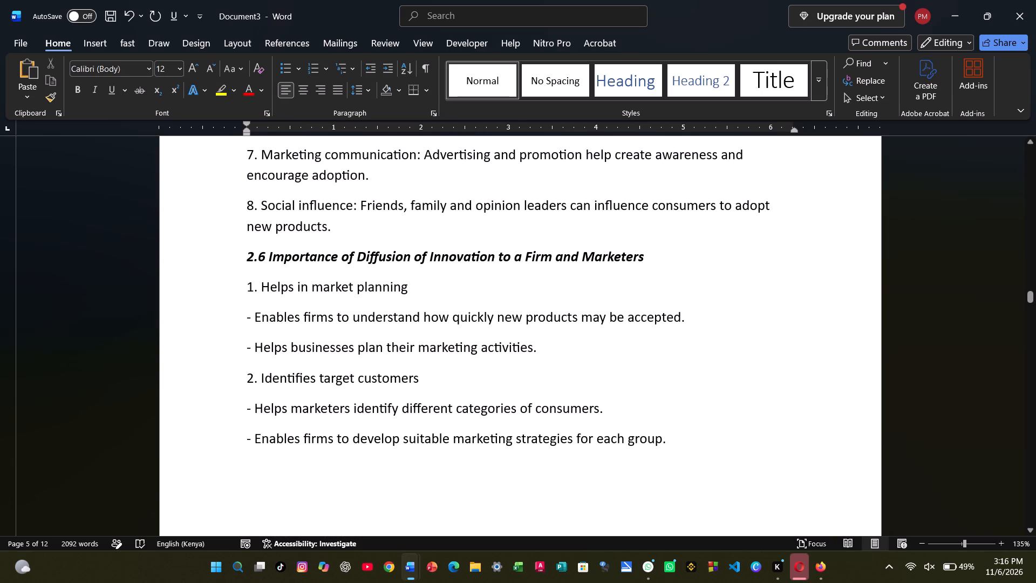
drag(245, 288, 417, 295)
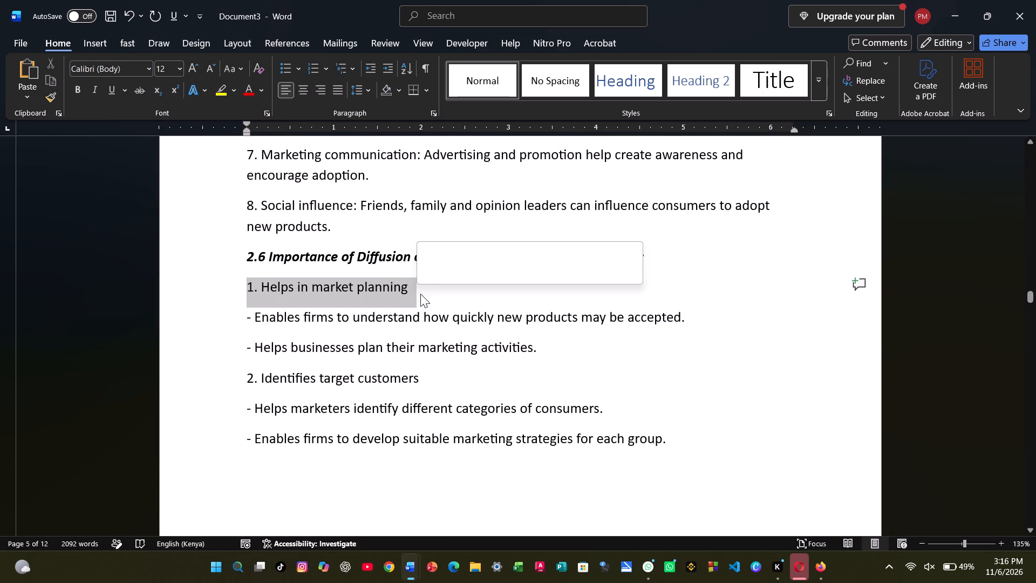
click(445, 275)
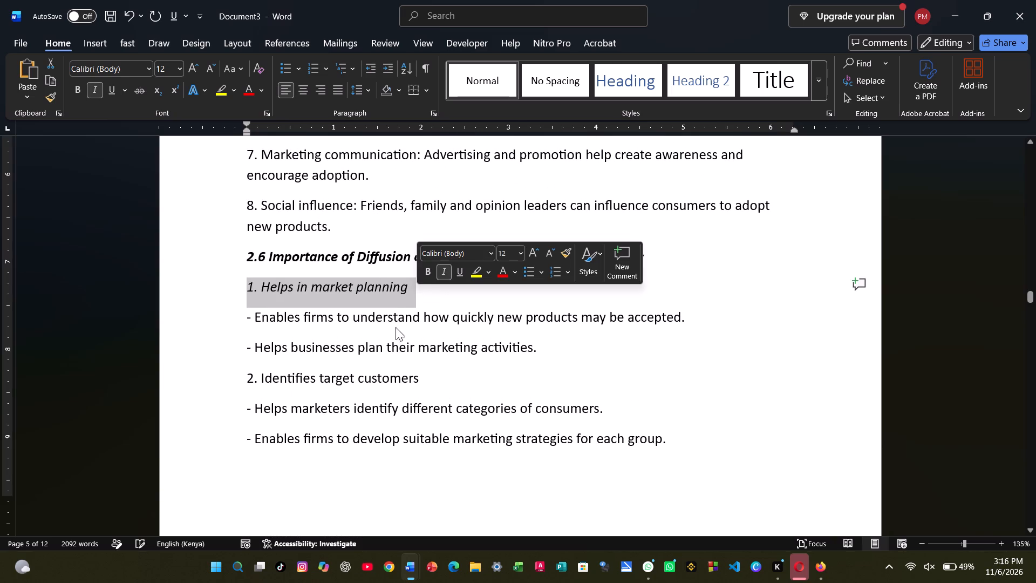
drag(243, 382, 420, 382)
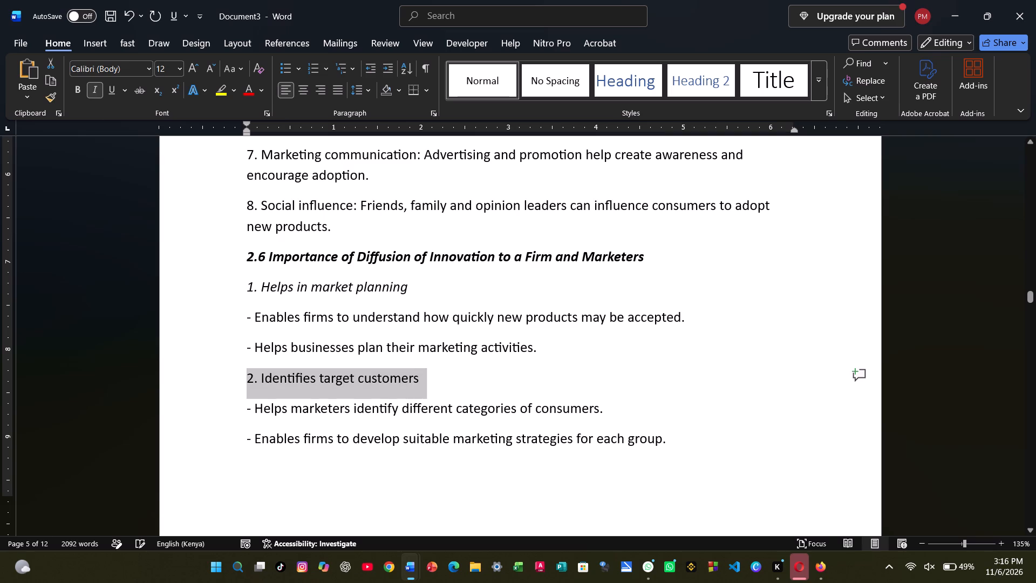
drag(420, 382, 421, 382)
click(446, 367)
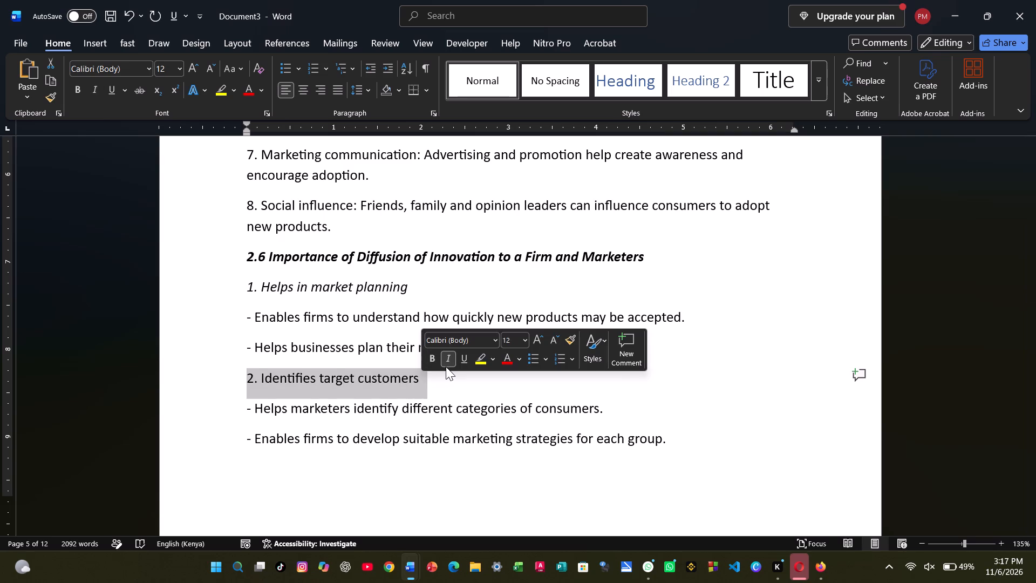
scroll(372, 412, down, 2)
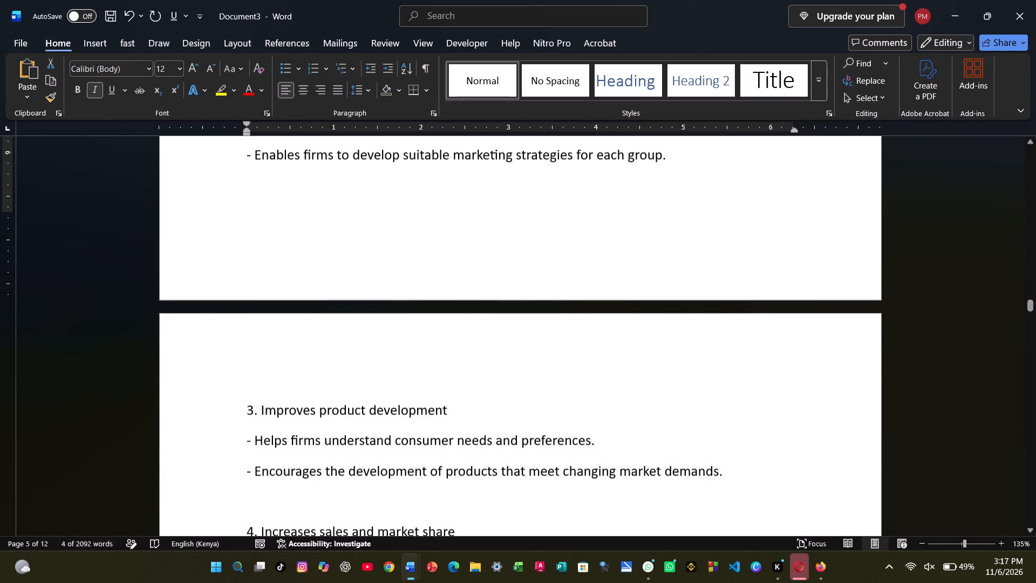
drag(246, 411, 440, 421)
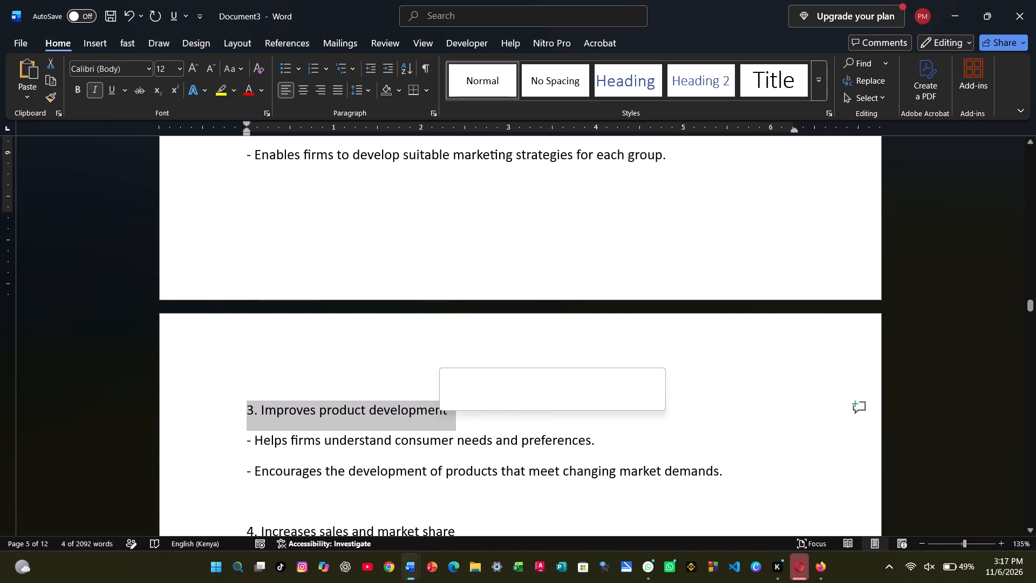
click(473, 401)
Remove the blank lines above and below the subheading "4. Increases sales and market share" and italicise it.
scroll(398, 431, down, 1)
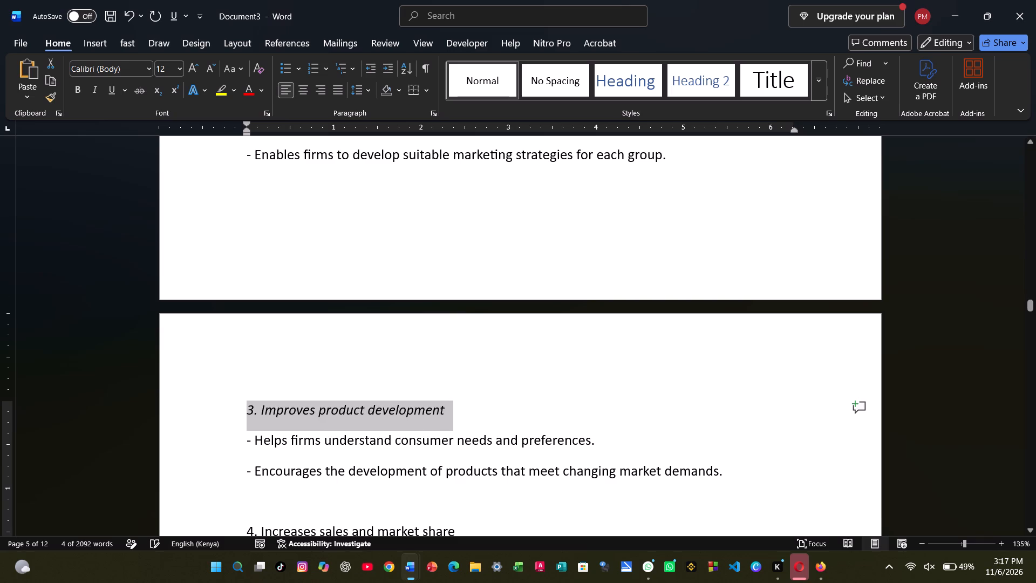
scroll(398, 431, down, 1)
click(292, 394)
key(BackSpace)
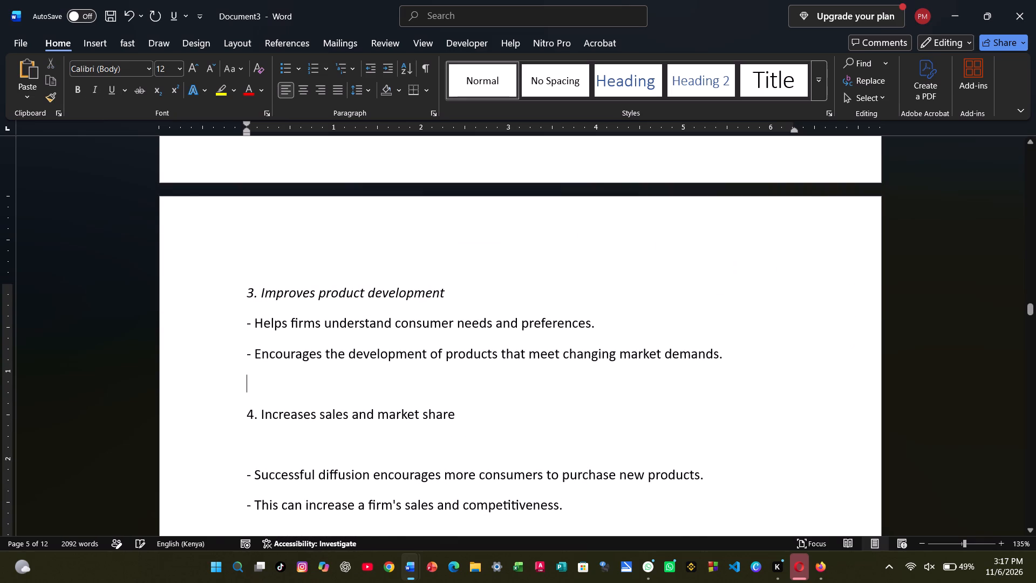
click(261, 422)
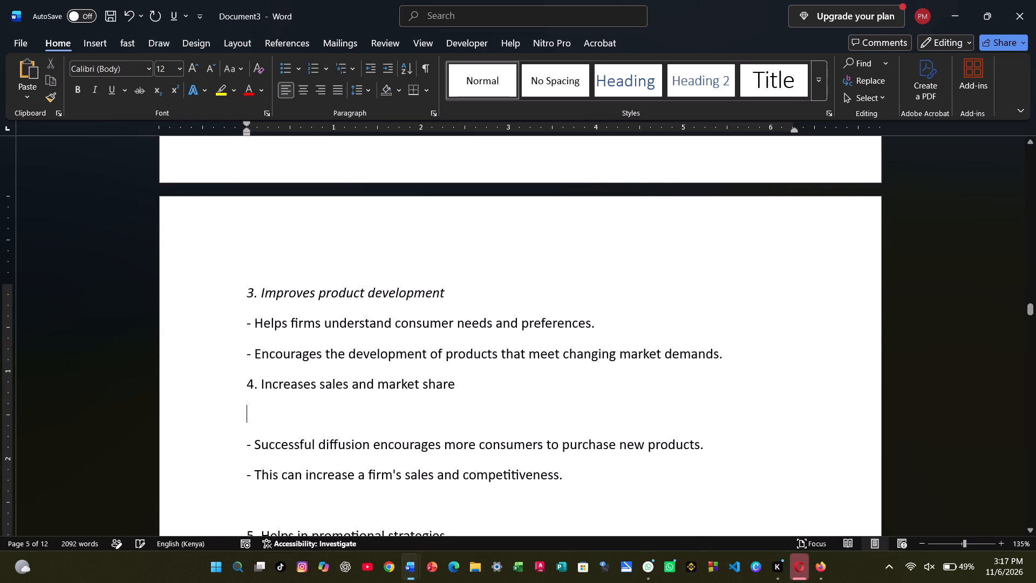
key(BackSpace)
drag(241, 386, 269, 387)
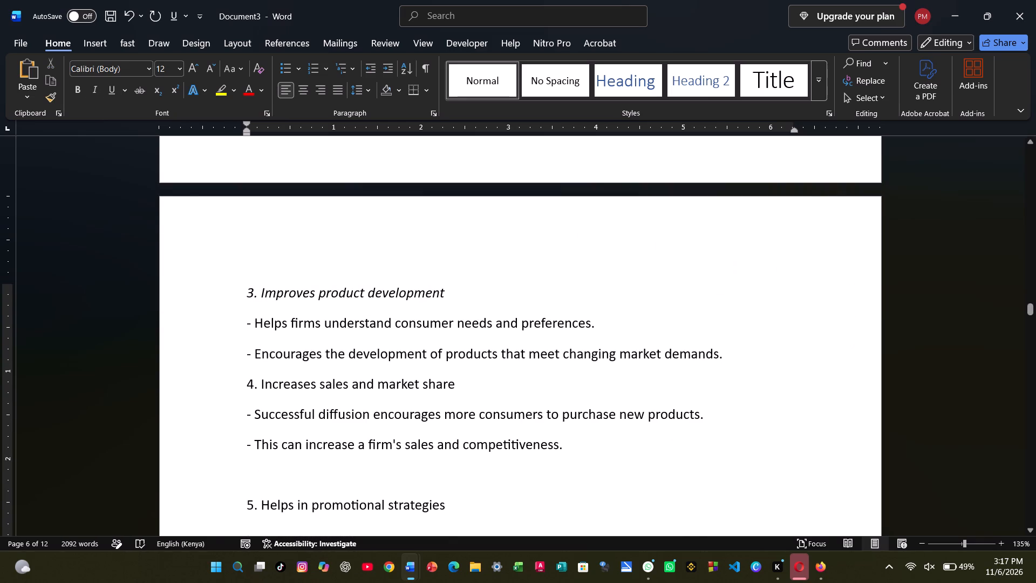
drag(269, 387, 453, 395)
click(479, 378)
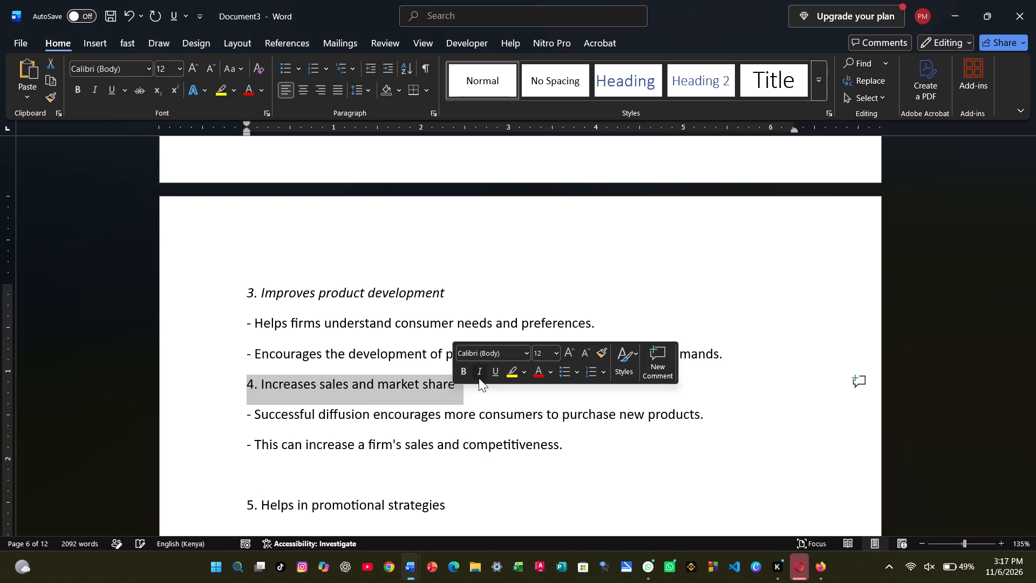
Remove the blank lines above and below the subheading "5. Helps in promotional strategies" in section 2.6.
click(292, 483)
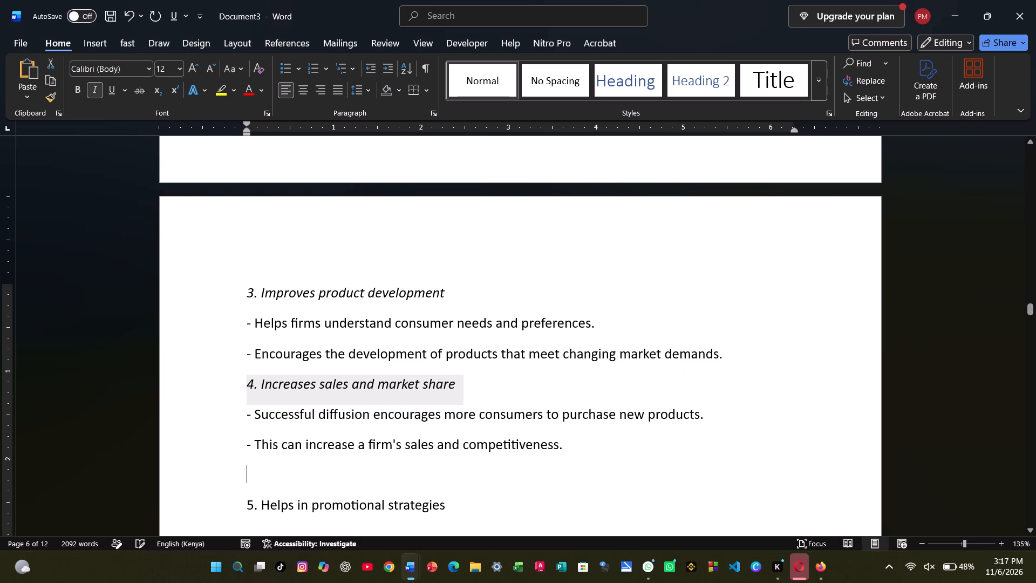
key(BackSpace)
scroll(297, 492, down, 1)
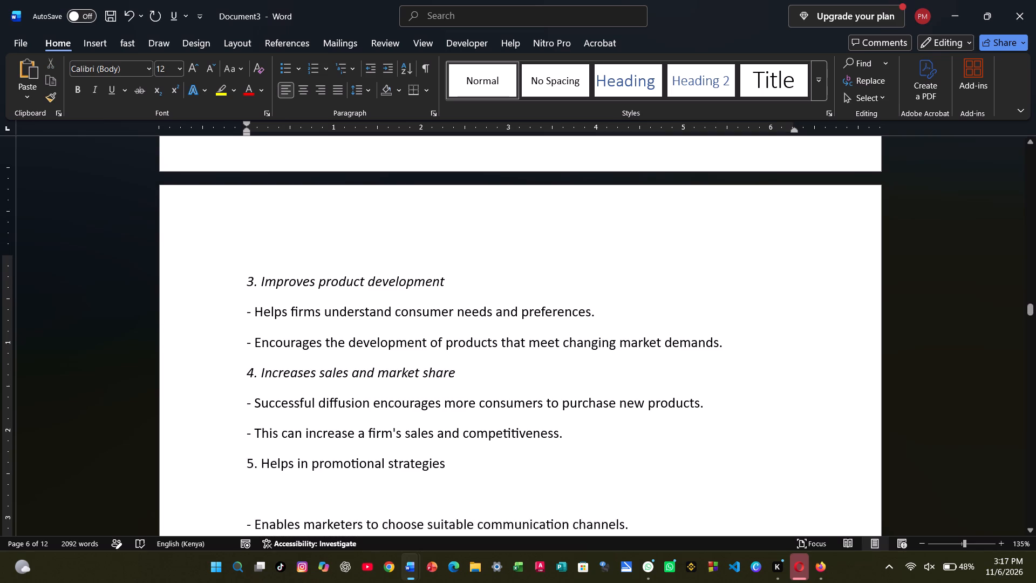
scroll(297, 492, down, 1)
click(274, 479)
key(BackSpace)
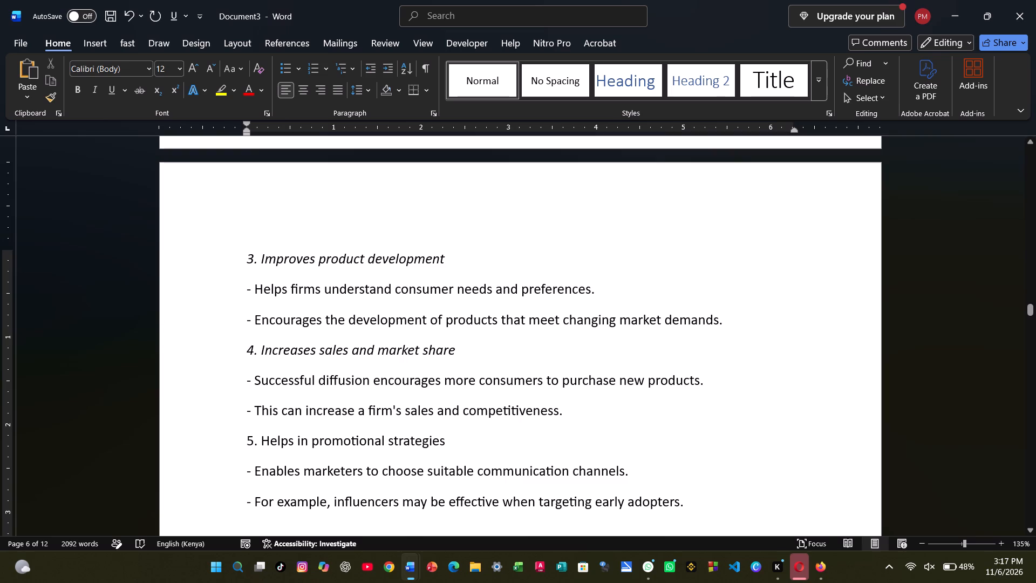
Remove the blank lines above and below the subheading "6. Reduces marketing risks" in section 2.6.
scroll(264, 439, down, 1)
click(267, 357)
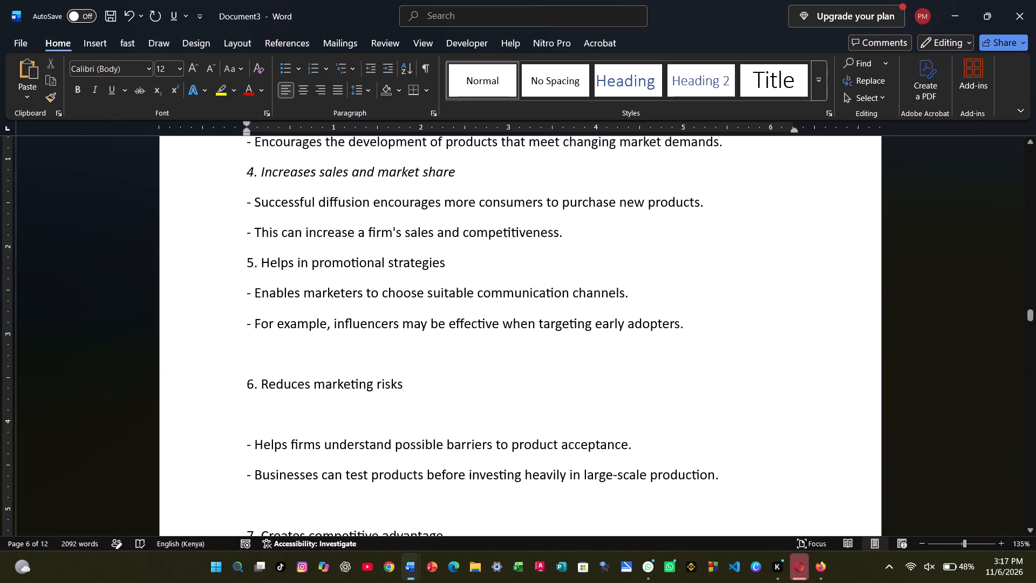
key(BackSpace)
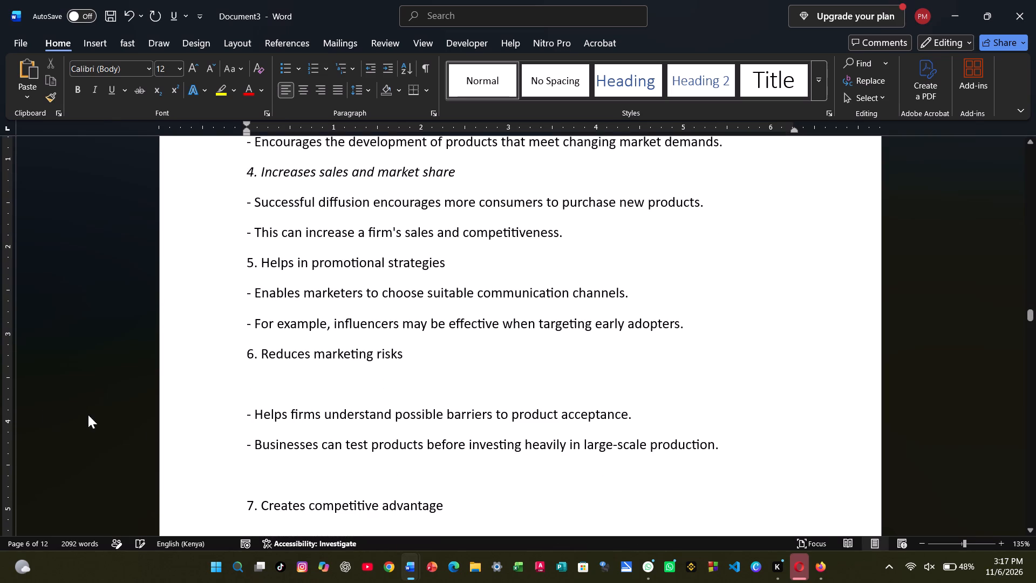
click(277, 394)
key(BackSpace)
Remove the blank lines above and below the subheading "7. Creates competitive advantage" in section 2.6.
click(279, 450)
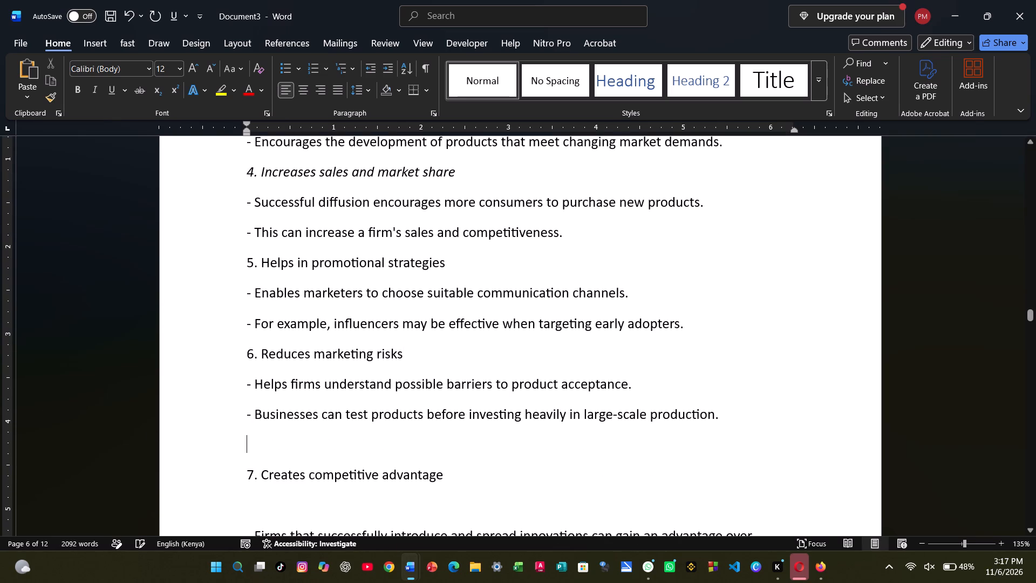
key(BackSpace)
click(268, 474)
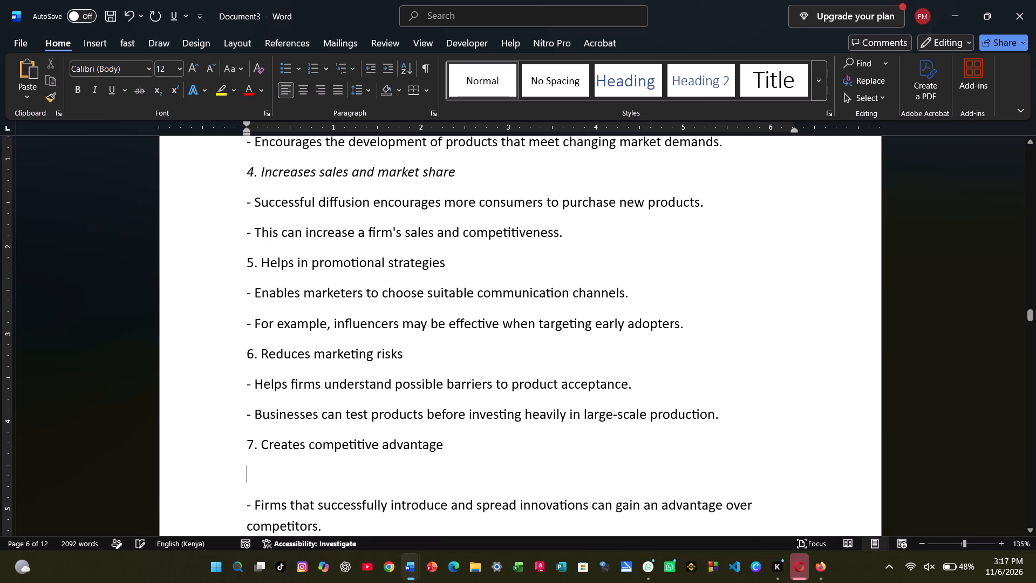
key(BackSpace)
Remove the blank lines above and below the subheading "8. Encourages customer loyalty" in section 2.6.
scroll(269, 450, down, 1)
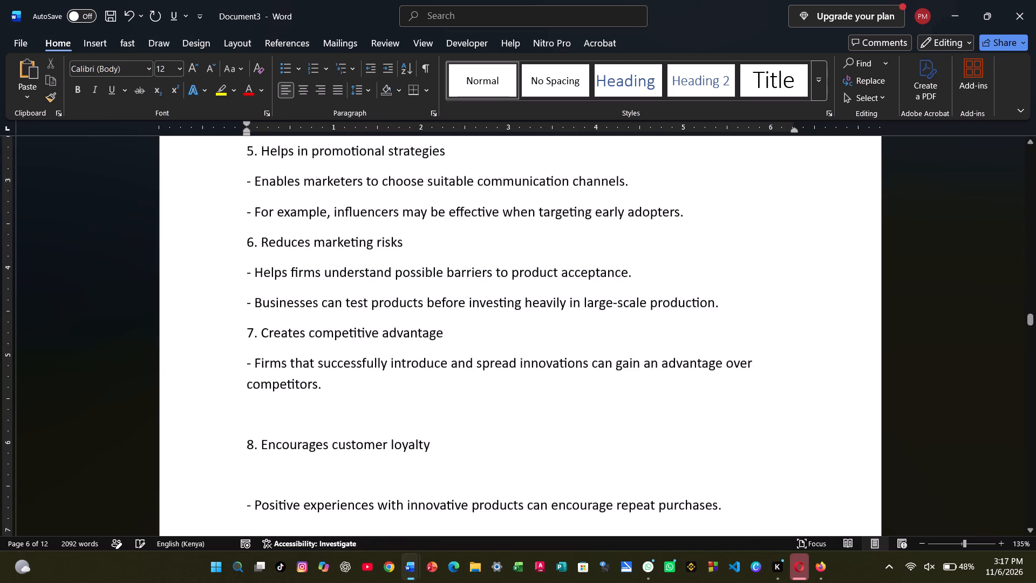
scroll(269, 450, down, 1)
click(263, 377)
key(BackSpace)
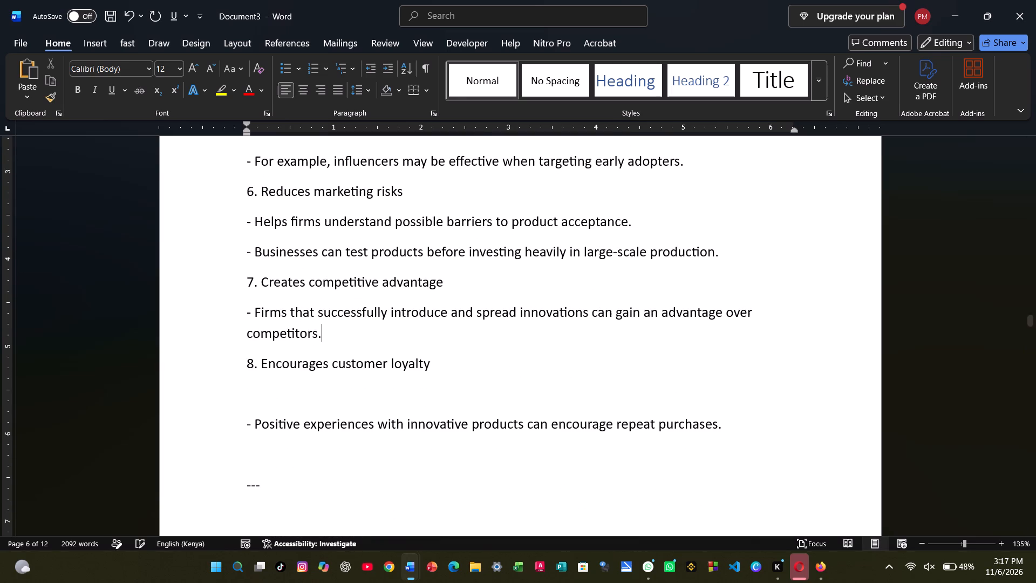
click(261, 402)
key(BackSpace)
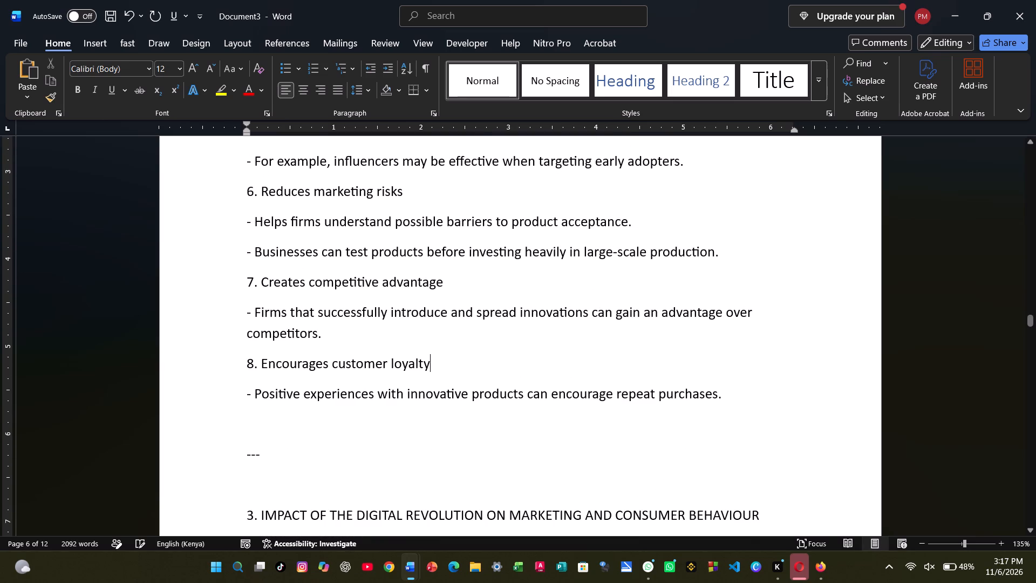
Delete the "---" separator and its surrounding blank lines above the heading "3. IMPACT OF THE DIGITAL REVOLUTION ON MARKETING AND CONSUMER BEHAVIOUR".
click(276, 498)
key(BackSpace)
key(BackSpace)
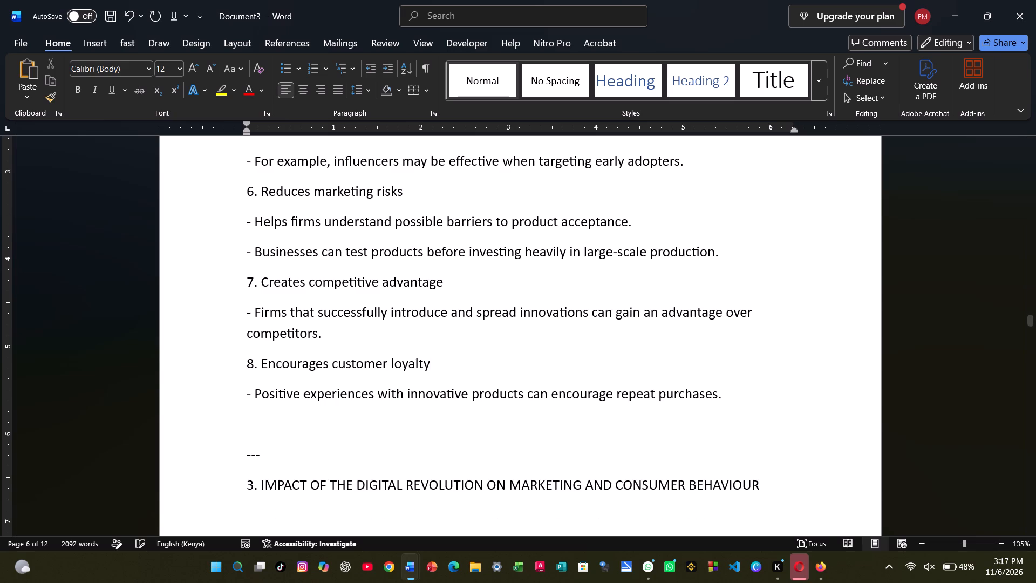
key(BackSpace)
key(BackSpace)
key(BackSpace)
key(BackSpace)
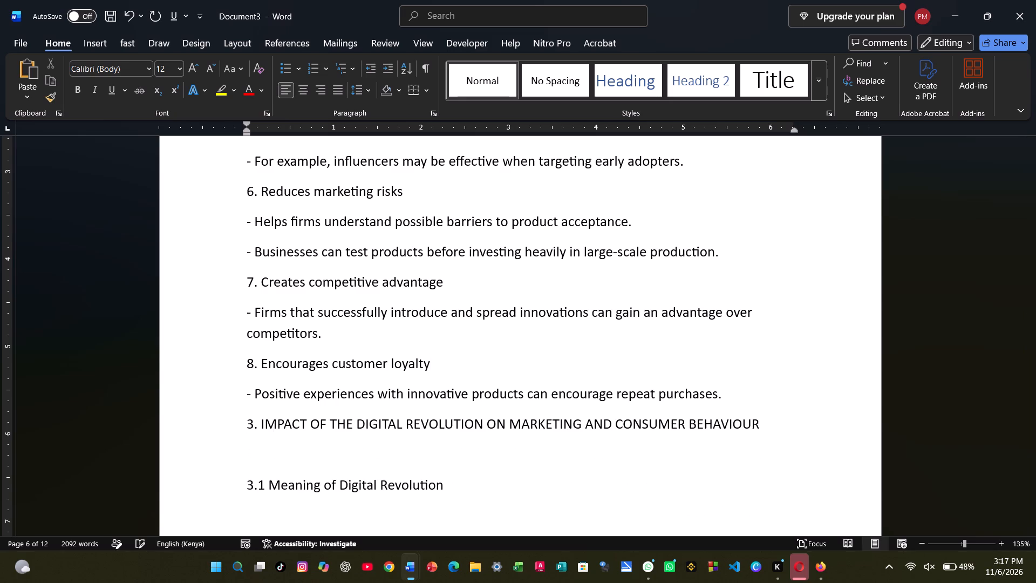
Make the main heading "3. IMPACT OF THE DIGITAL REVOLUTION ON MARKETING AND CONSUMER BEHAVIOUR" bold and remove the blank line below it.
drag(236, 425, 432, 455)
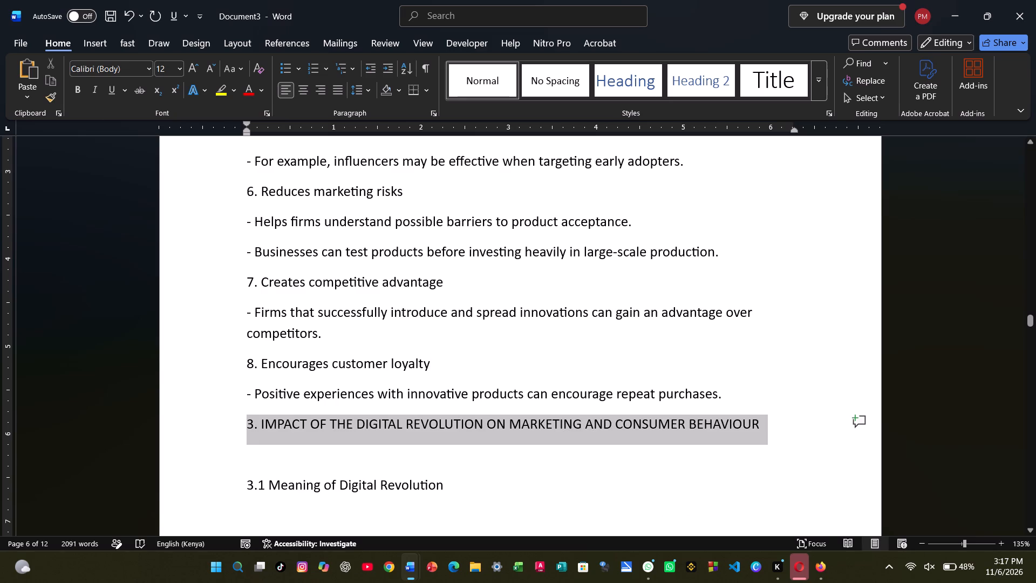
drag(432, 455, 550, 450)
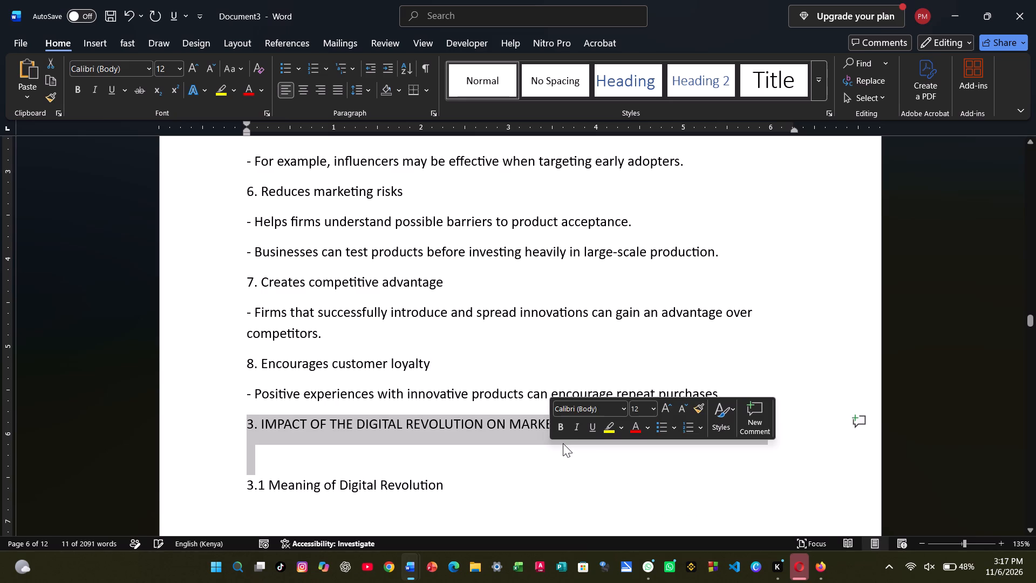
click(563, 430)
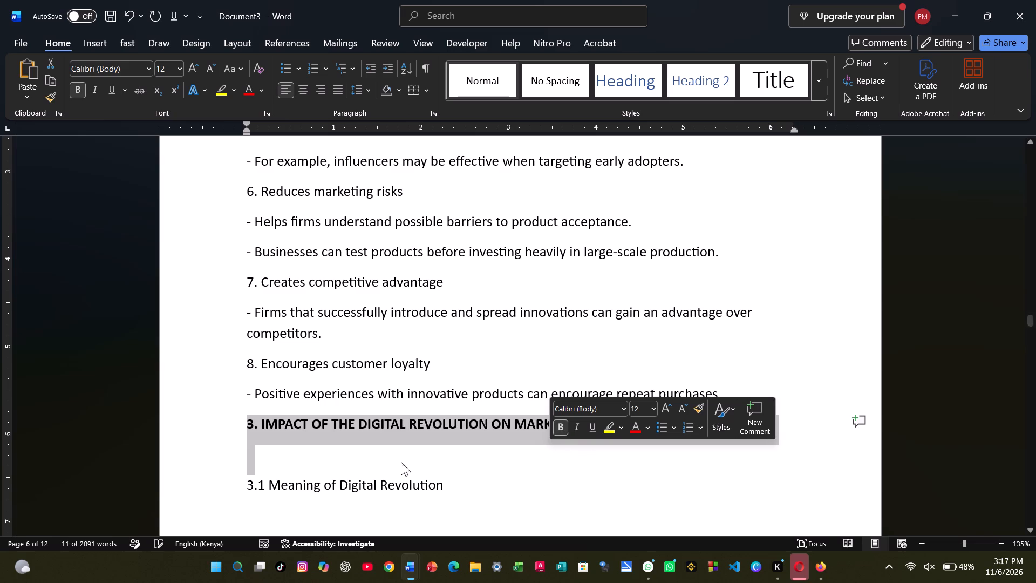
click(271, 457)
key(BackSpace)
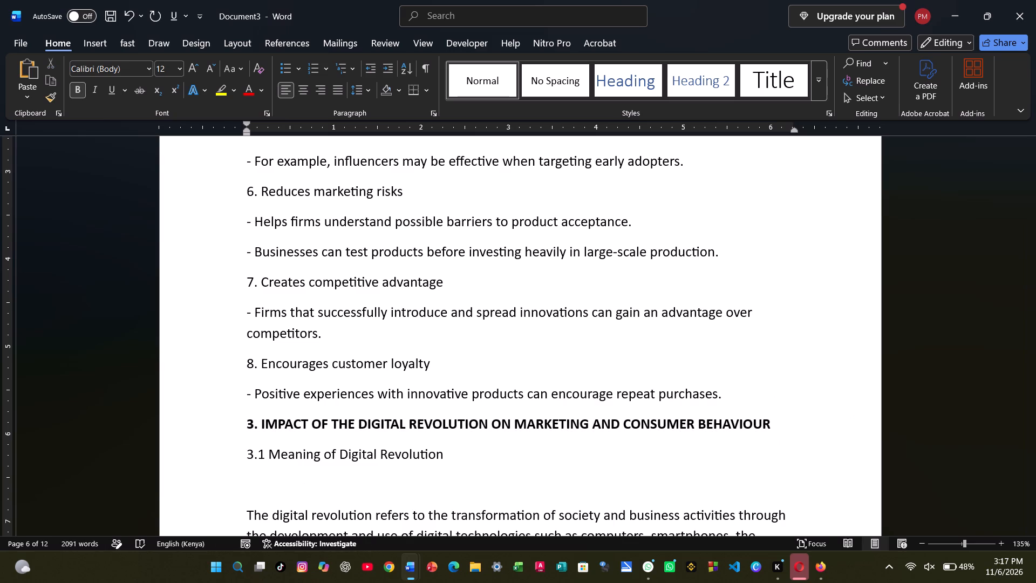
Remove the blank lines below the heading "3.1 Meaning of Digital Revolution" and between that section's two paragraphs.
drag(246, 458, 422, 471)
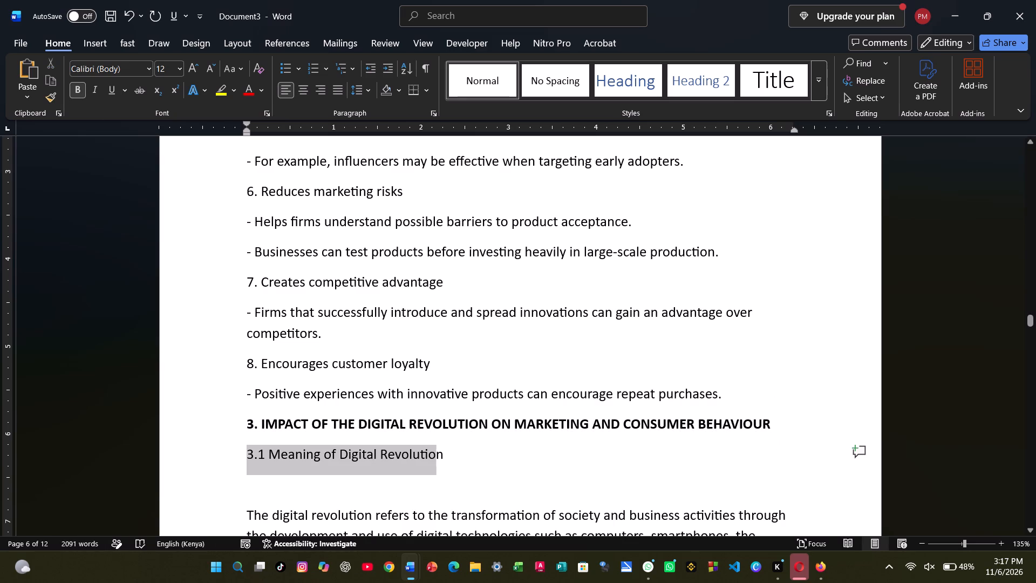
drag(422, 471, 453, 472)
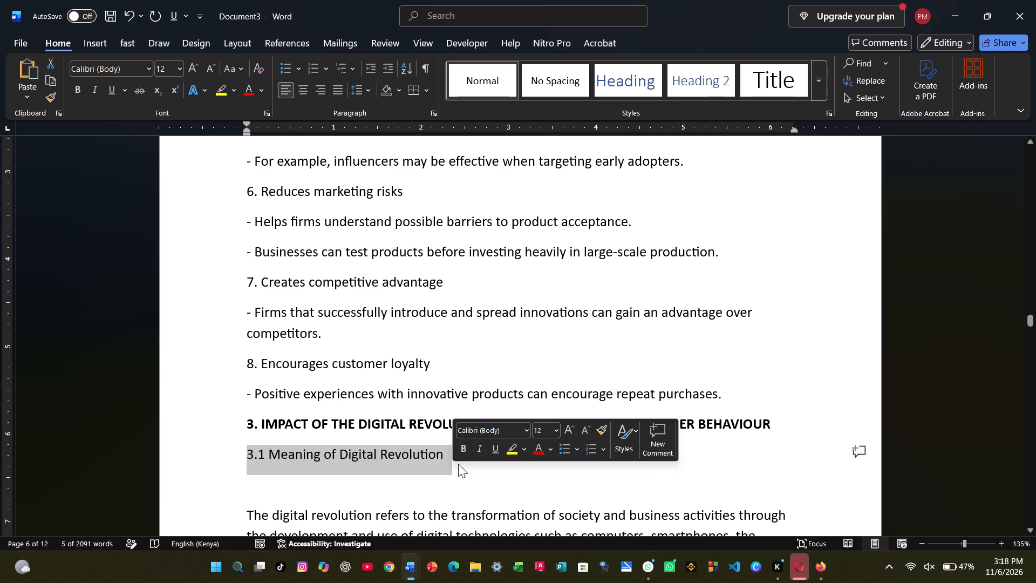
click(355, 480)
key(BackSpace)
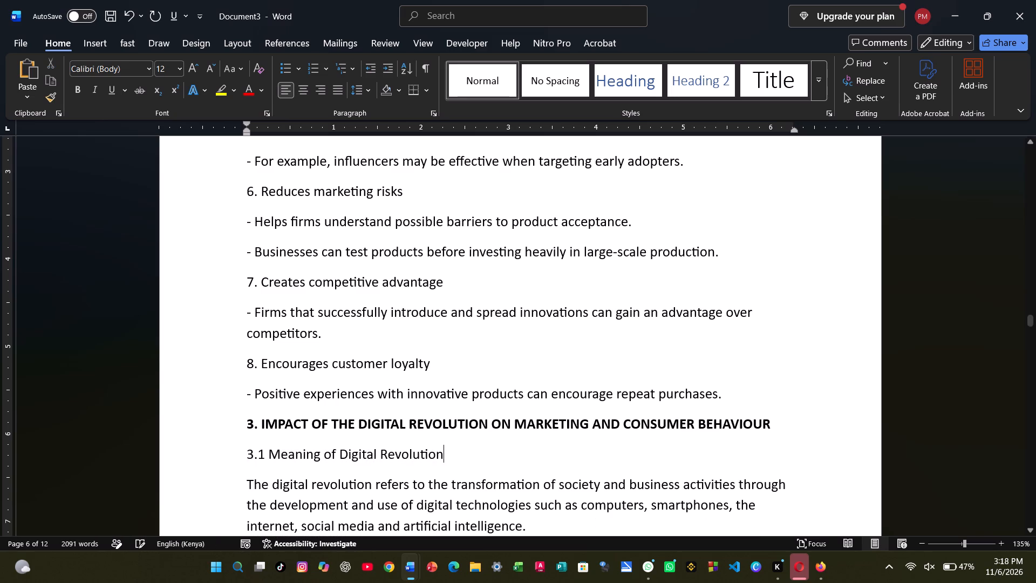
scroll(393, 379, down, 2)
scroll(393, 379, up, 1)
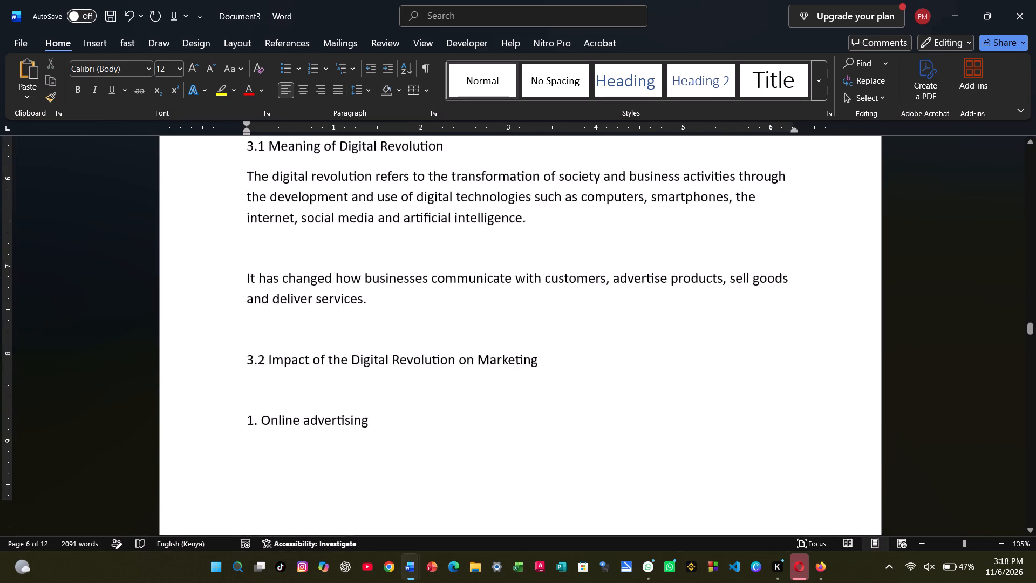
scroll(393, 379, up, 1)
click(280, 344)
key(BackSpace)
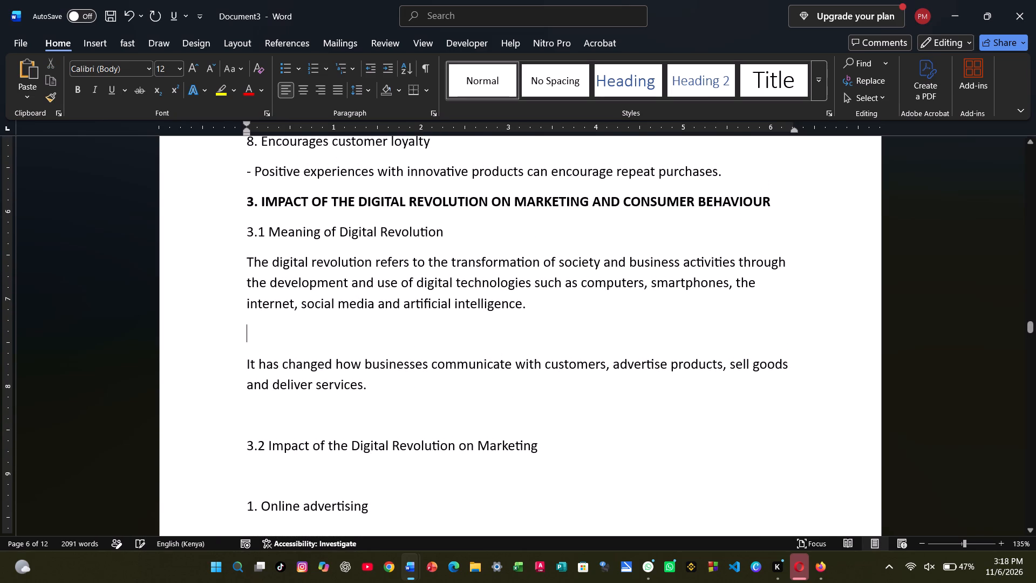
Remove the blank lines above and below the heading "3.2 Impact of the Digital Revolution on Marketing".
click(265, 375)
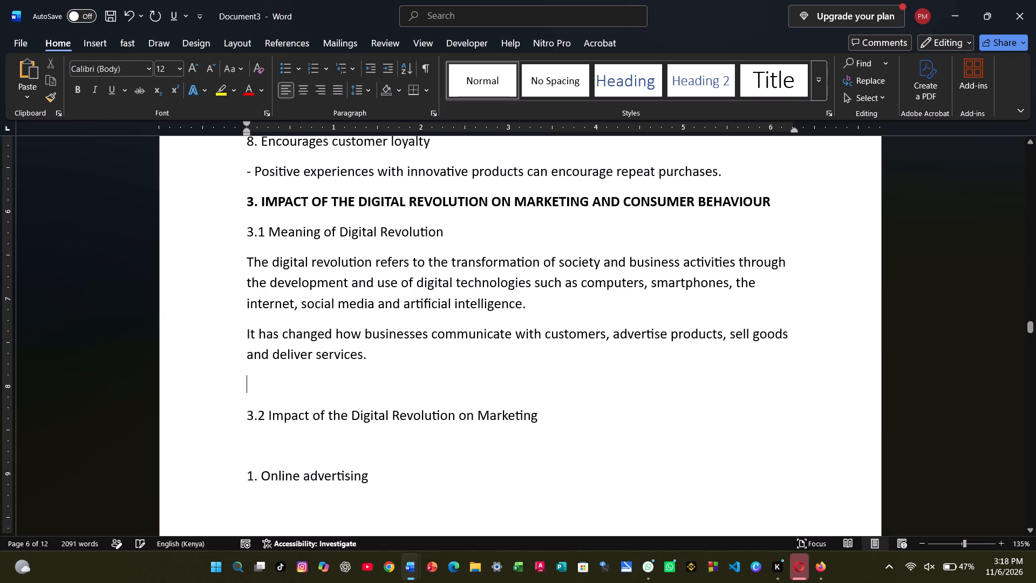
key(BackSpace)
click(274, 422)
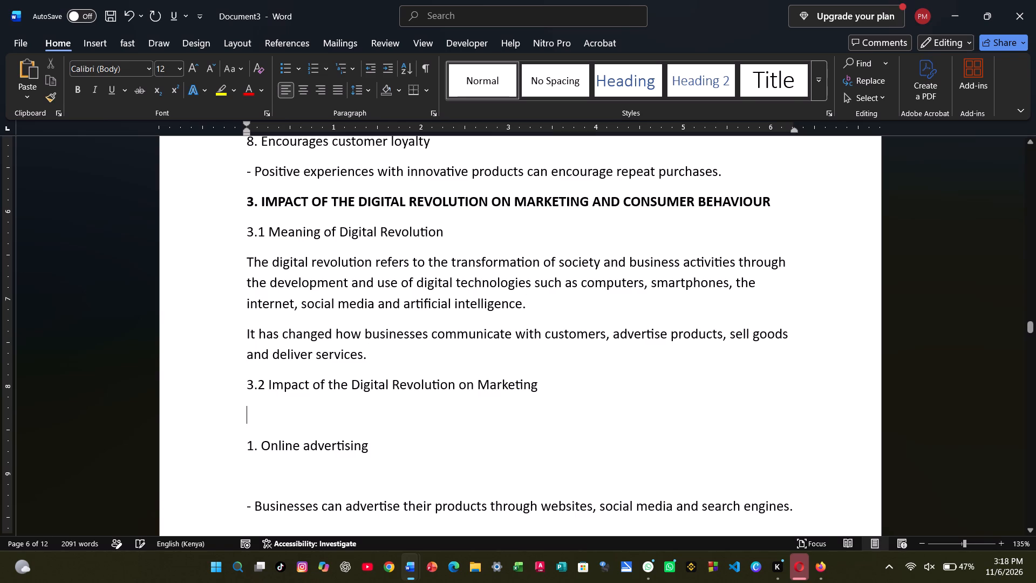
key(BackSpace)
Remove the blank lines below the subheading "1. Online advertising" and above "2. Growth of e-commerce" in section 3.2.
click(271, 451)
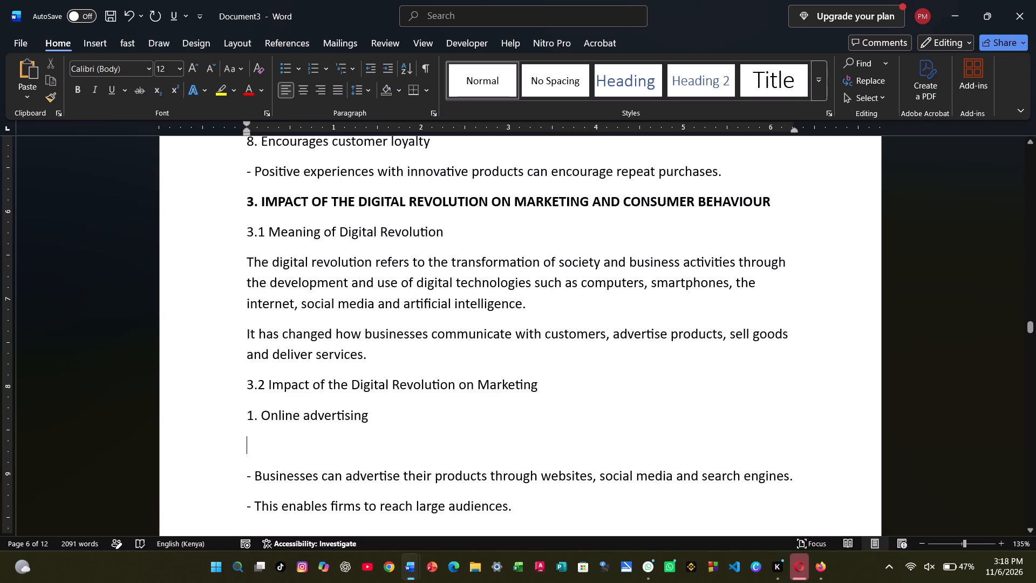
key(BackSpace)
scroll(321, 492, down, 1)
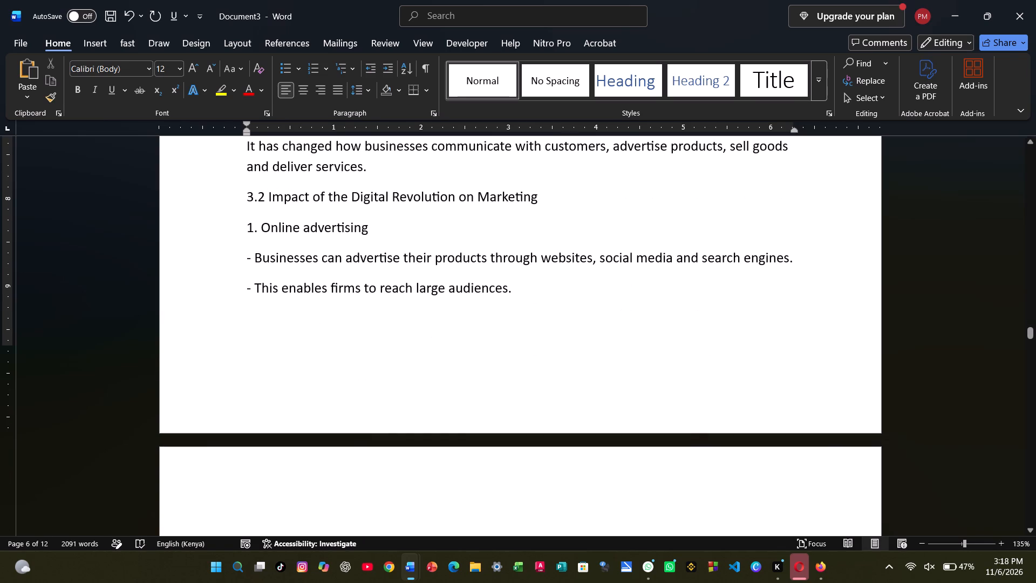
click(291, 424)
key(BackSpace)
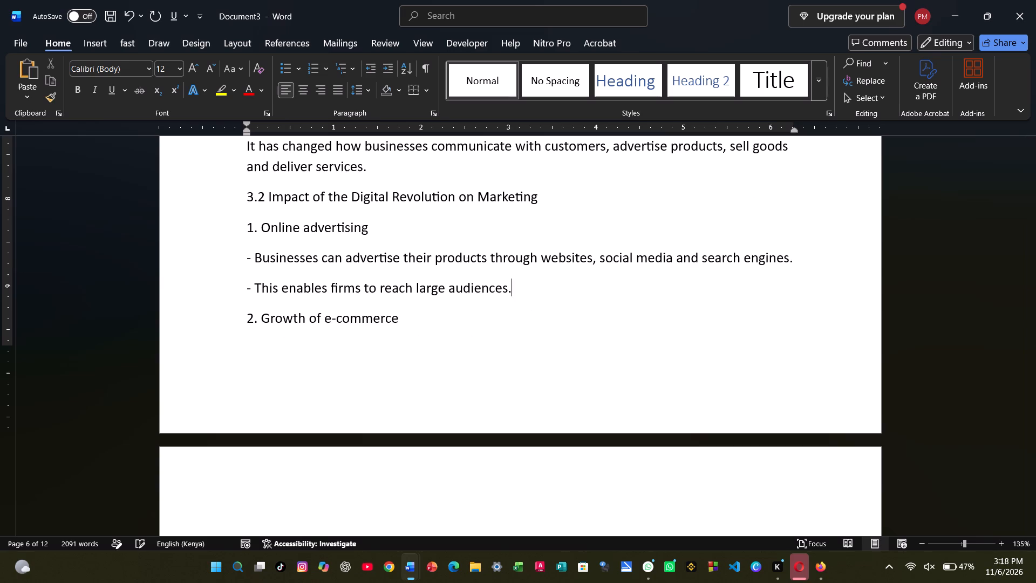
Remove the blank lines below the subheading "2. Growth of e-commerce" and above its Jumia online shopping example.
scroll(305, 508, down, 1)
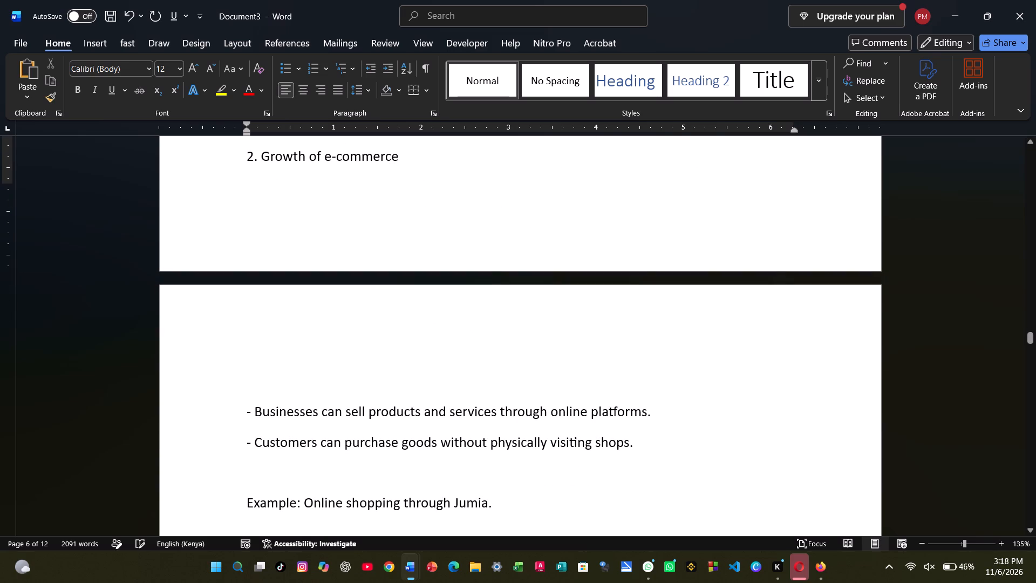
click(269, 467)
key(BackSpace)
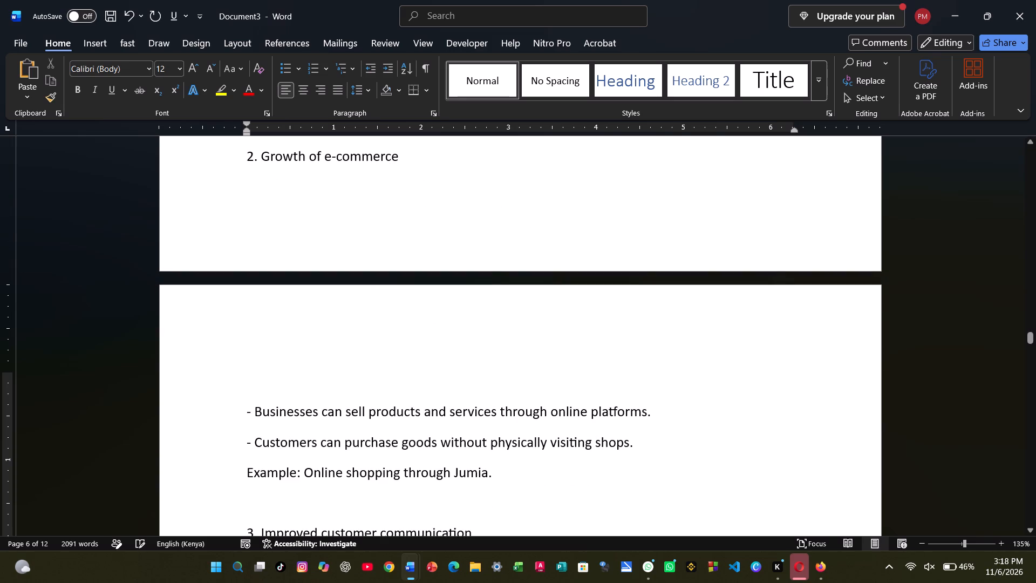
click(276, 368)
key(BackSpace)
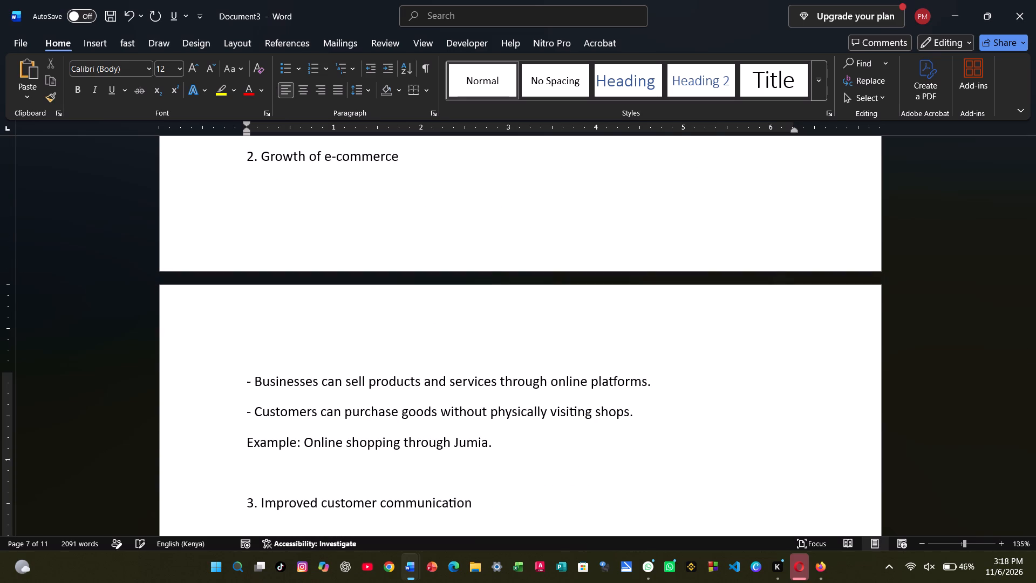
Remove the blank lines above and below the subheading "3. Improved customer communication" in section 3.2.
click(289, 474)
key(BackSpace)
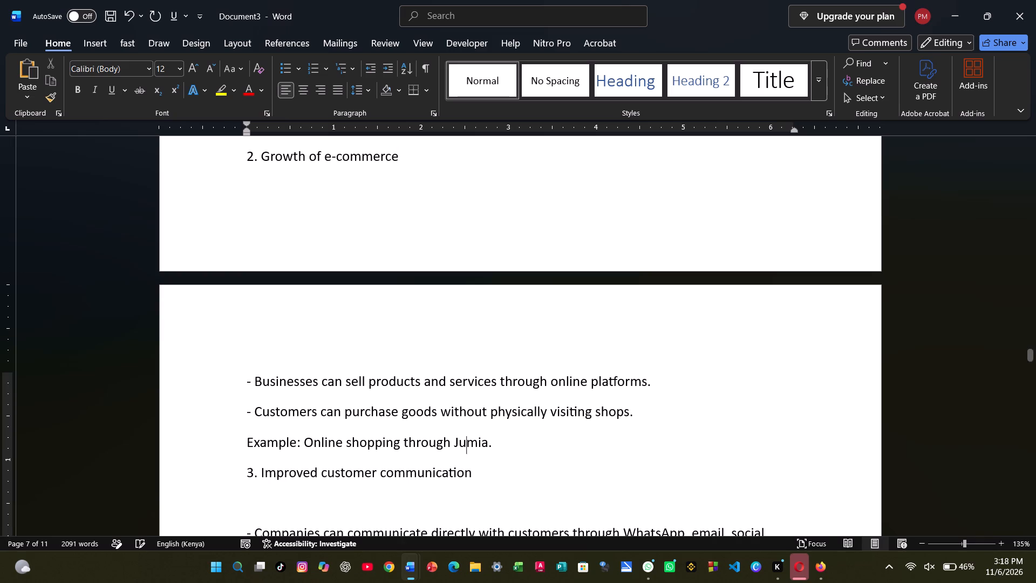
scroll(272, 448, down, 1)
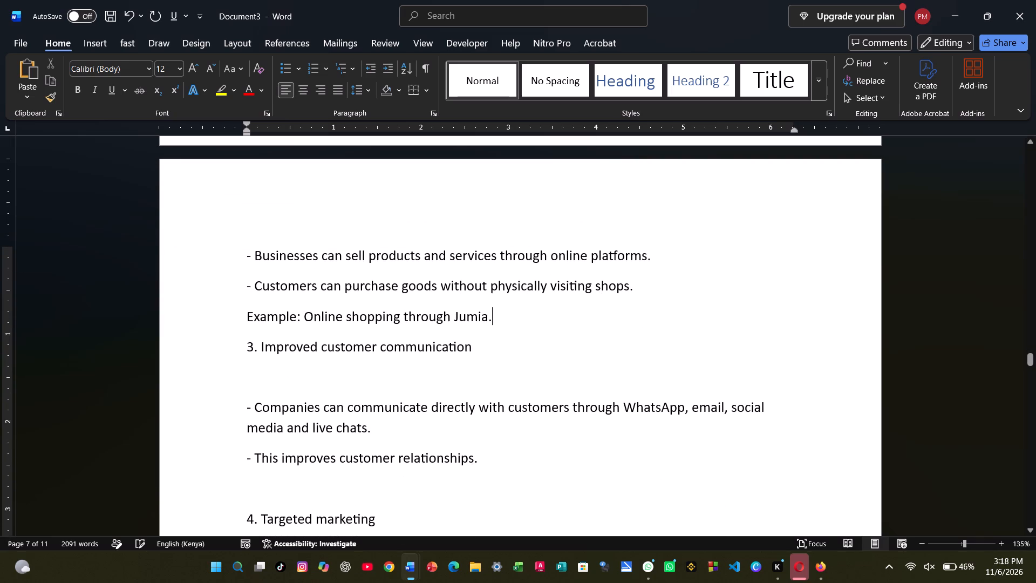
click(265, 383)
key(BackSpace)
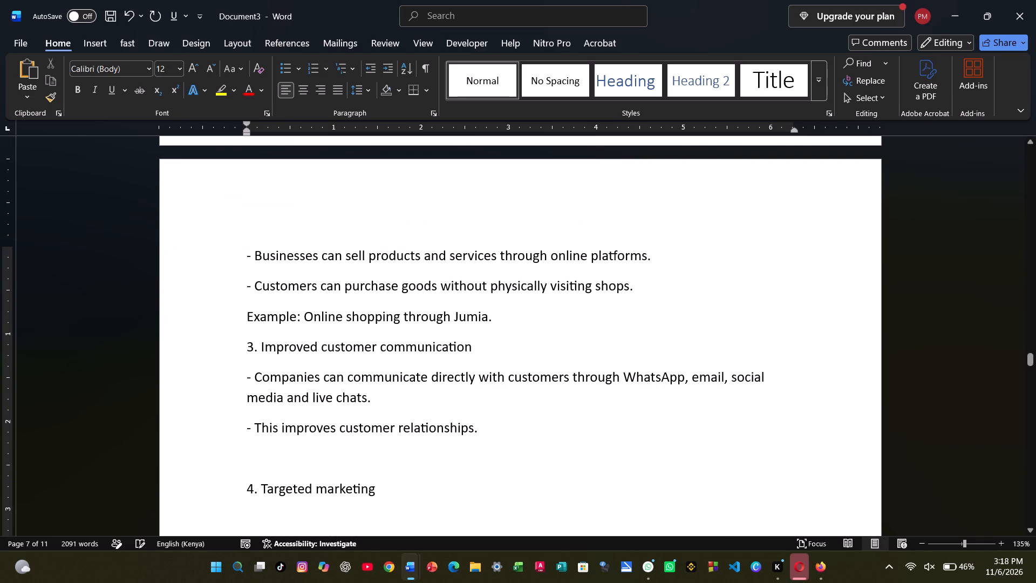
Remove the blank lines above and below the subheading "4. Targeted marketing" in section 3.2.
click(280, 462)
key(BackSpace)
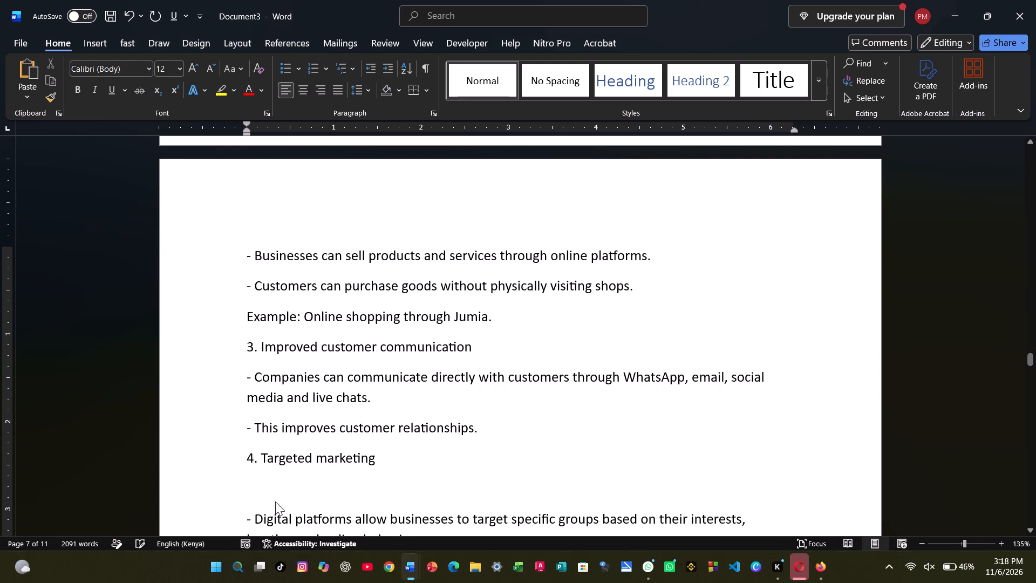
click(274, 476)
key(BackSpace)
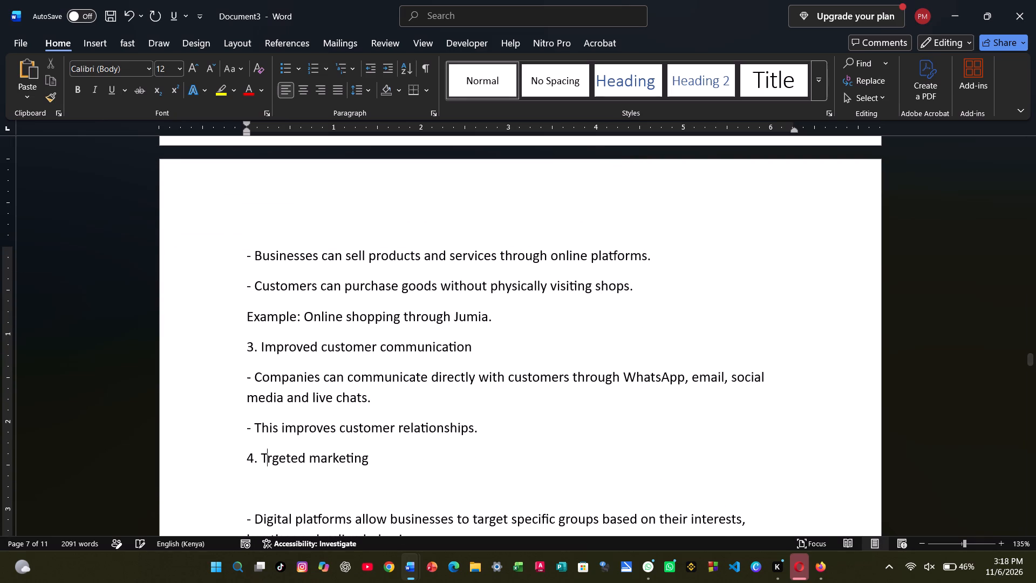
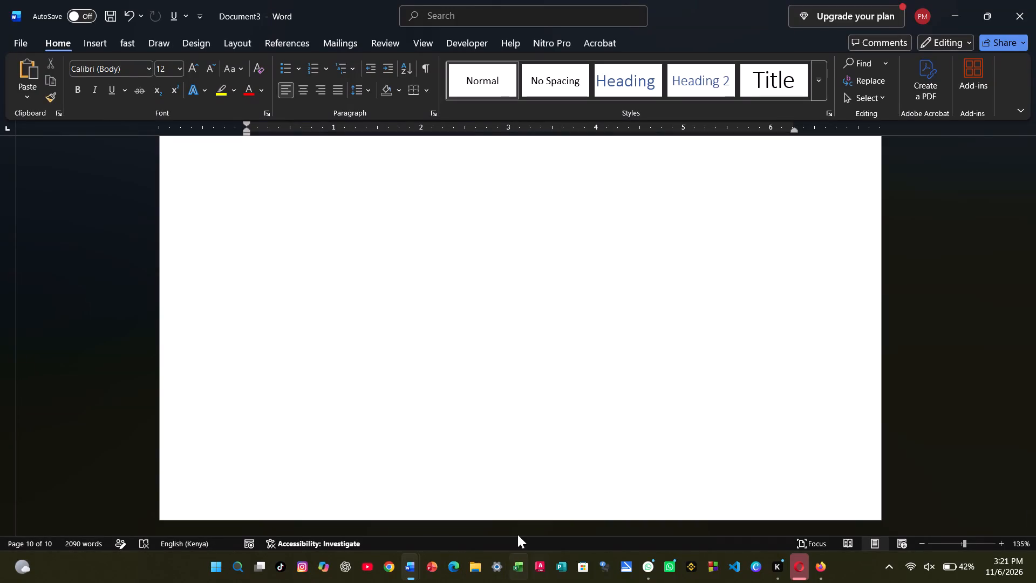
Review the notes backwards from the quick revision concepts to the learning types in section 1, checking spacing and heading formatting.
scroll(447, 407, up, 3)
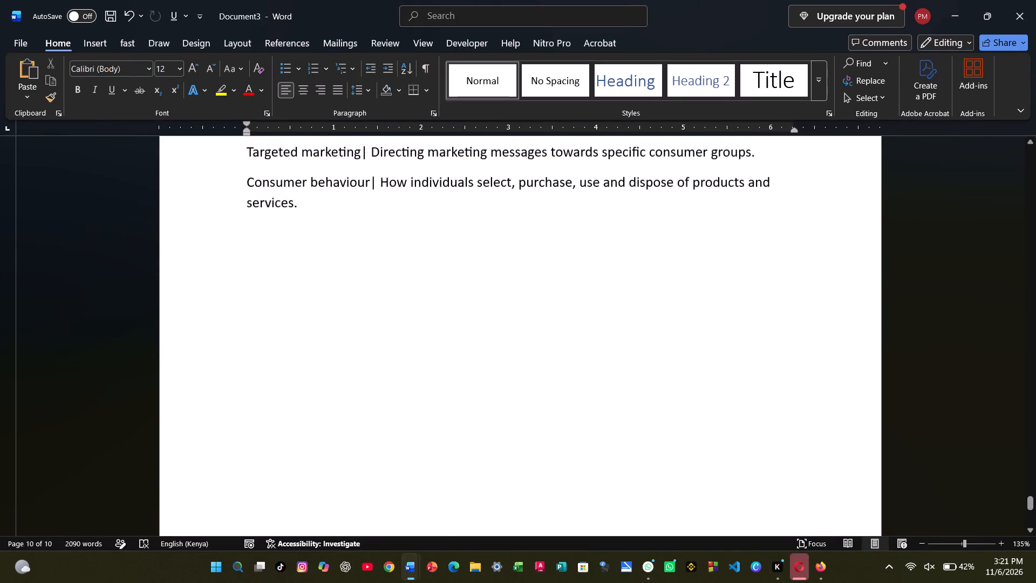
scroll(447, 407, up, 1)
scroll(447, 407, right, 1)
scroll(447, 407, up, 1)
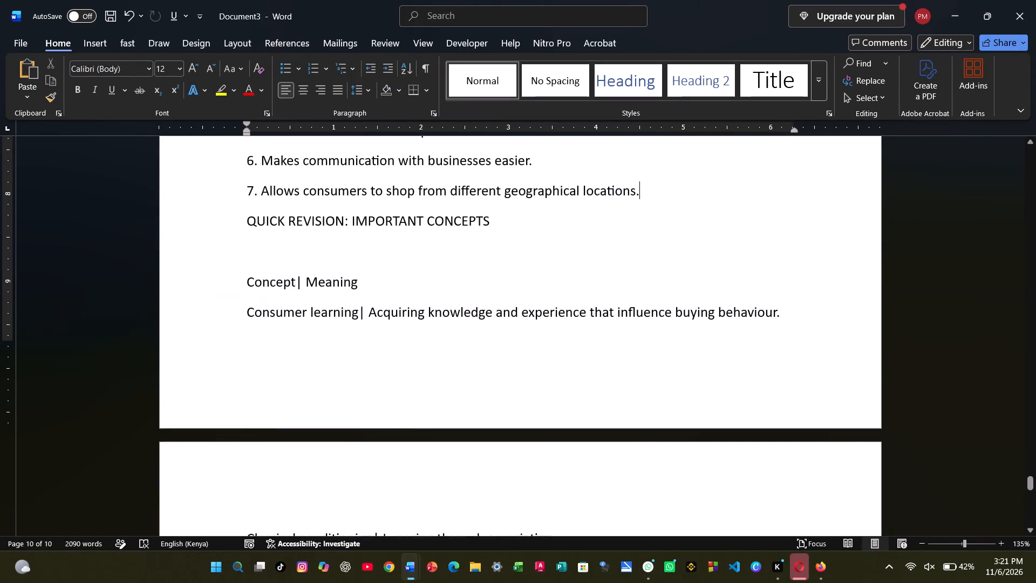
scroll(447, 407, up, 1)
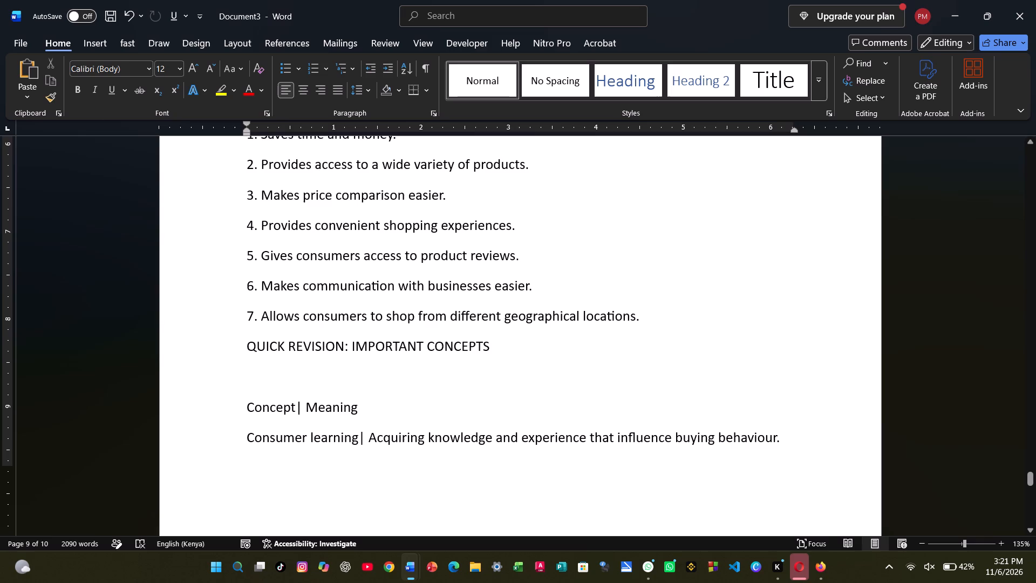
scroll(259, 380, up, 4)
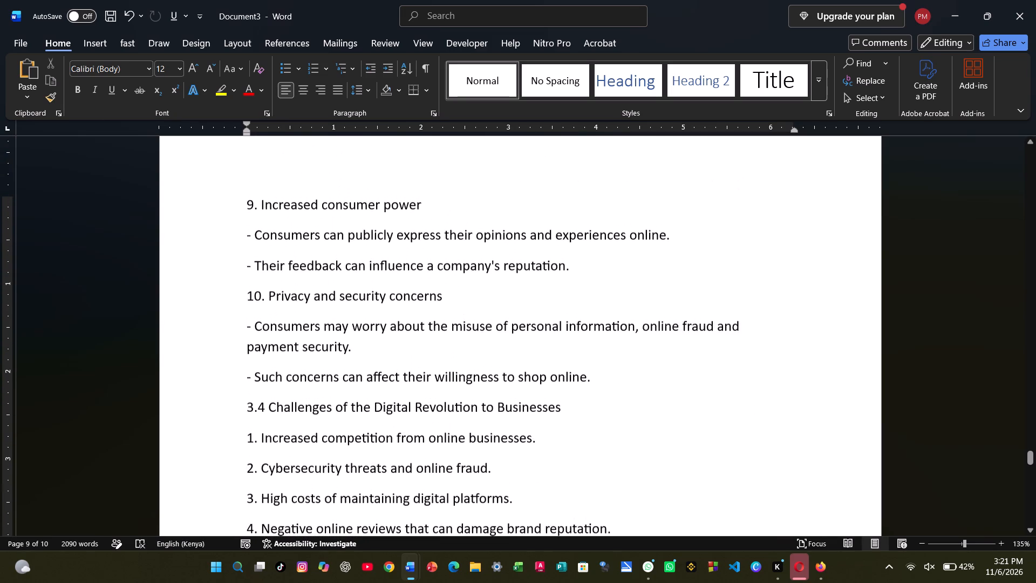
scroll(259, 380, up, 4)
scroll(259, 336, up, 1)
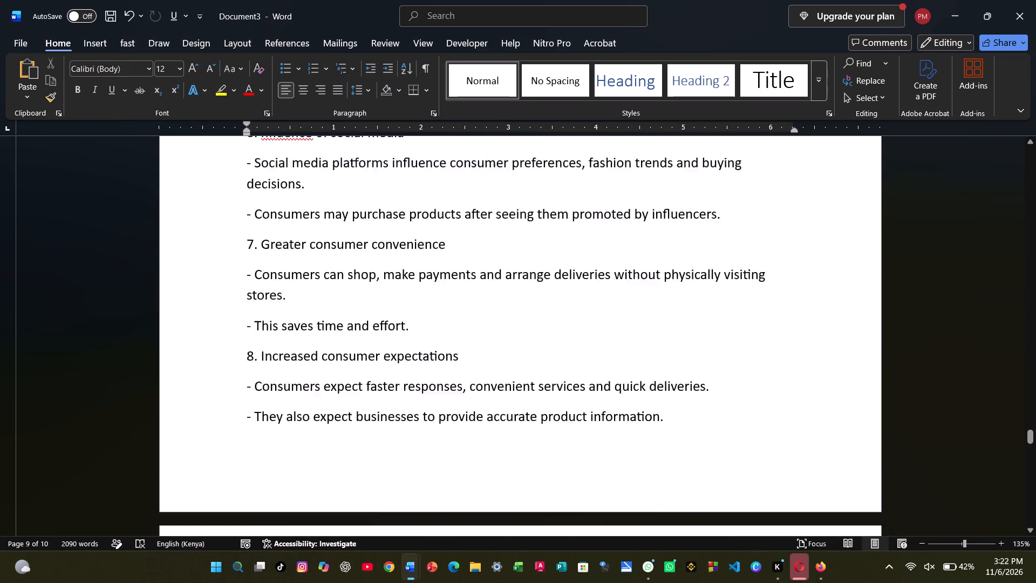
scroll(259, 336, up, 4)
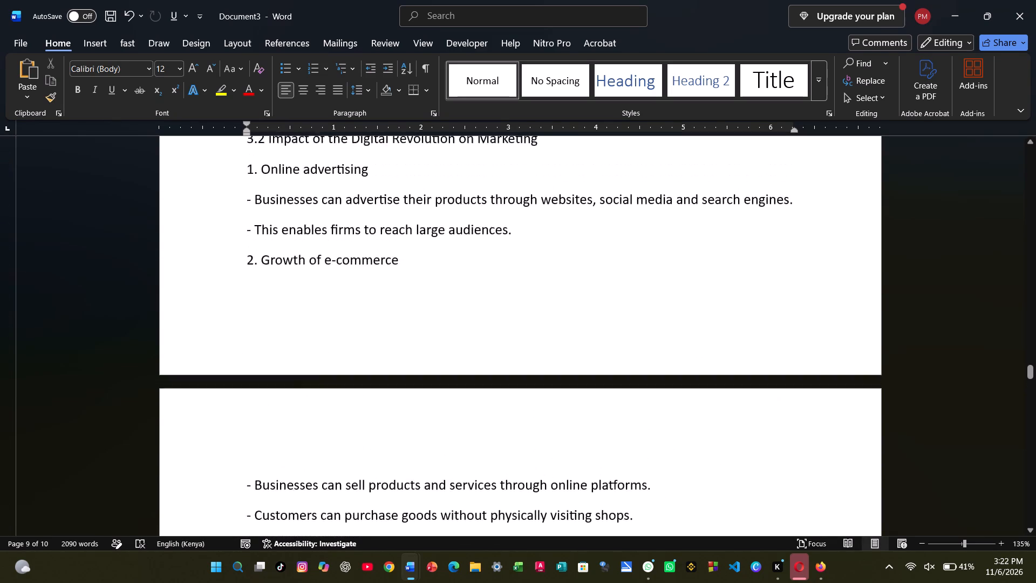
scroll(259, 336, up, 9)
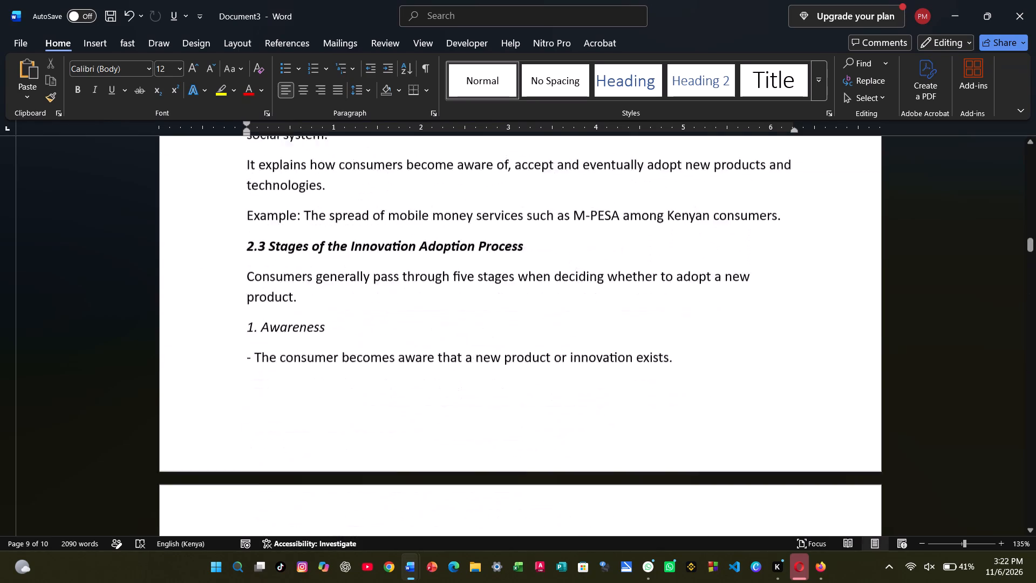
scroll(259, 336, up, 3)
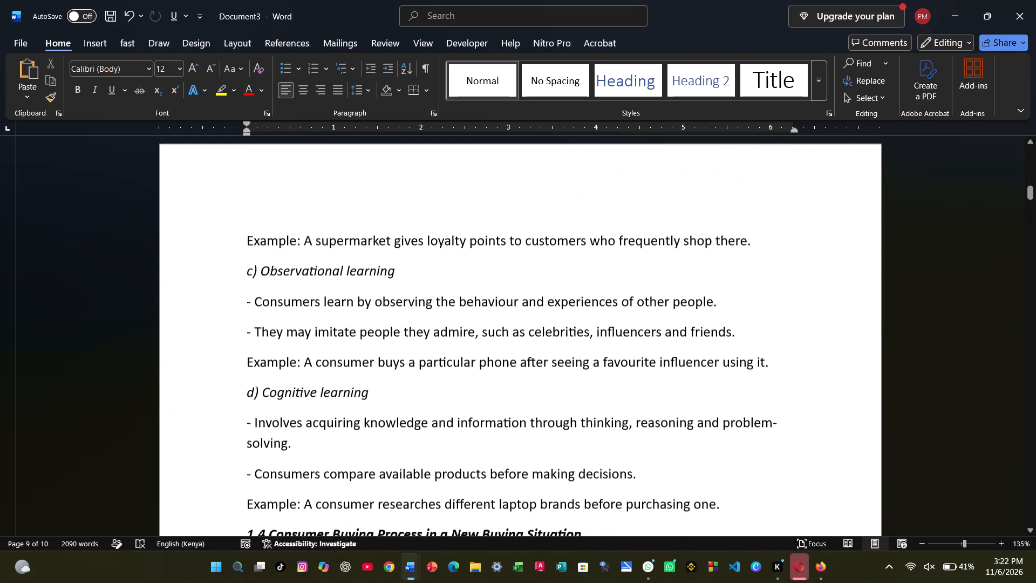
Check the notes from section 1.4 through to the end of the document for leftover blank lines and inconsistent heading styles.
scroll(259, 336, down, 3)
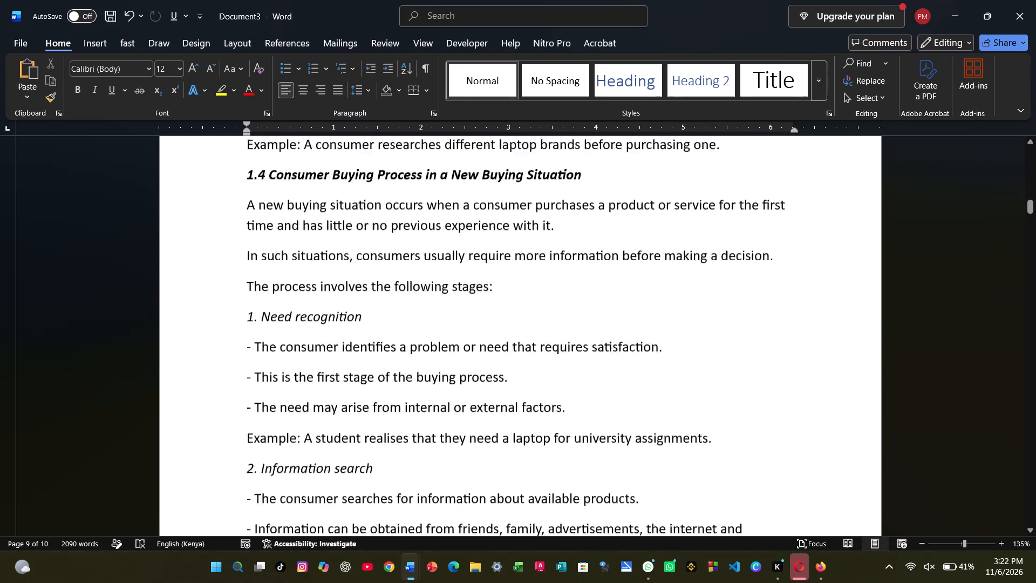
scroll(259, 336, down, 4)
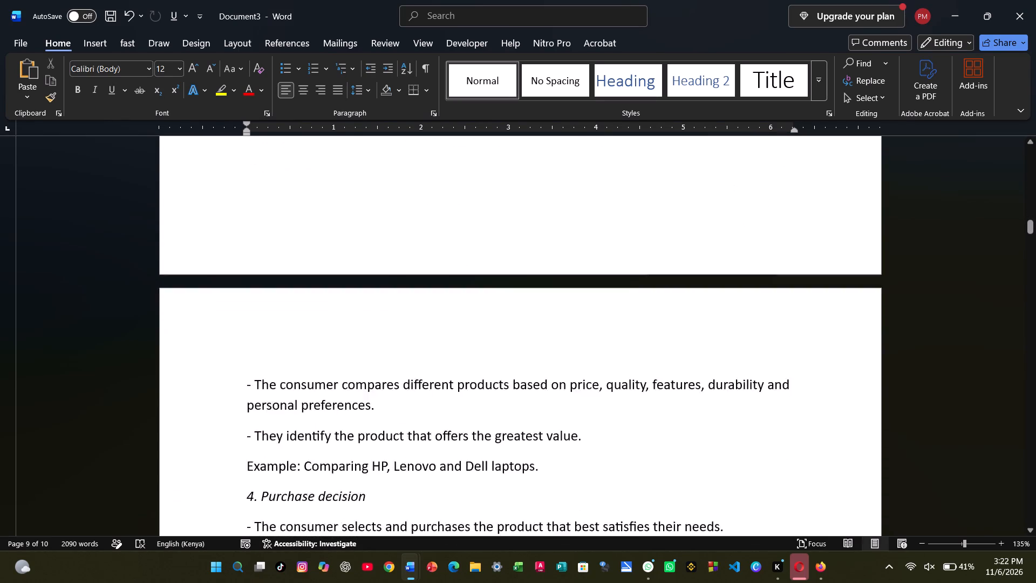
scroll(259, 336, down, 4)
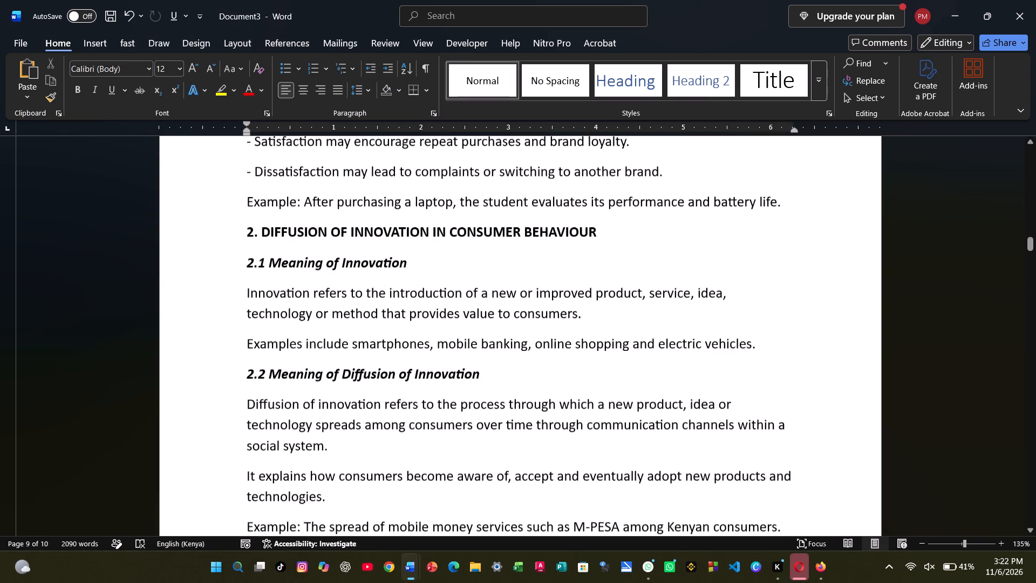
scroll(259, 336, down, 3)
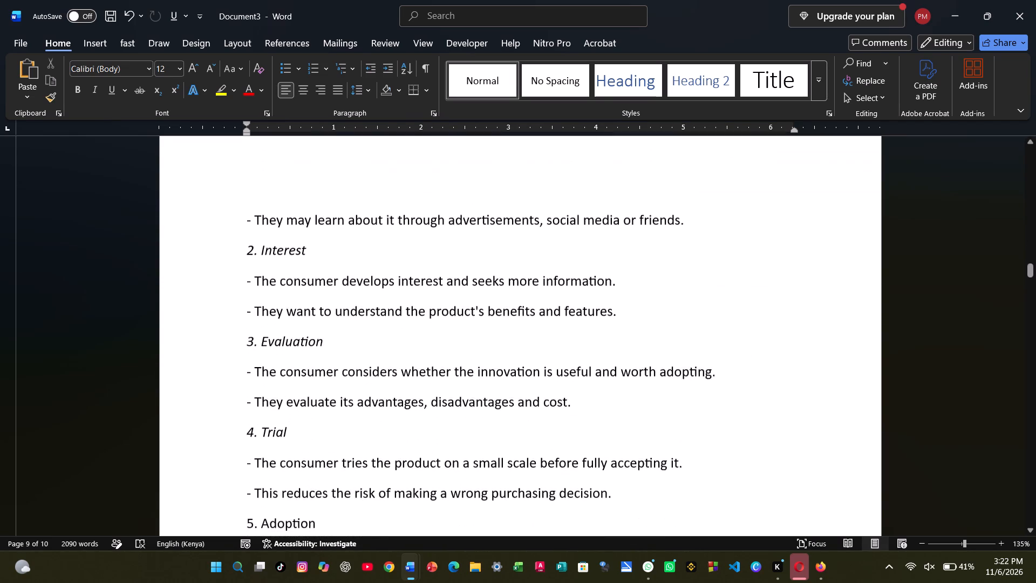
scroll(259, 336, down, 8)
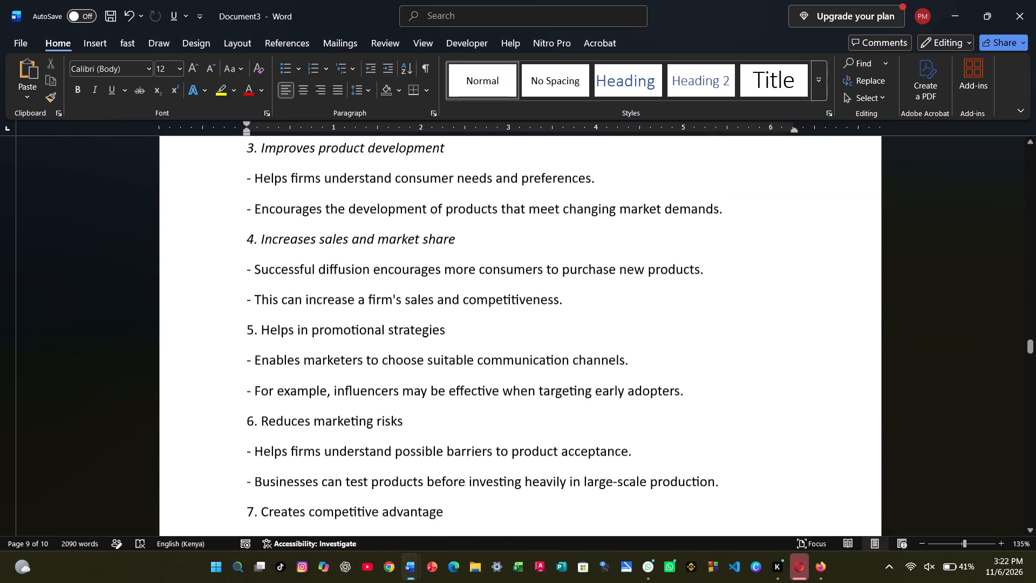
scroll(259, 336, down, 4)
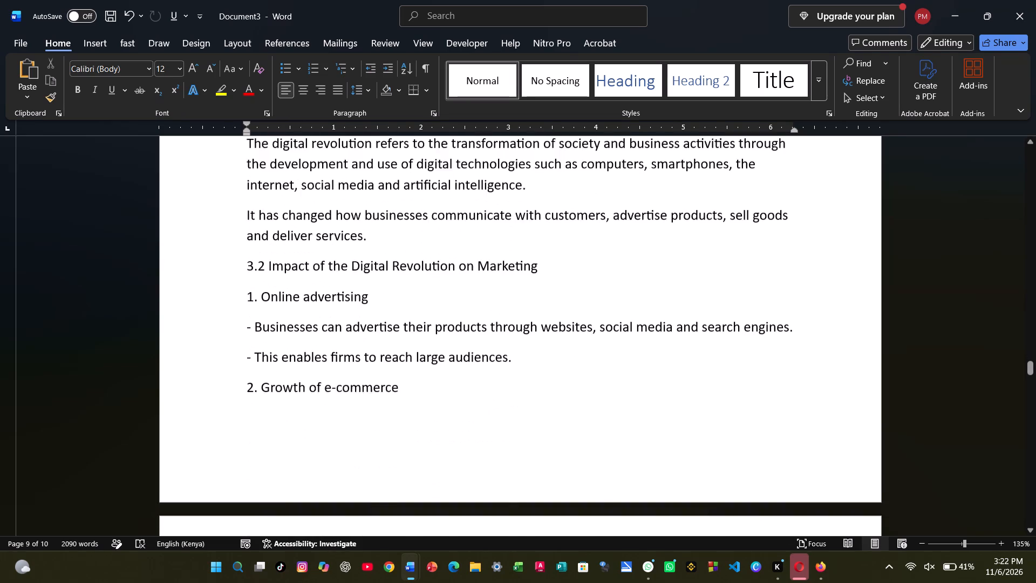
scroll(259, 336, down, 3)
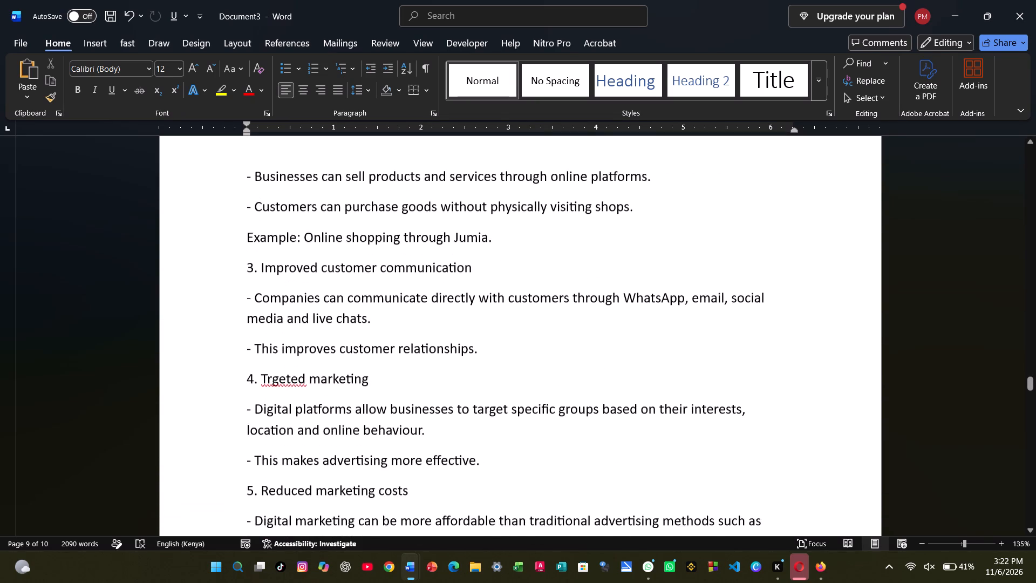
scroll(259, 336, down, 2)
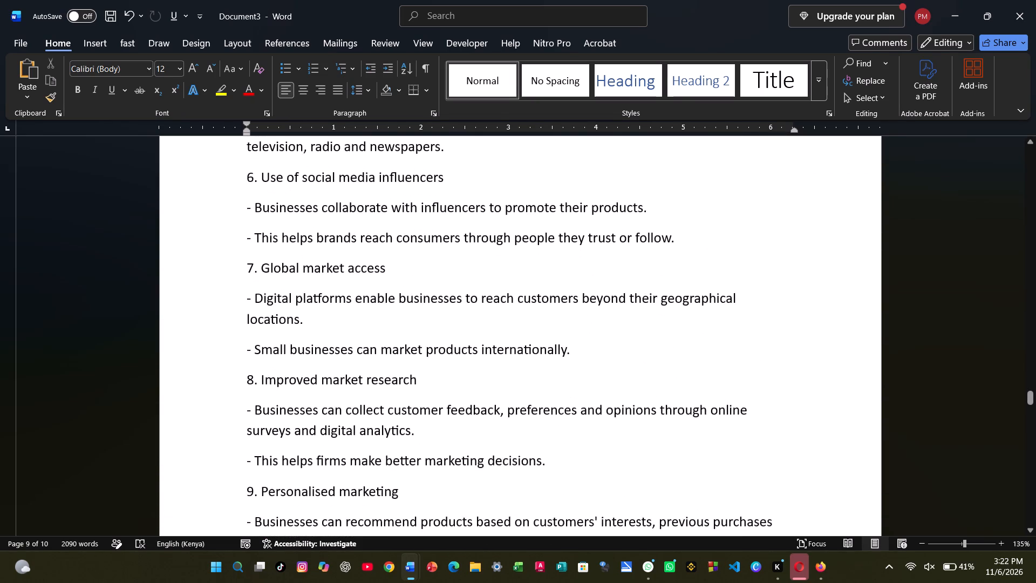
scroll(259, 336, down, 3)
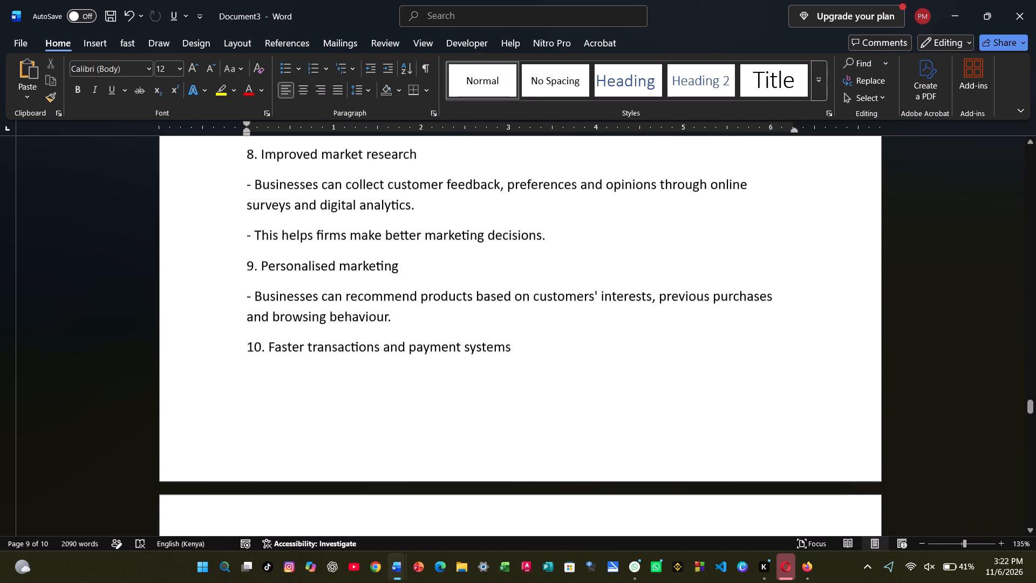
scroll(259, 336, down, 3)
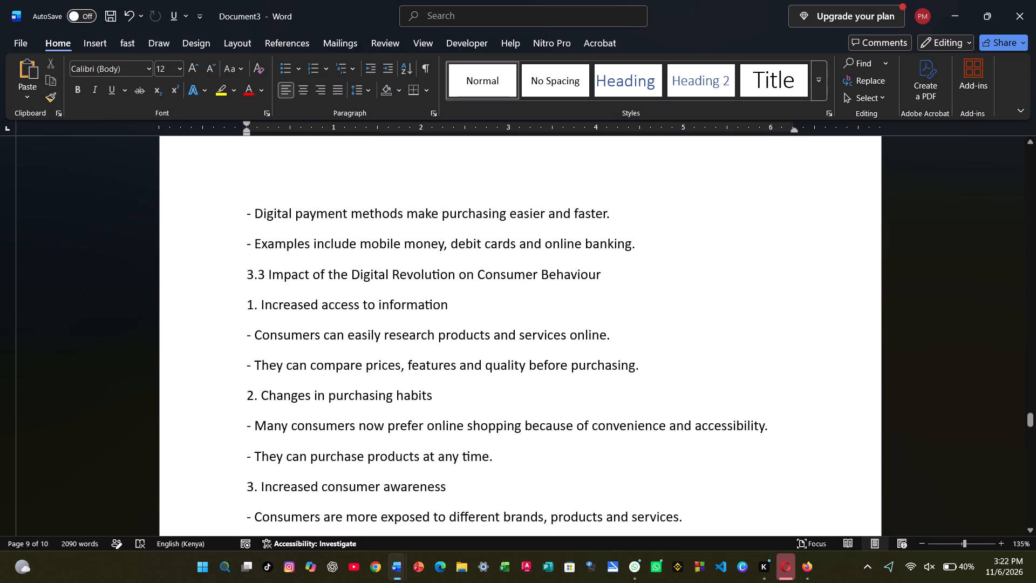
scroll(259, 336, down, 4)
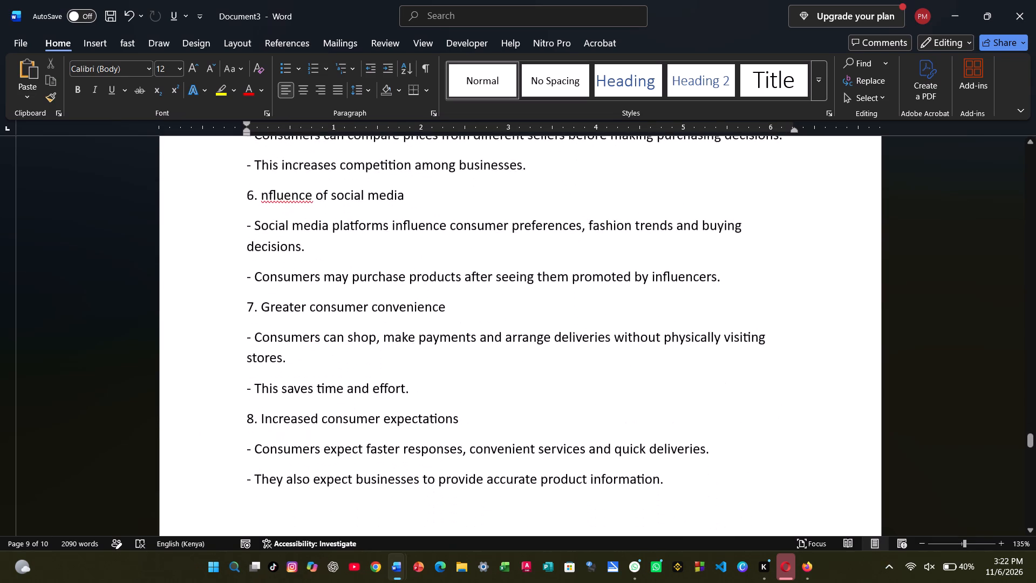
scroll(259, 336, down, 4)
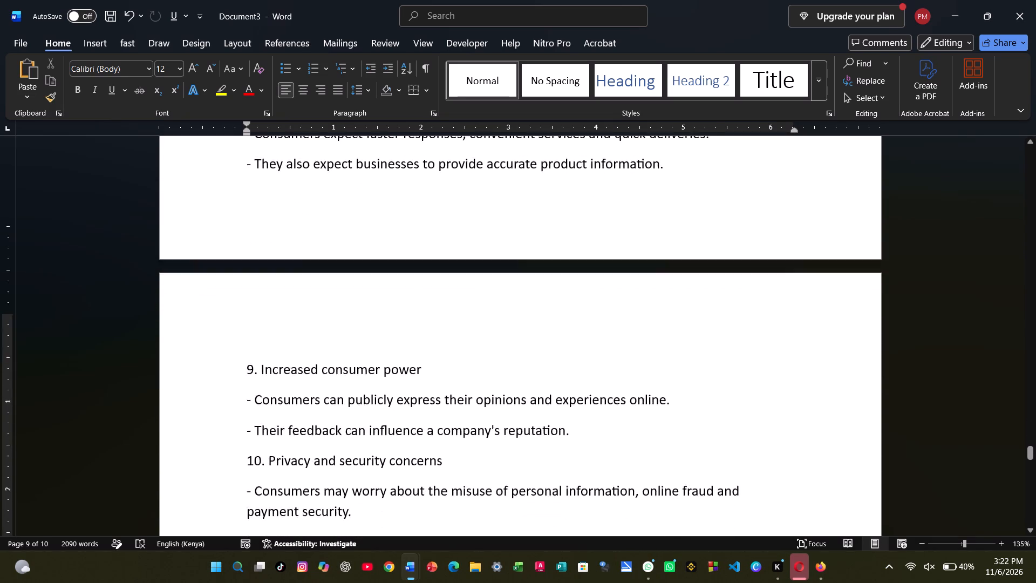
scroll(259, 336, down, 4)
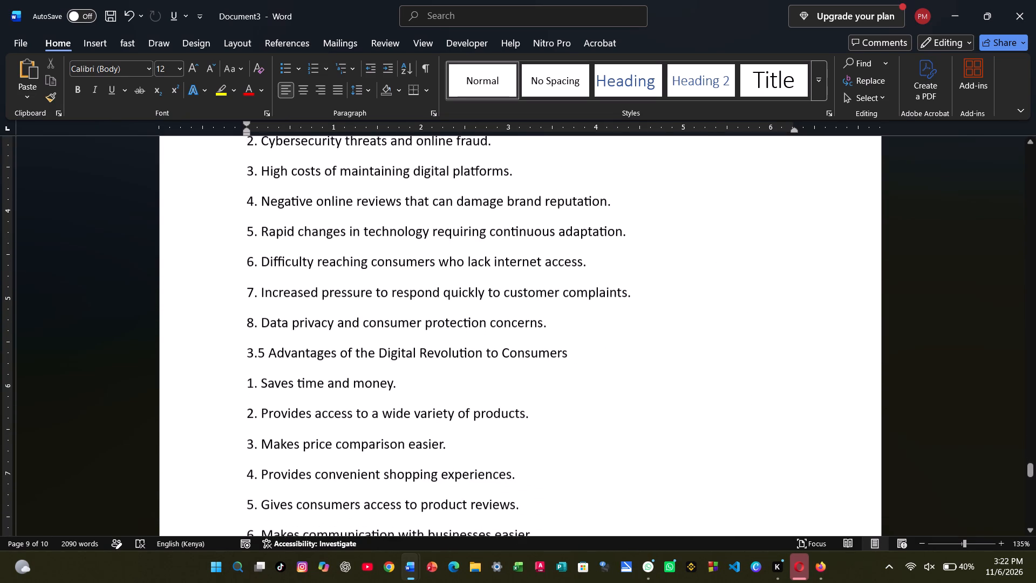
scroll(259, 336, down, 3)
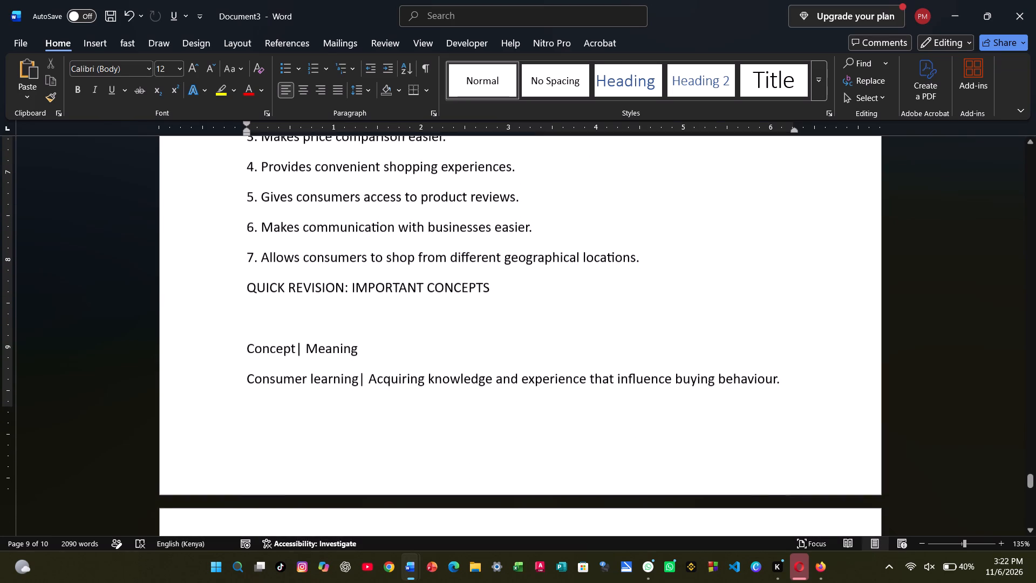
scroll(259, 336, down, 3)
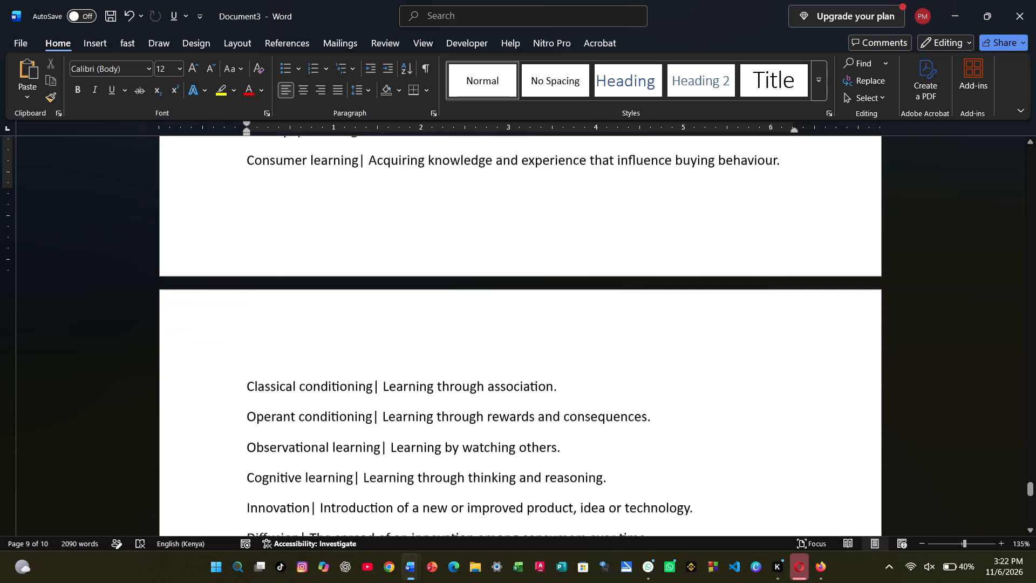
scroll(259, 336, down, 7)
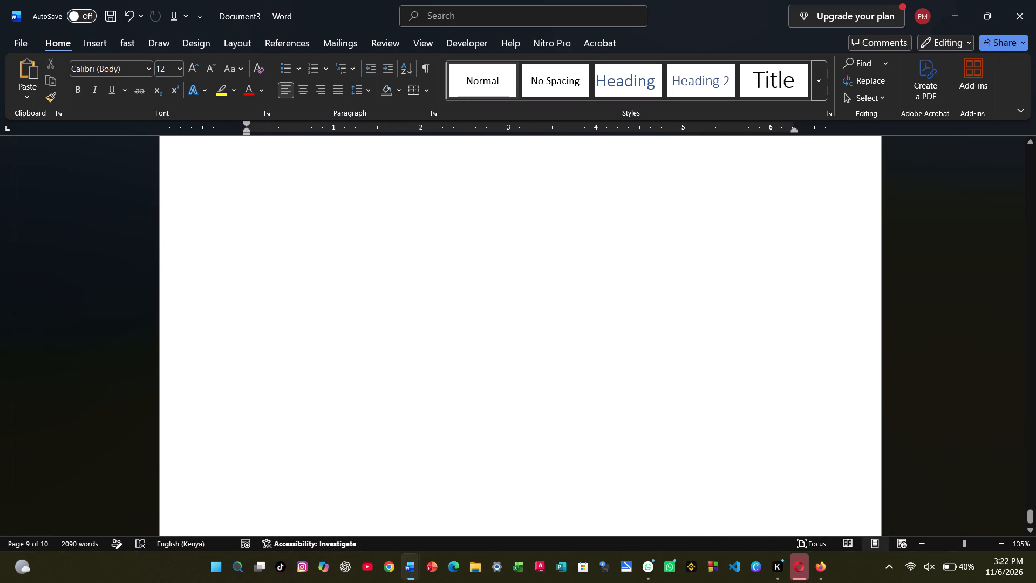
Look back from the end of the notes to "3. Improves product development" in section 2 for section headings and subheadings needing formatting.
scroll(259, 336, up, 5)
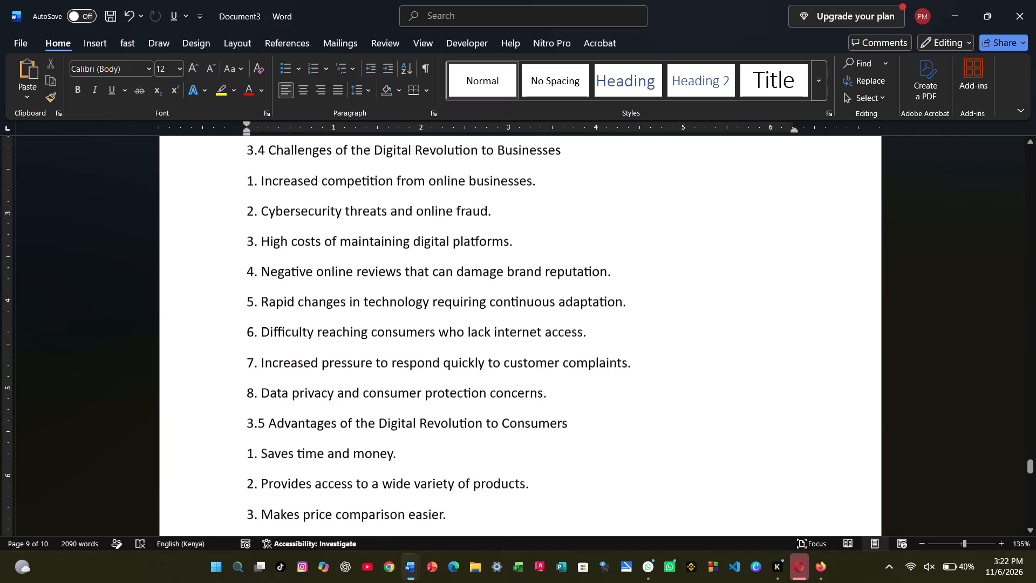
scroll(259, 336, up, 8)
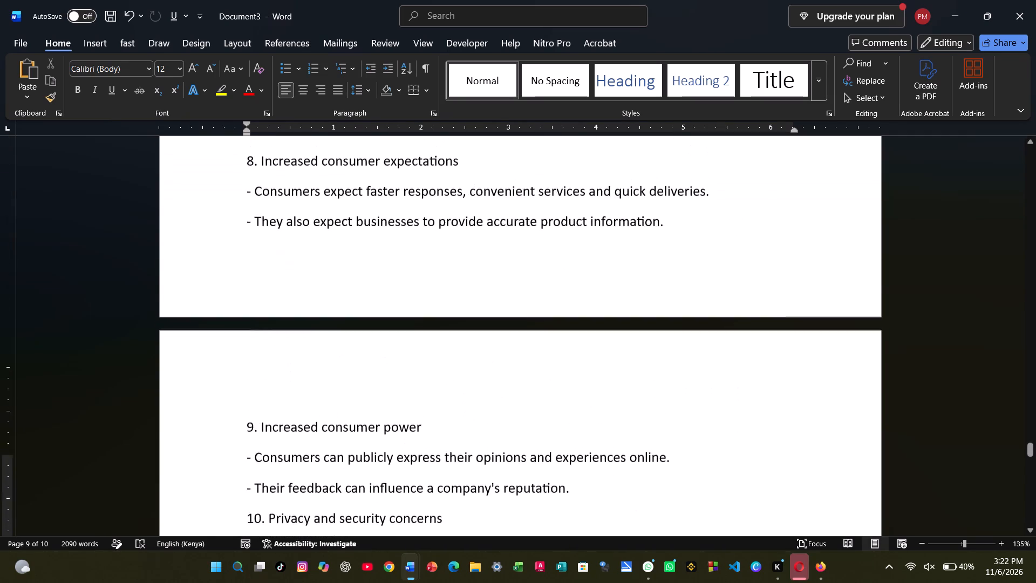
scroll(259, 336, up, 4)
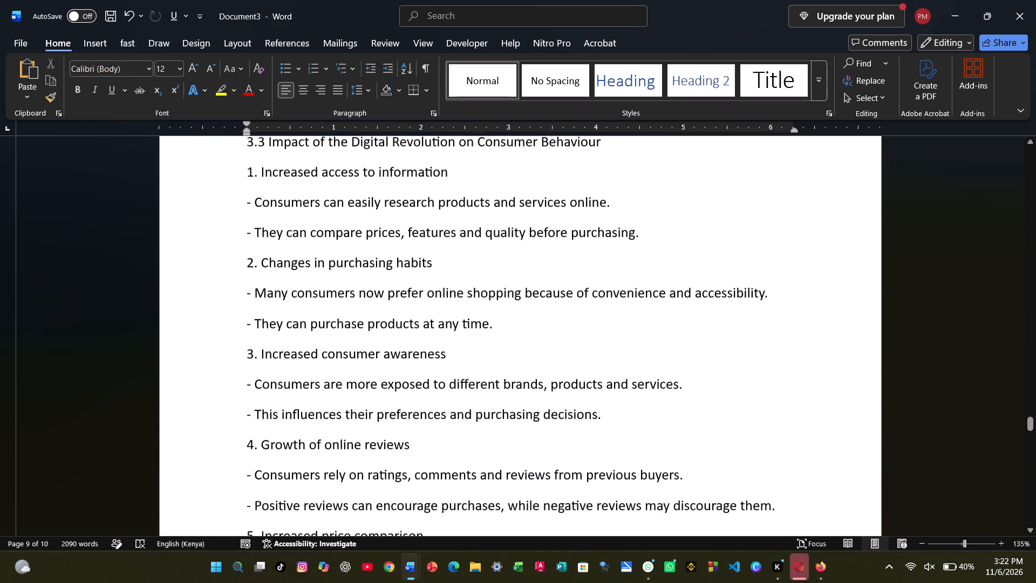
scroll(259, 336, up, 3)
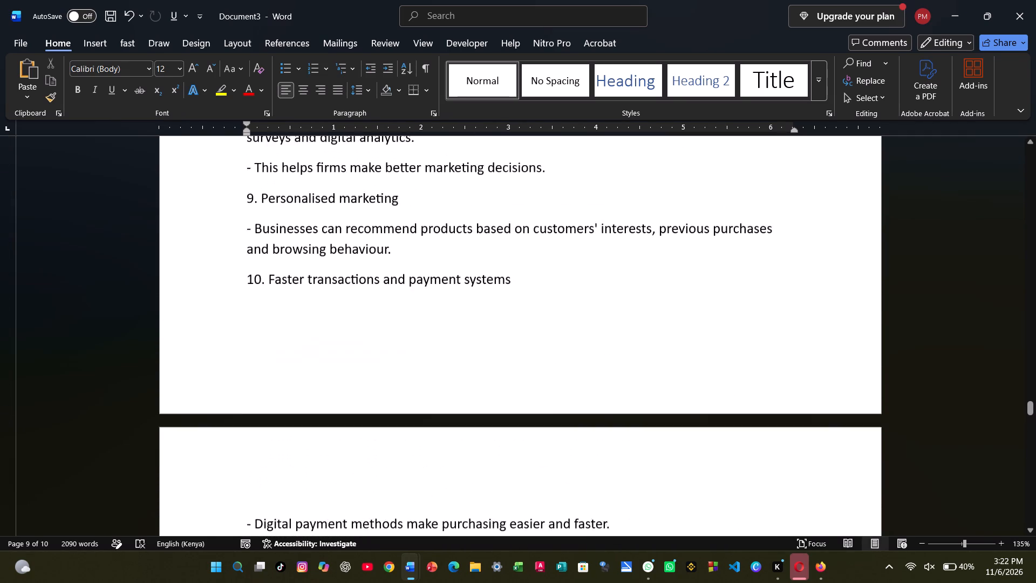
scroll(259, 336, up, 2)
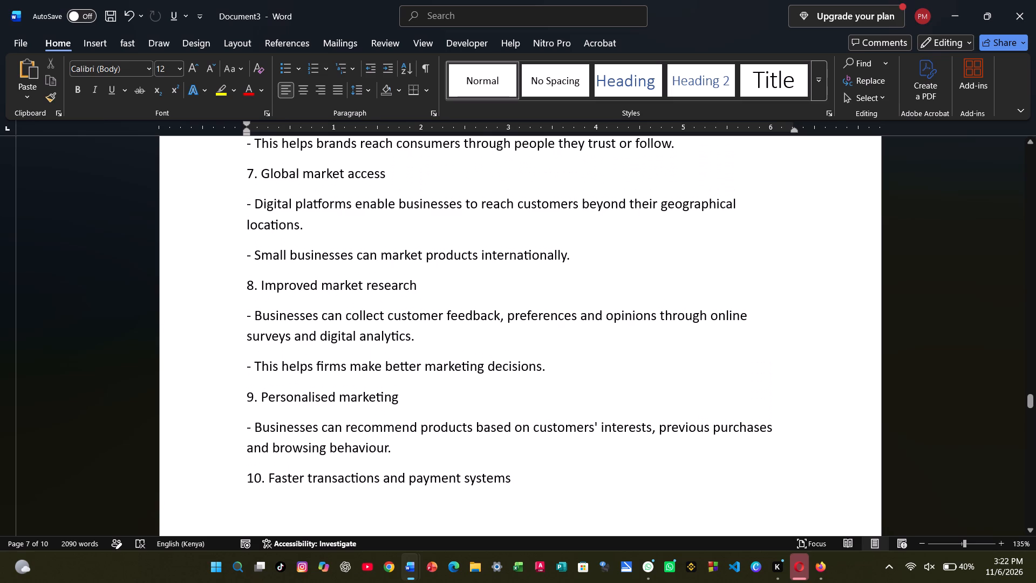
scroll(259, 336, up, 2)
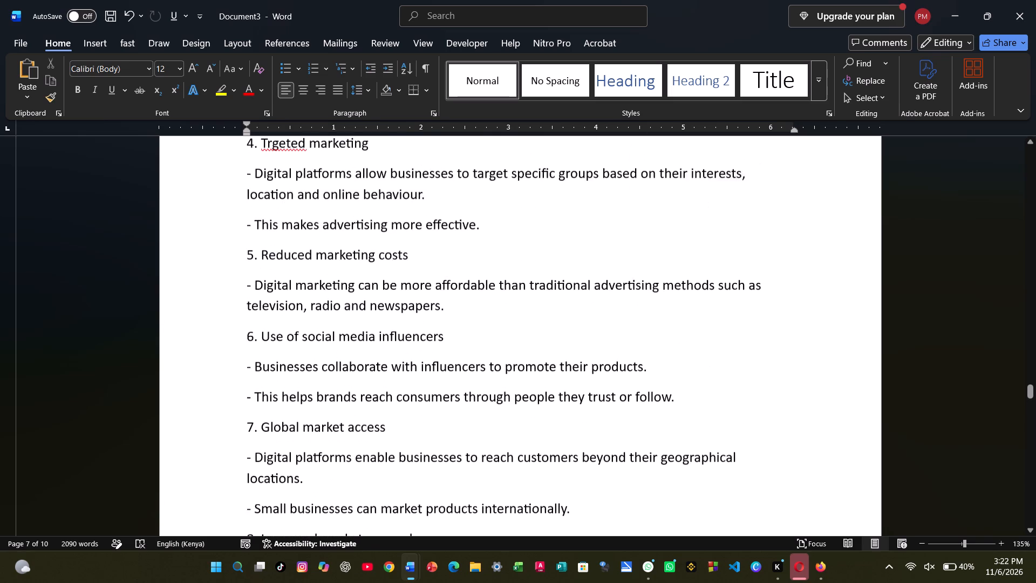
scroll(259, 336, up, 2)
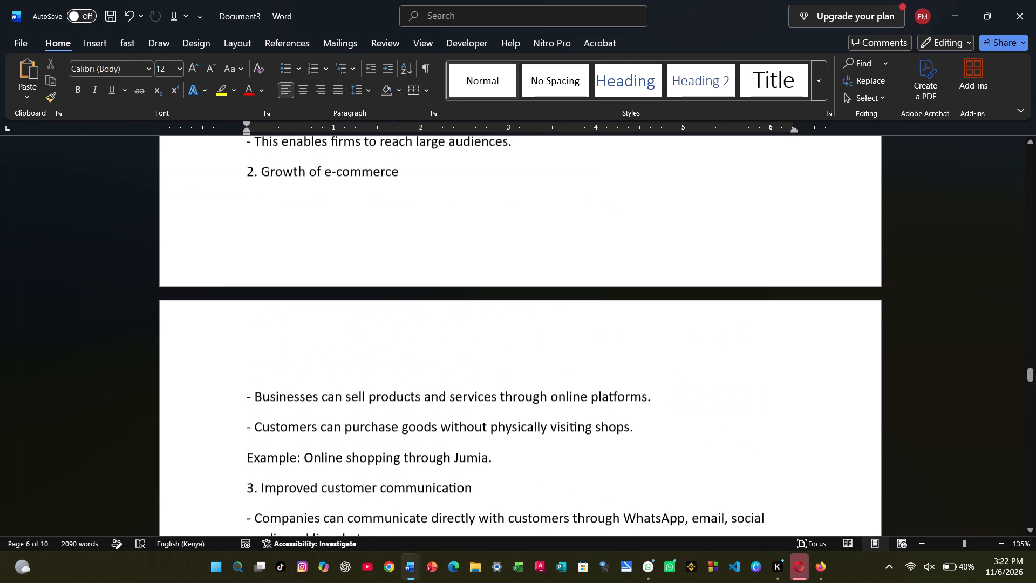
scroll(259, 336, up, 1)
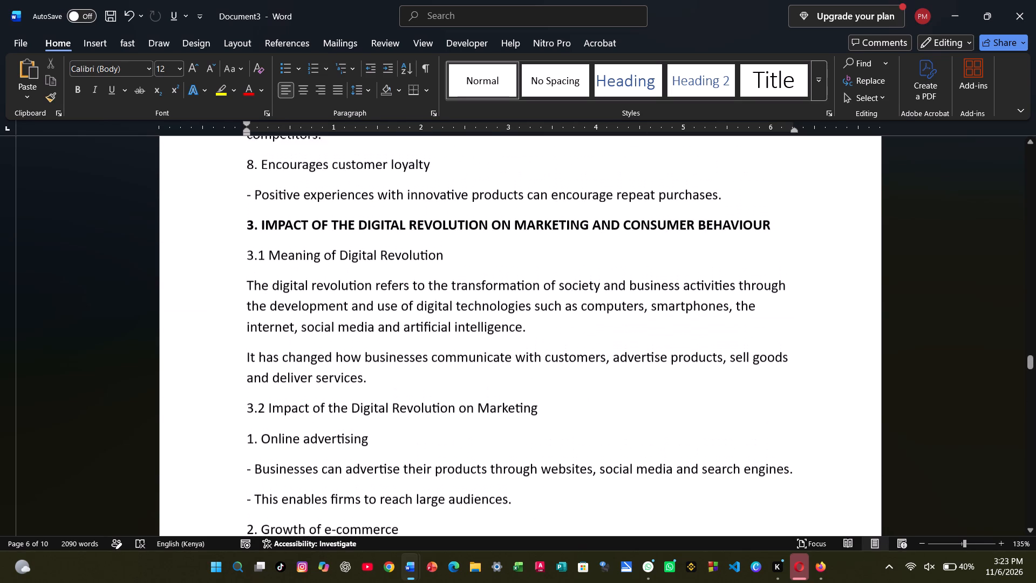
scroll(281, 322, up, 1)
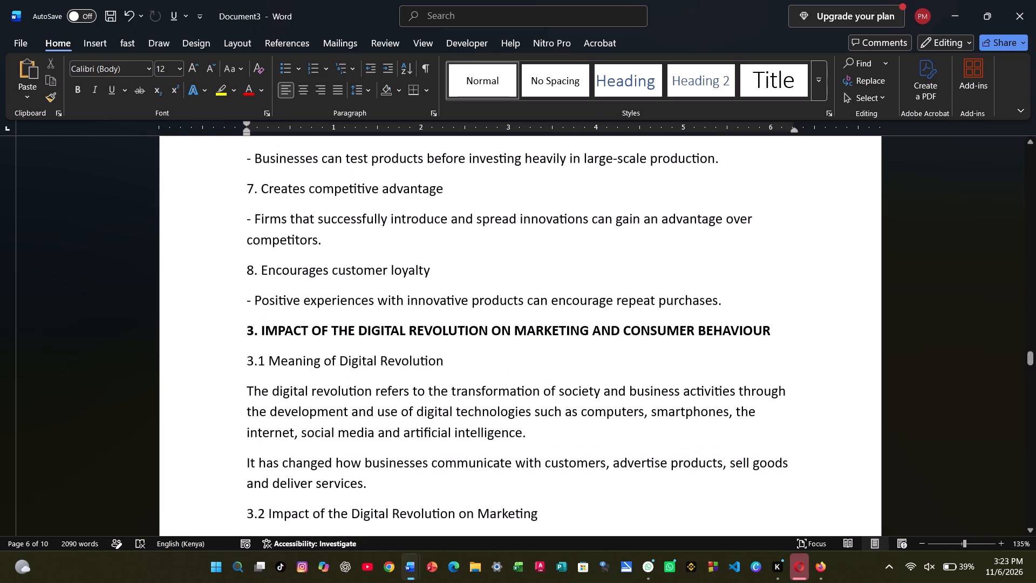
scroll(281, 322, up, 3)
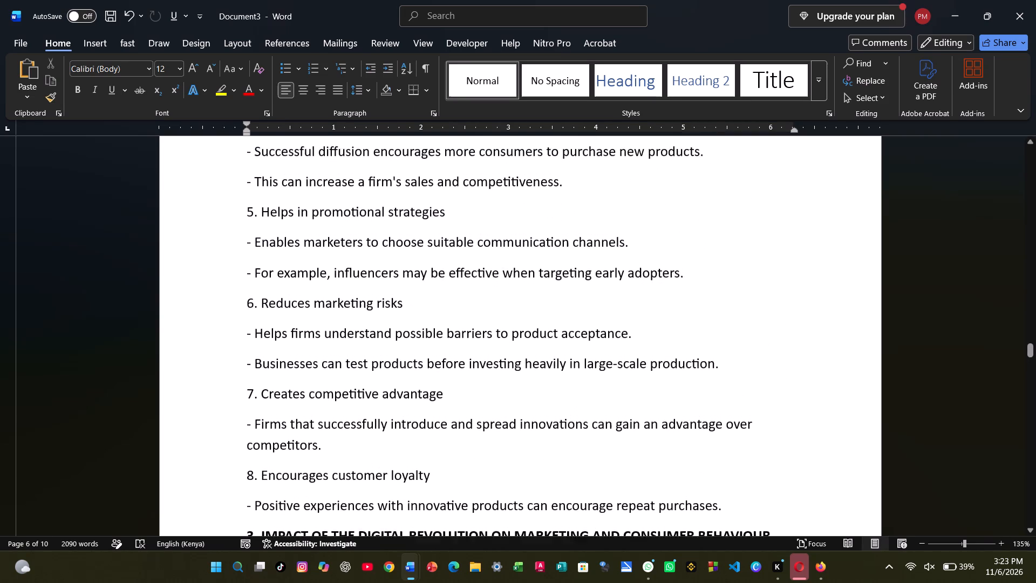
scroll(281, 322, up, 3)
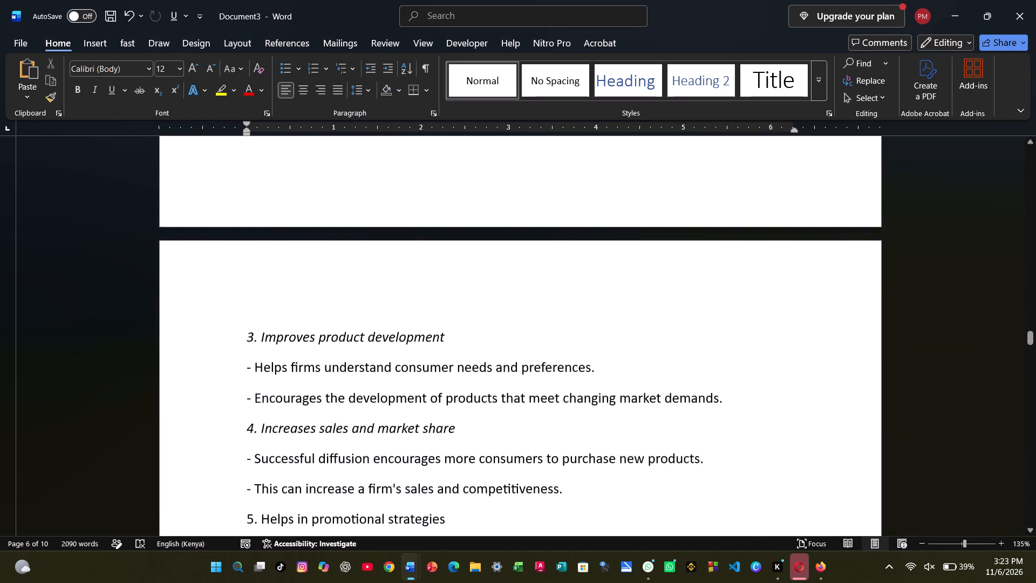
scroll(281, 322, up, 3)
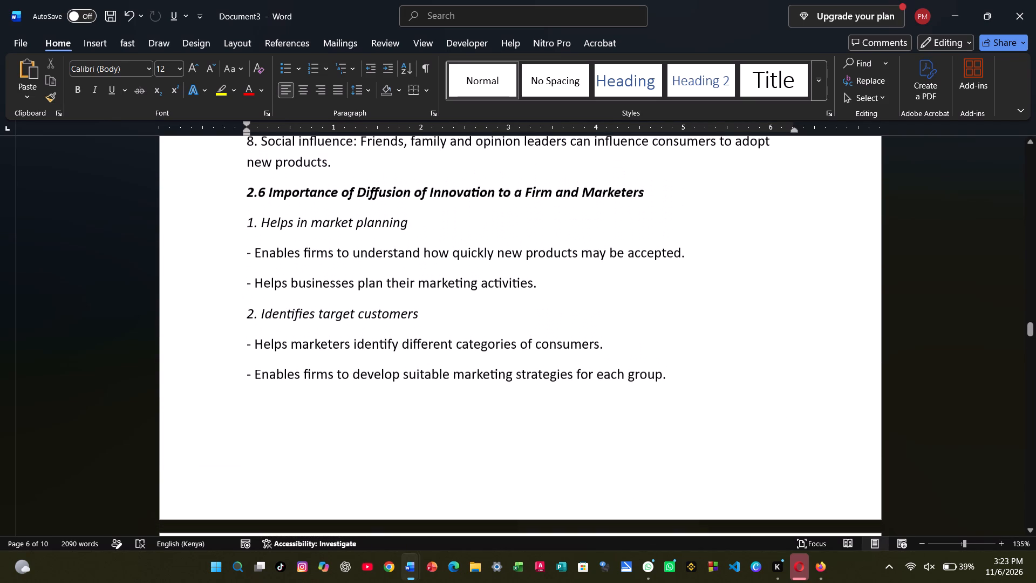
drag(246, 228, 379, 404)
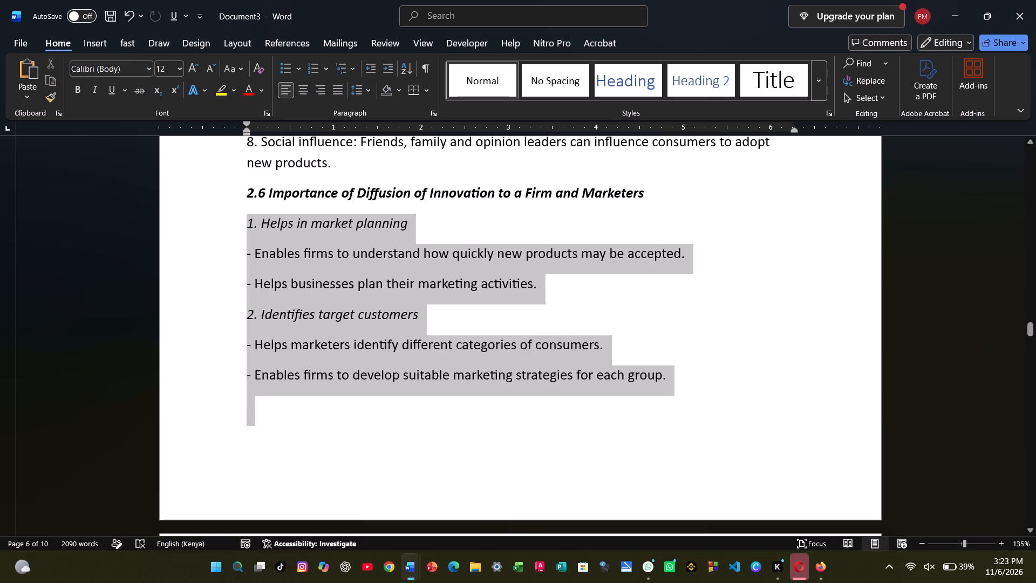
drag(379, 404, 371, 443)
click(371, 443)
Italicise the section heading "3.1 Meaning of Digital Revolution".
scroll(379, 407, down, 2)
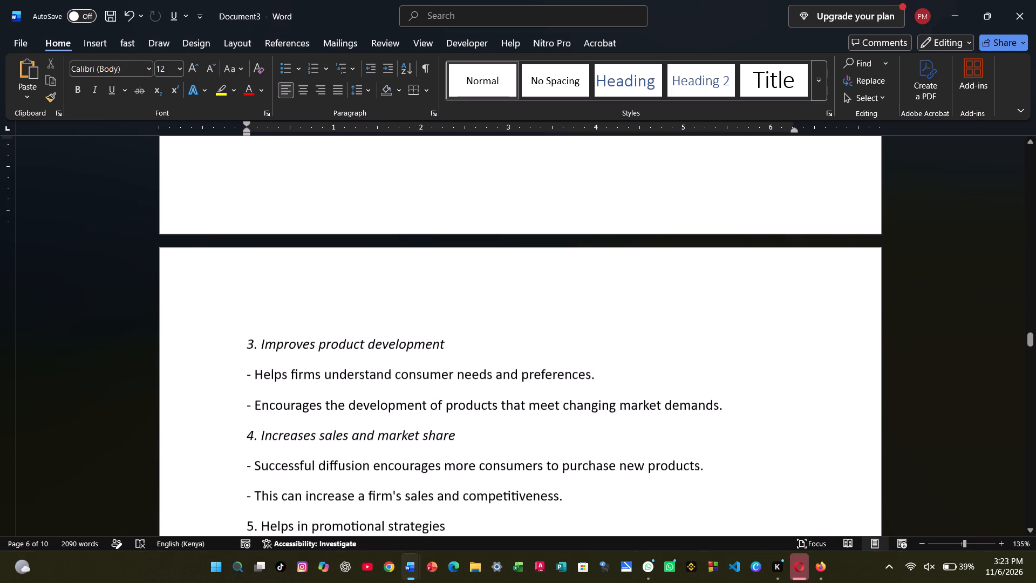
scroll(379, 407, down, 3)
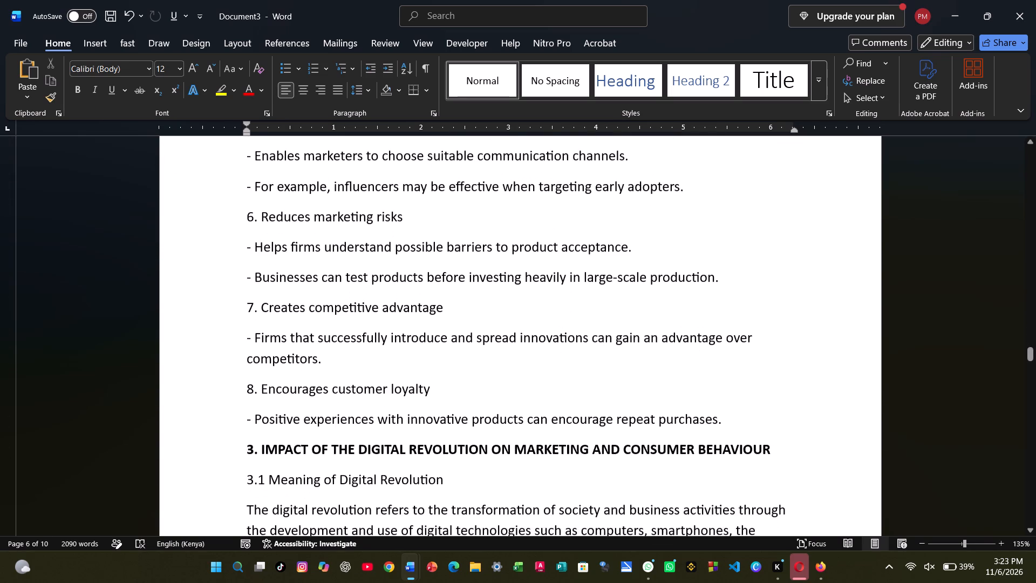
scroll(379, 407, down, 2)
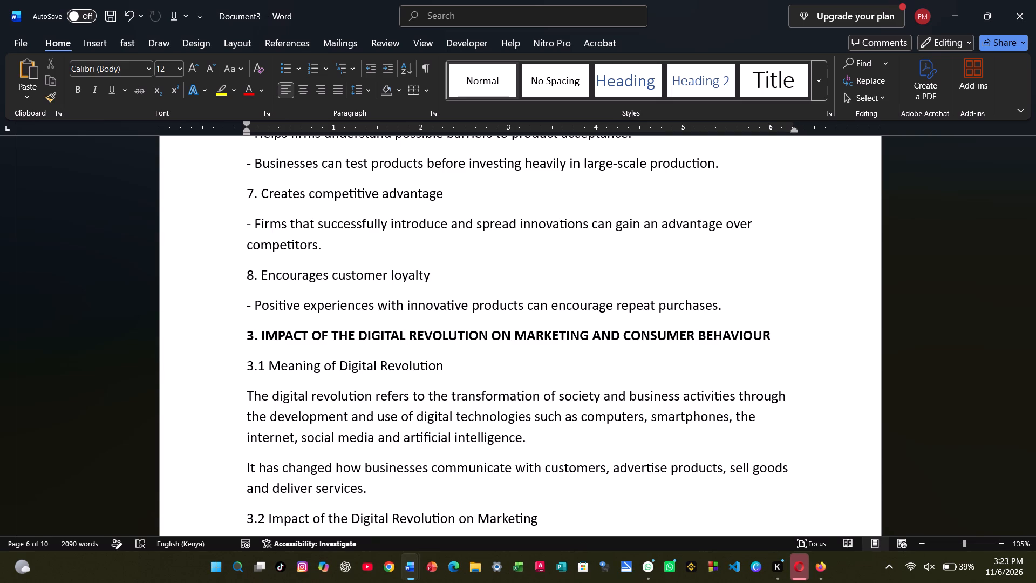
drag(244, 372, 381, 394)
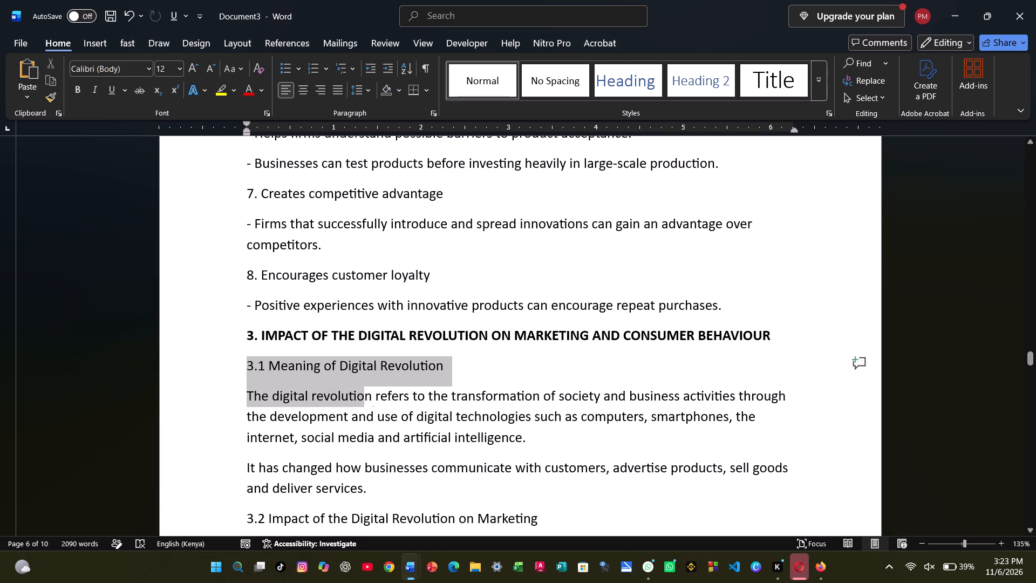
drag(381, 394, 453, 368)
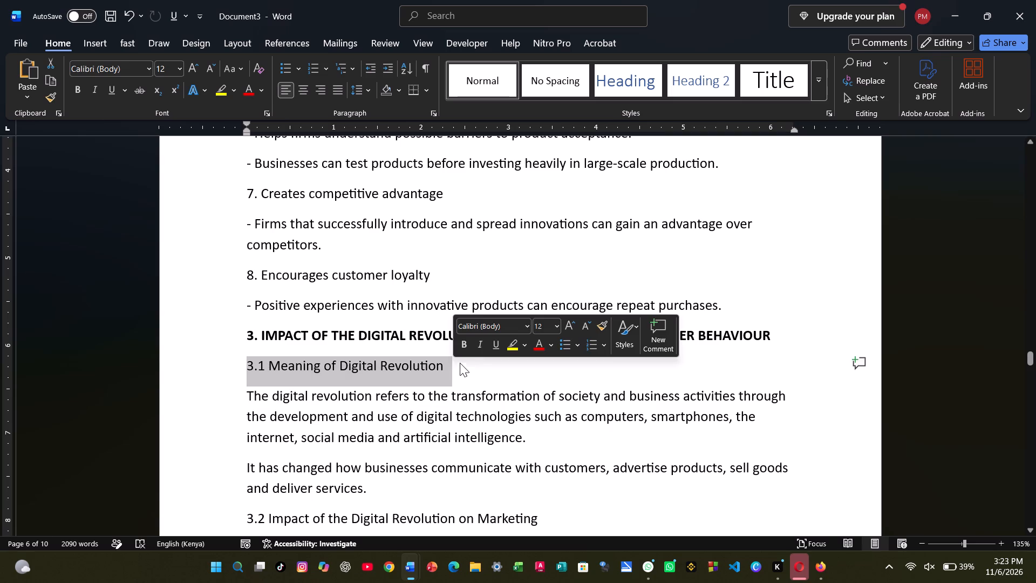
click(480, 349)
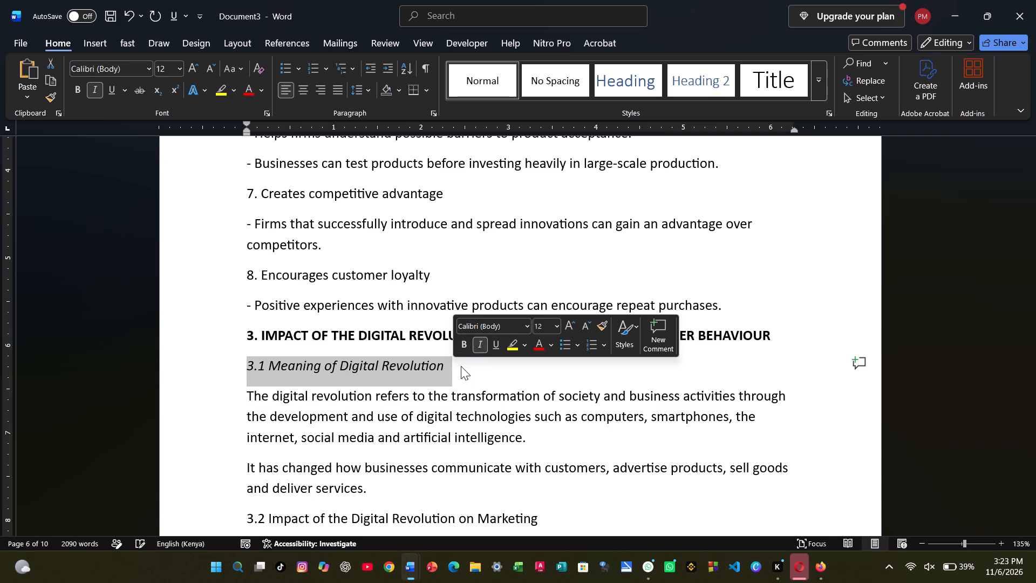
click(390, 418)
Italicise the section heading "3.2 Impact of the Digital Revolution on Marketing".
scroll(390, 418, down, 1)
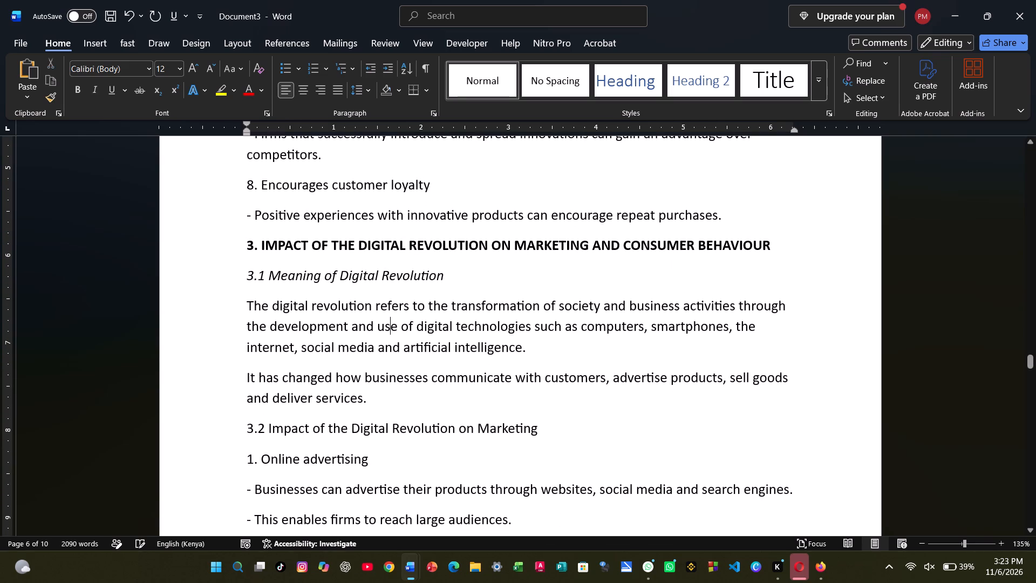
drag(246, 432, 531, 449)
click(557, 432)
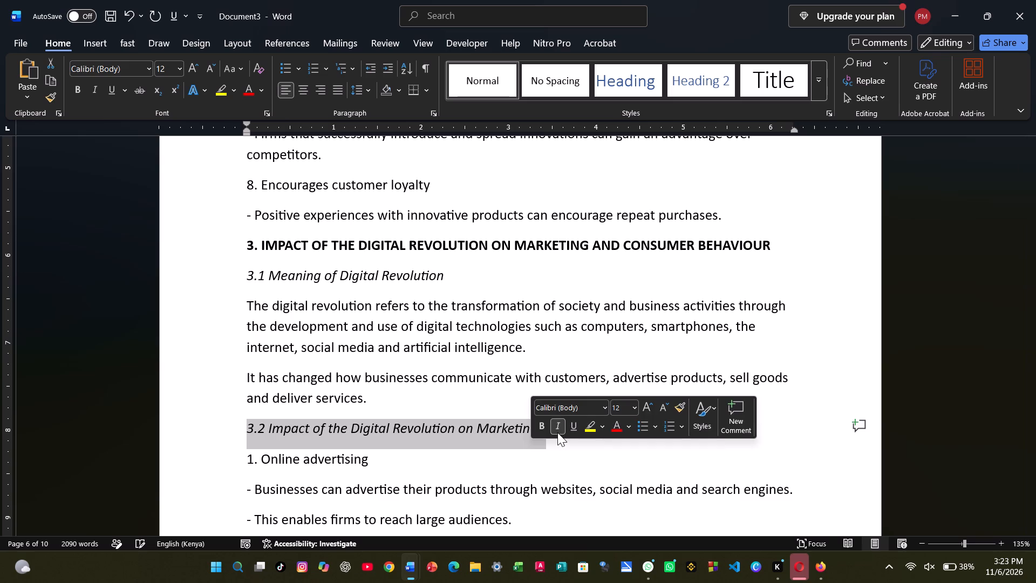
Make the section heading "3.3 Impact of the Digital Revolution on Consumer Behaviour" bold and italic.
scroll(400, 458, down, 2)
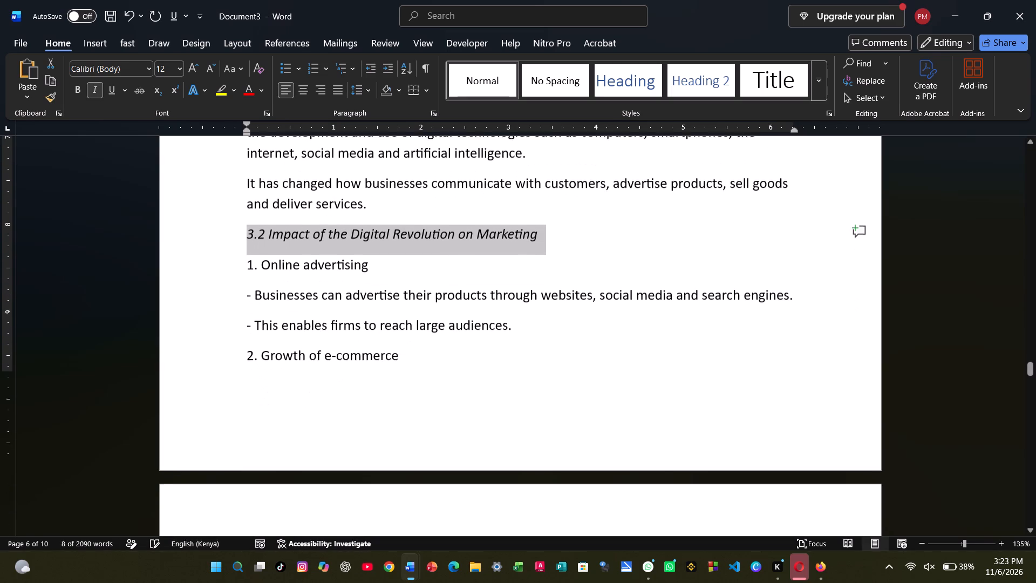
scroll(400, 458, down, 3)
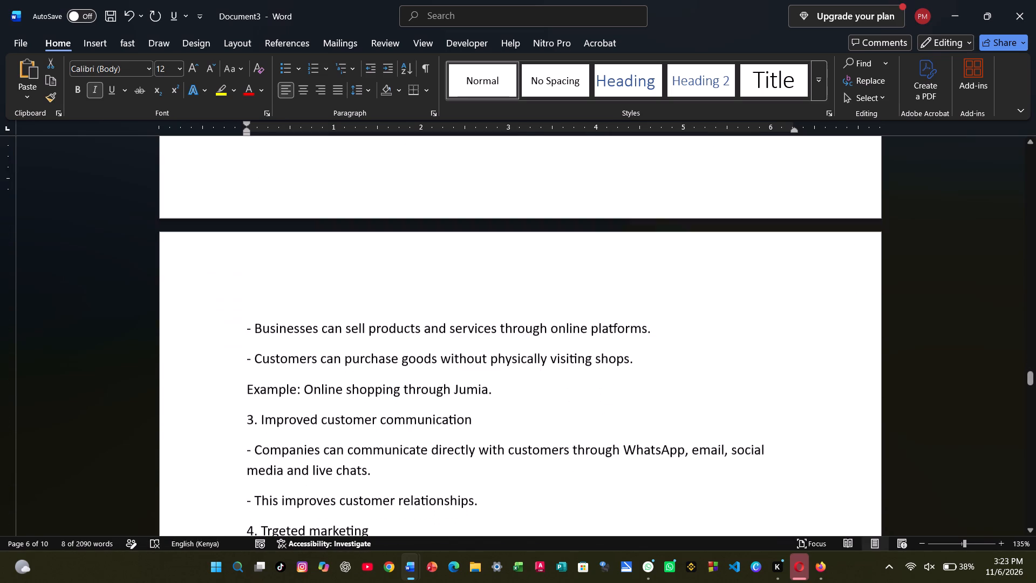
scroll(400, 458, down, 2)
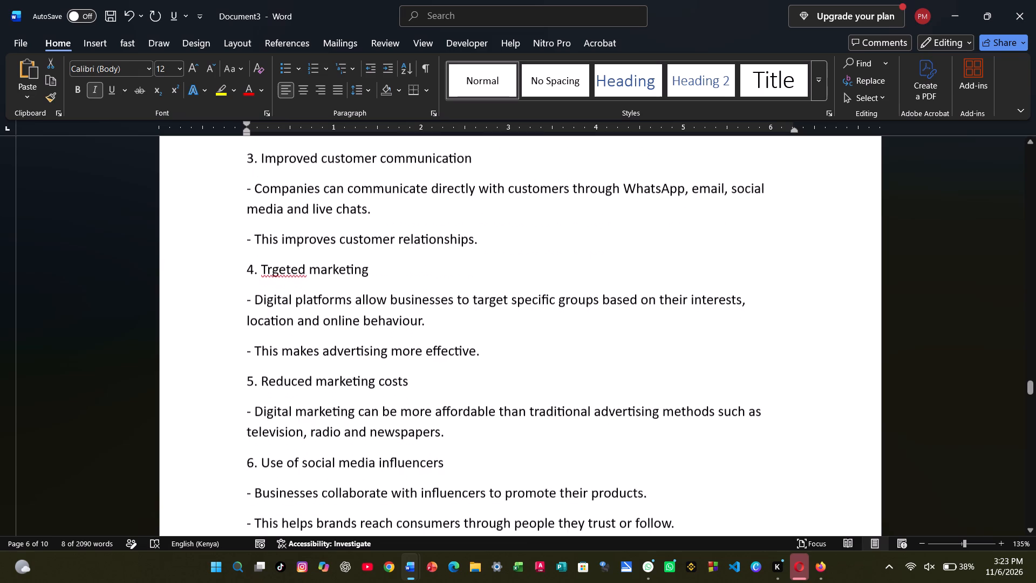
scroll(400, 458, down, 3)
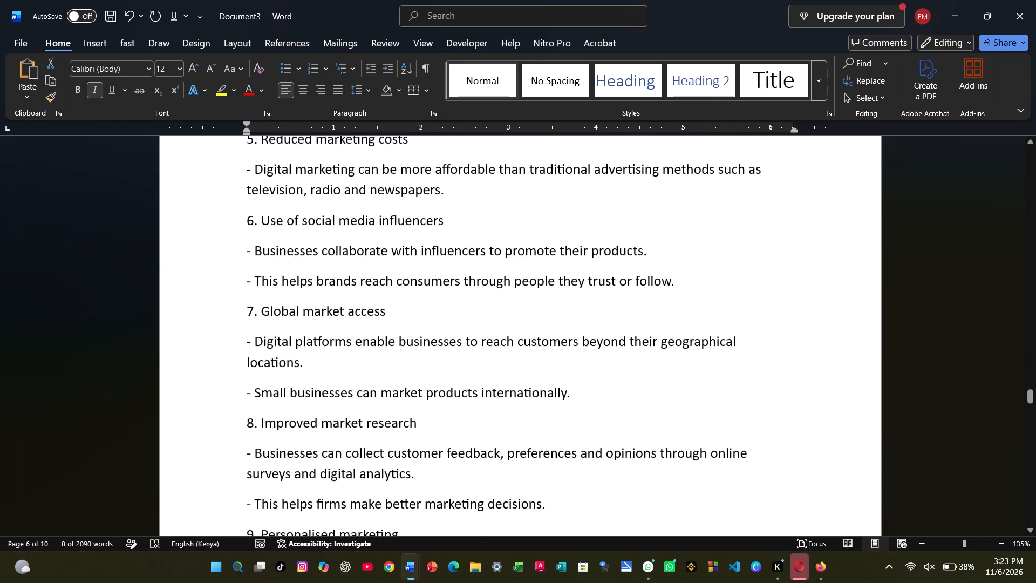
scroll(400, 458, down, 3)
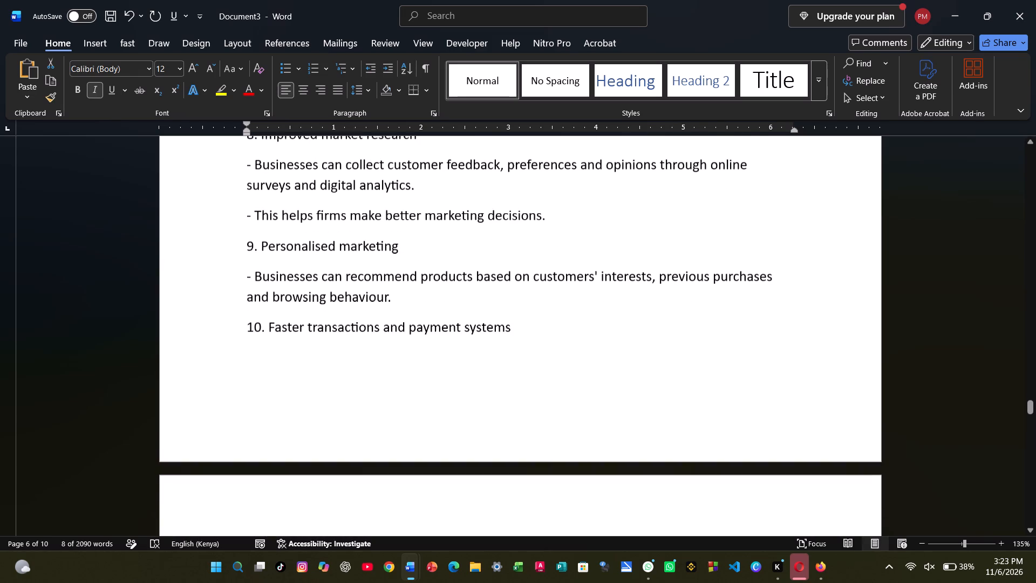
scroll(400, 458, down, 2)
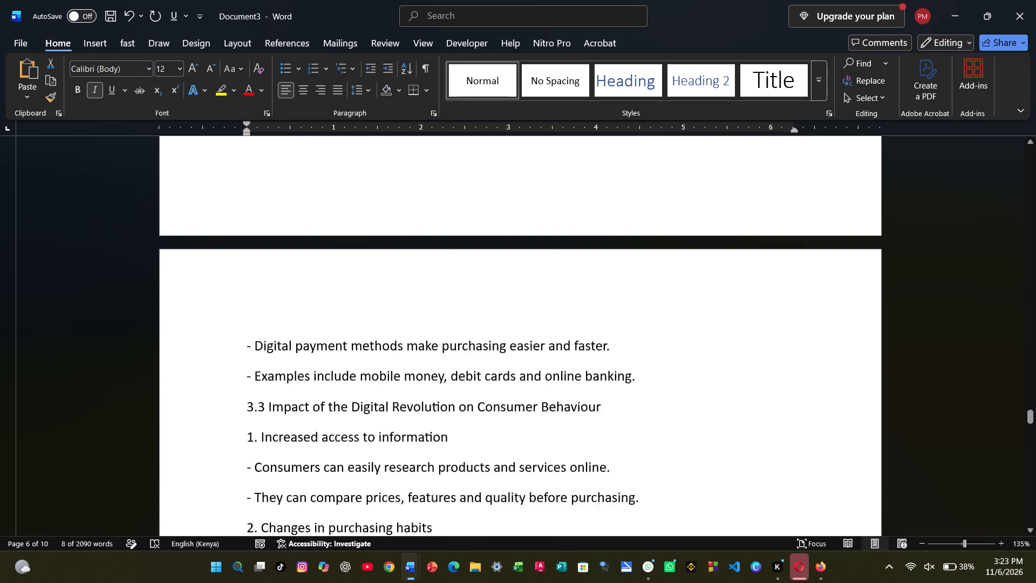
scroll(400, 458, down, 1)
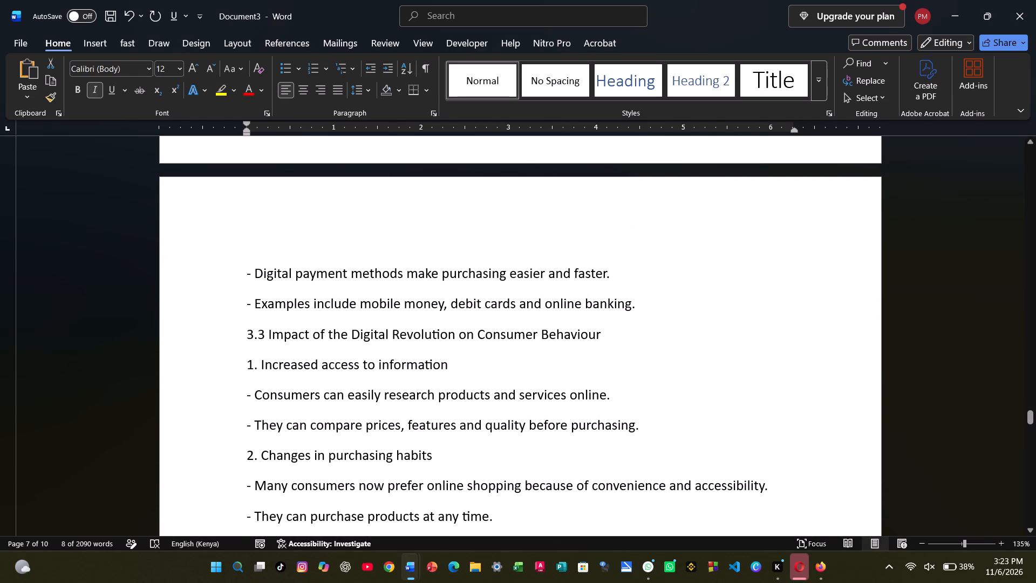
drag(248, 338, 596, 349)
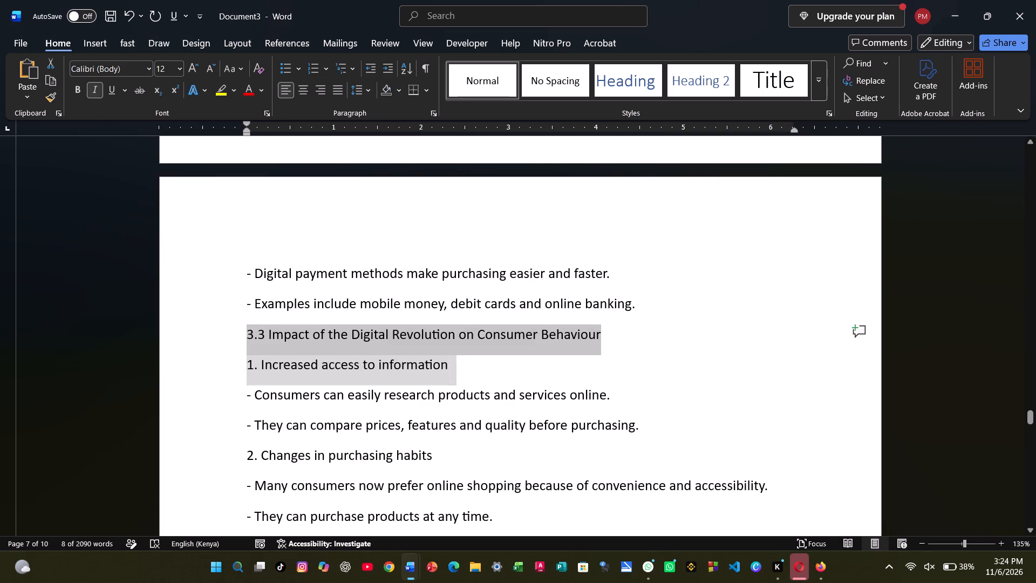
drag(596, 349, 609, 349)
click(635, 330)
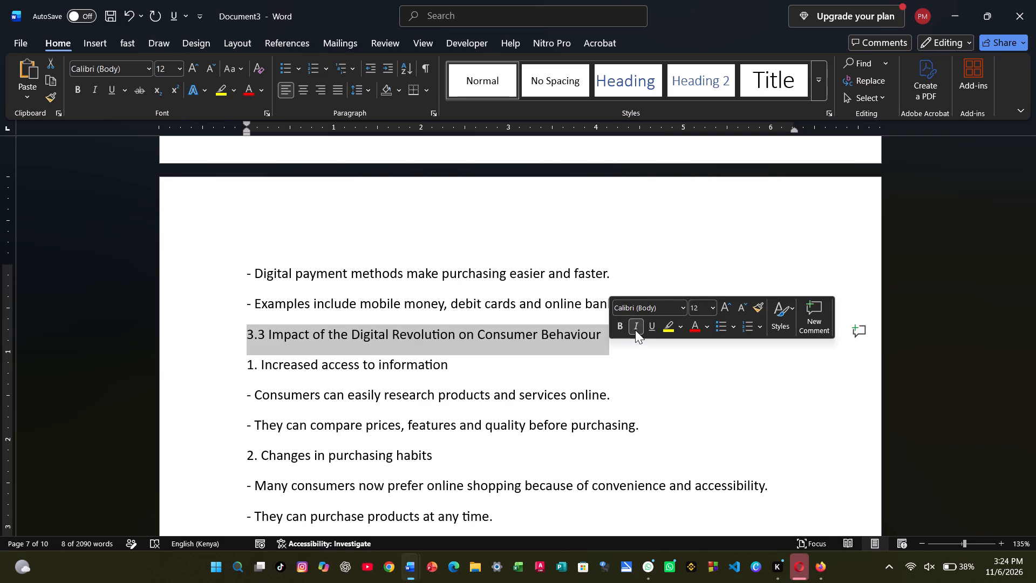
click(624, 330)
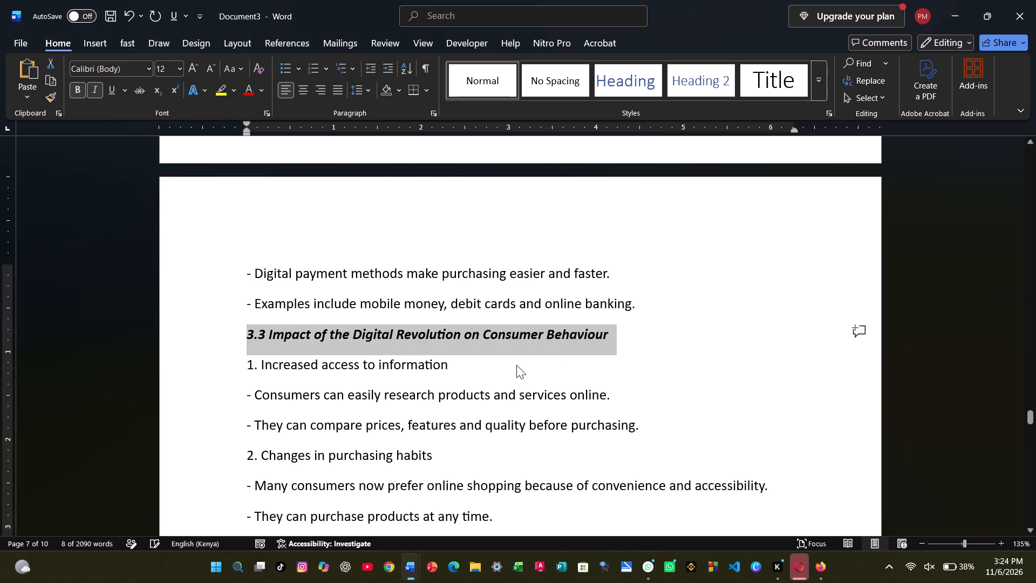
click(516, 365)
Make the section heading "3.4 Challenges of the Digital Revolution to Businesses" bold and italic.
scroll(516, 365, down, 2)
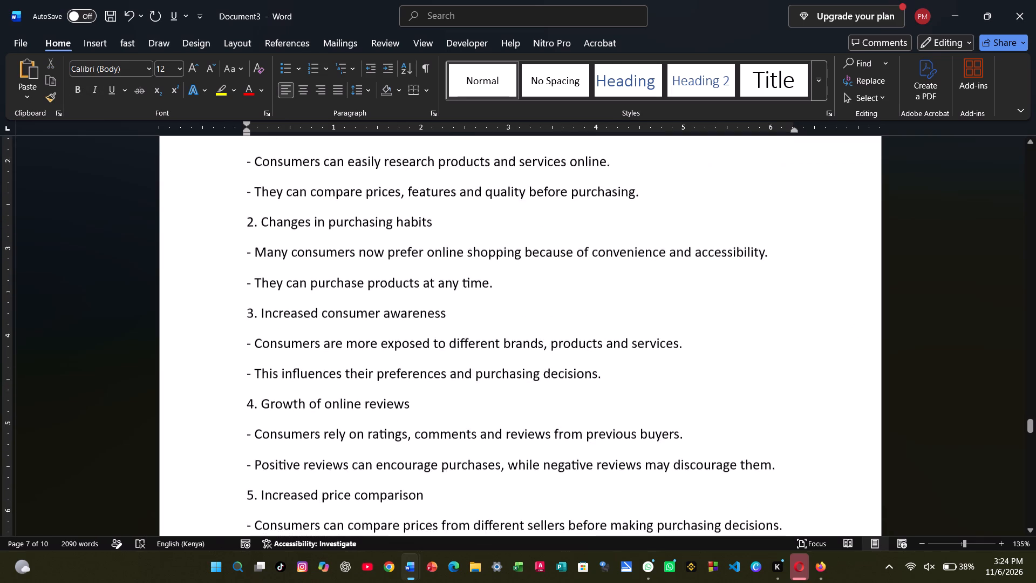
scroll(516, 365, down, 2)
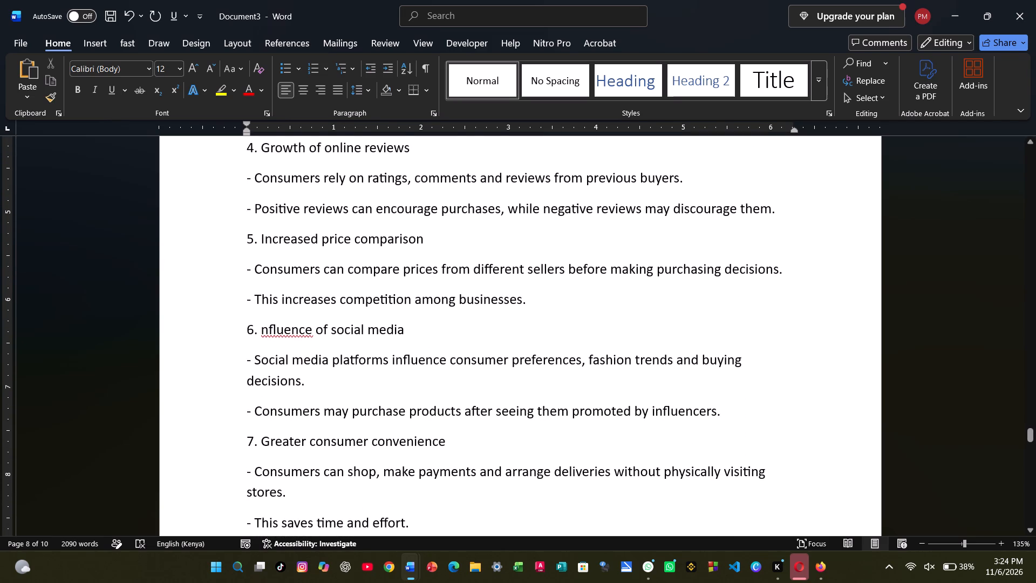
scroll(328, 440, down, 4)
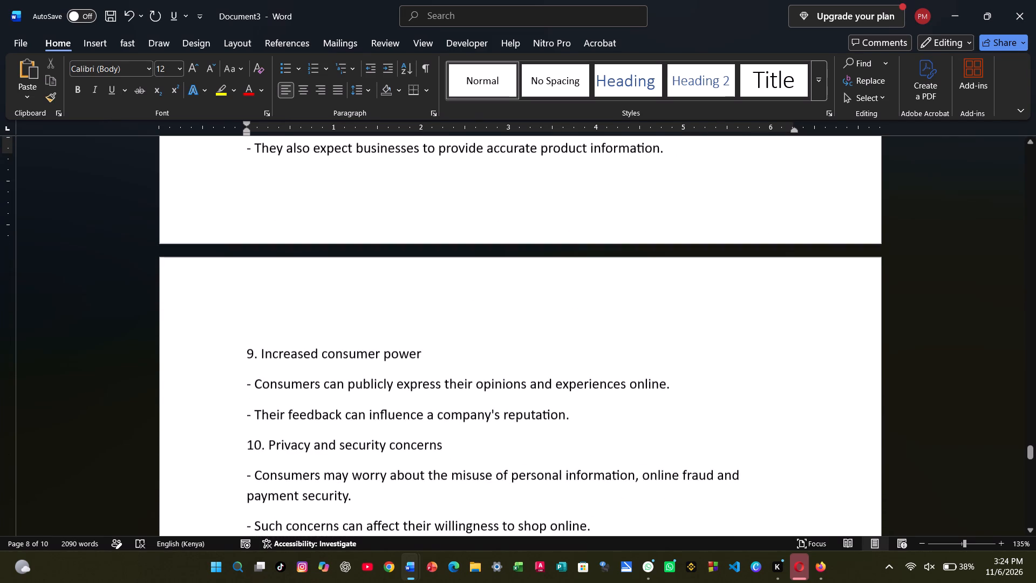
scroll(328, 440, down, 2)
scroll(328, 440, up, 1)
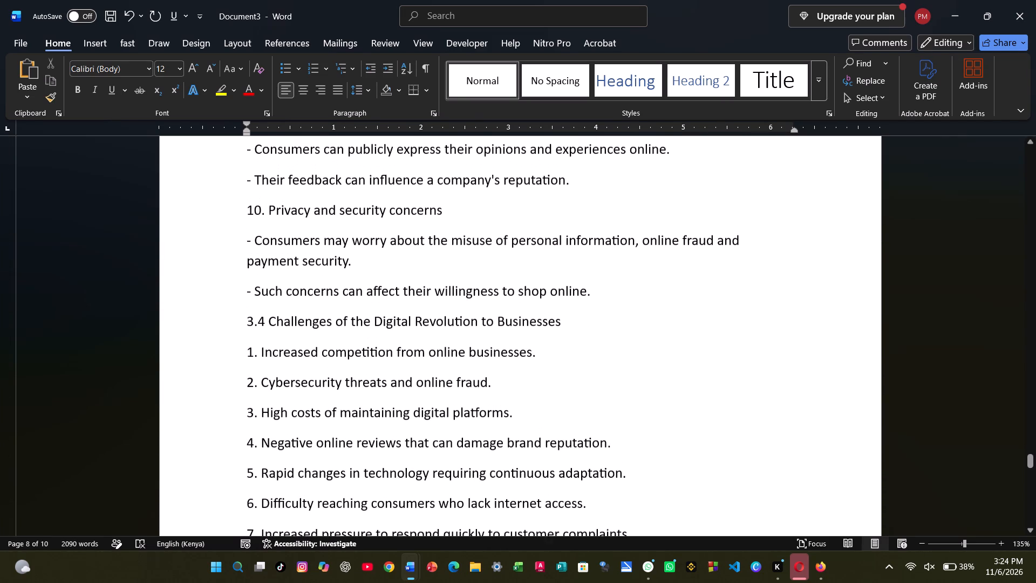
scroll(328, 440, up, 1)
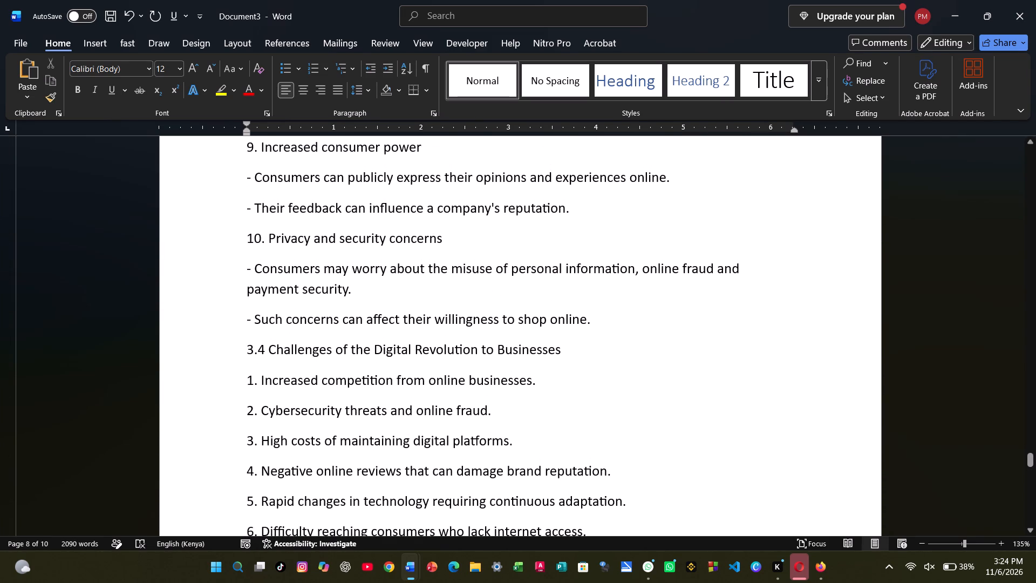
drag(246, 351, 554, 363)
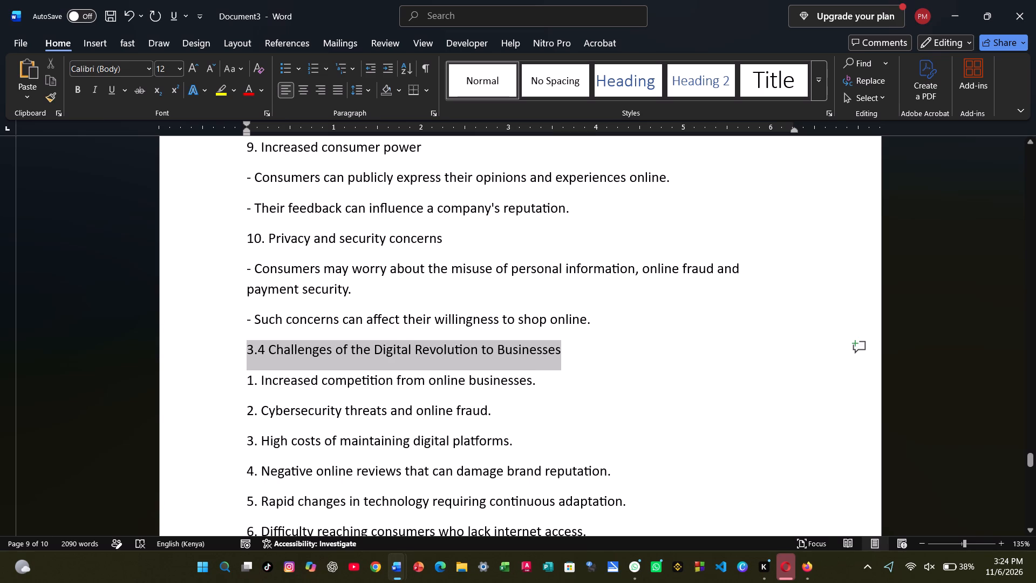
click(568, 347)
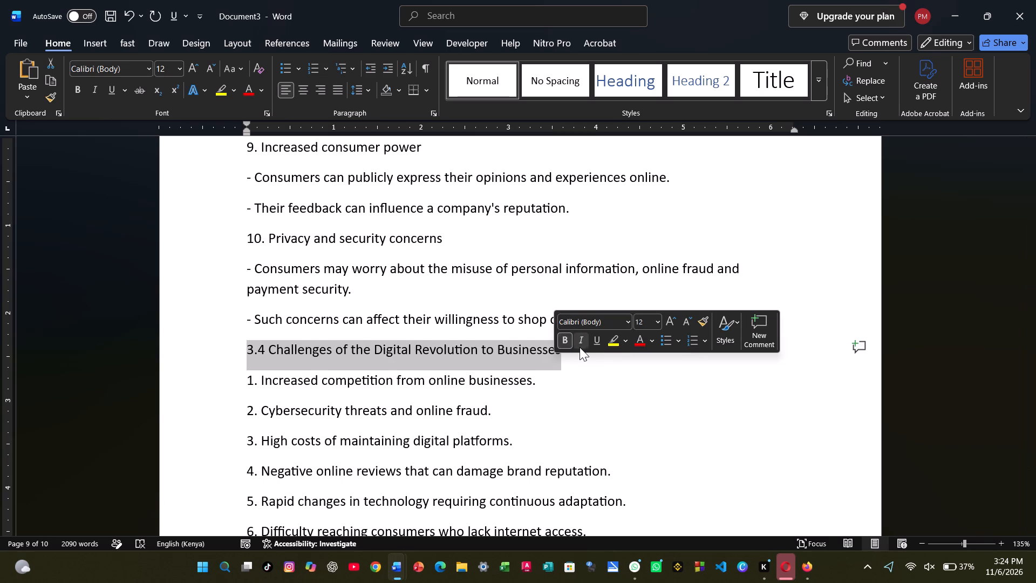
click(582, 347)
click(497, 397)
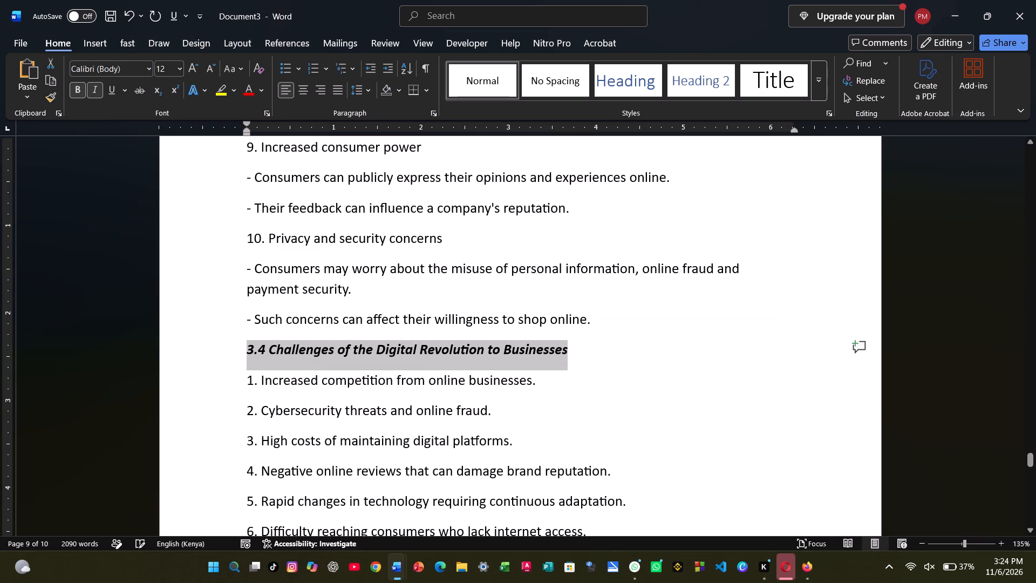
Convert the eight typed challenges under heading 3.4 into an automatic i., ii., iii. Roman-numeral list.
scroll(497, 397, down, 2)
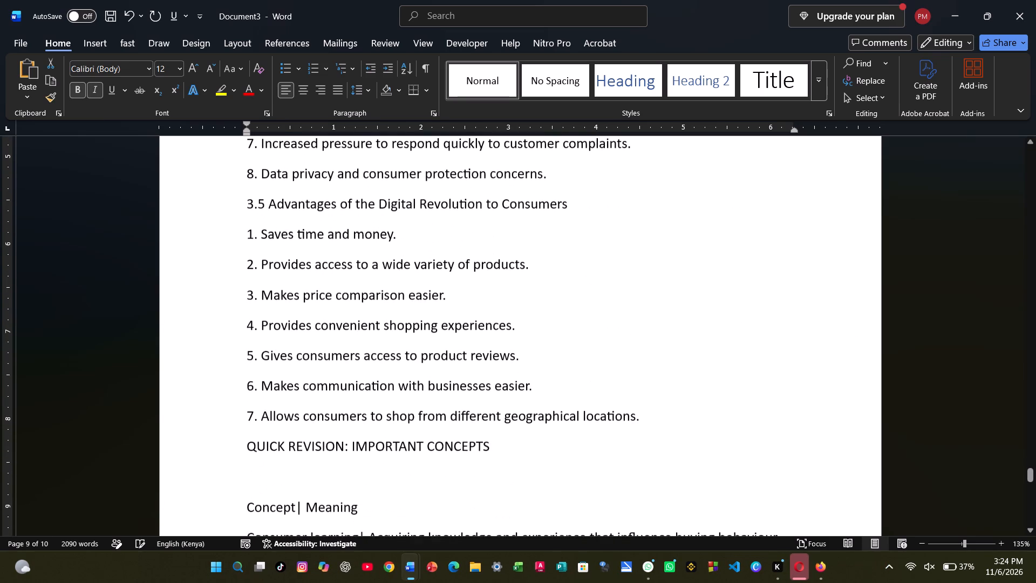
scroll(497, 397, up, 1)
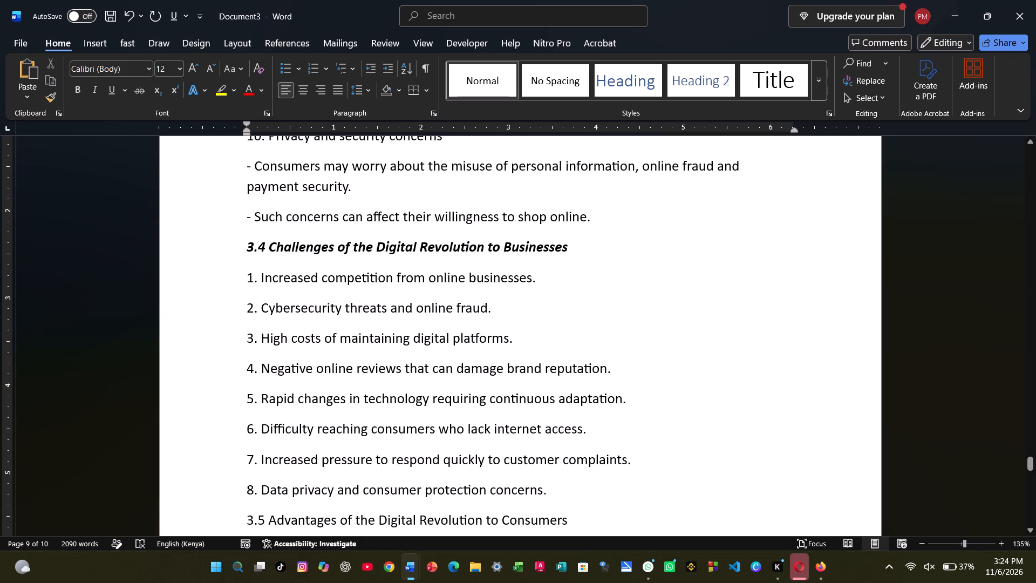
drag(243, 279, 452, 378)
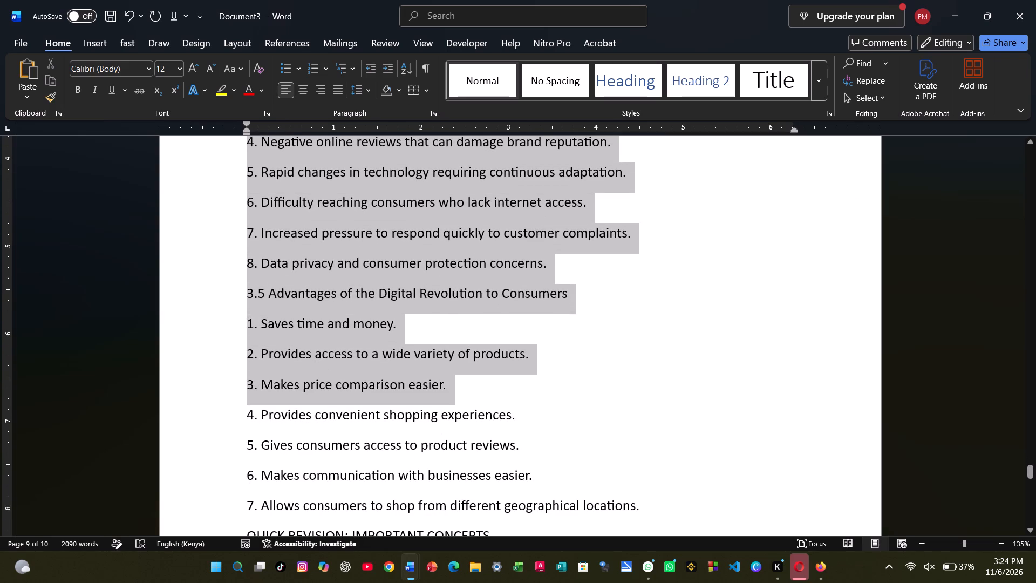
drag(452, 378, 455, 357)
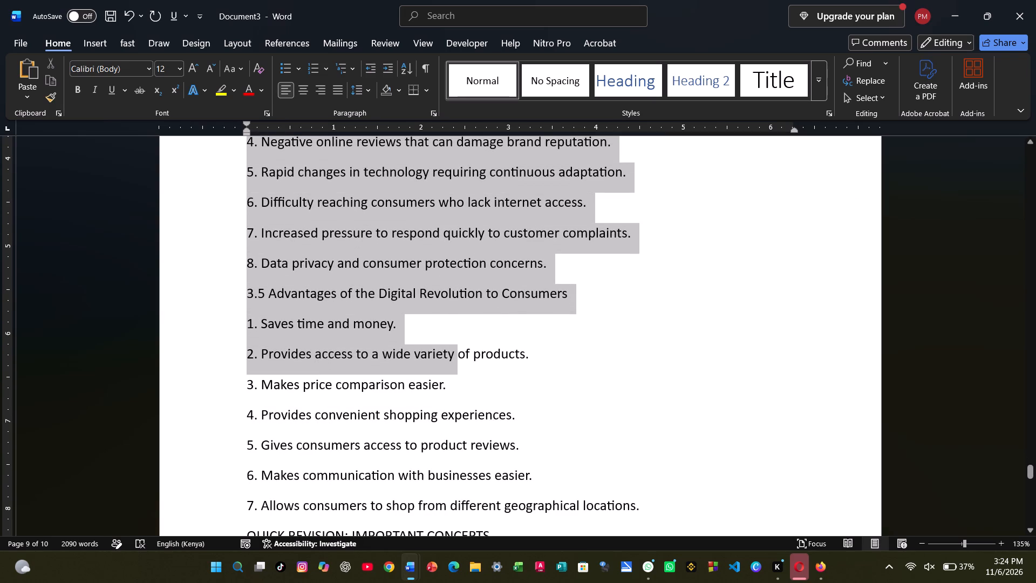
drag(455, 357, 540, 270)
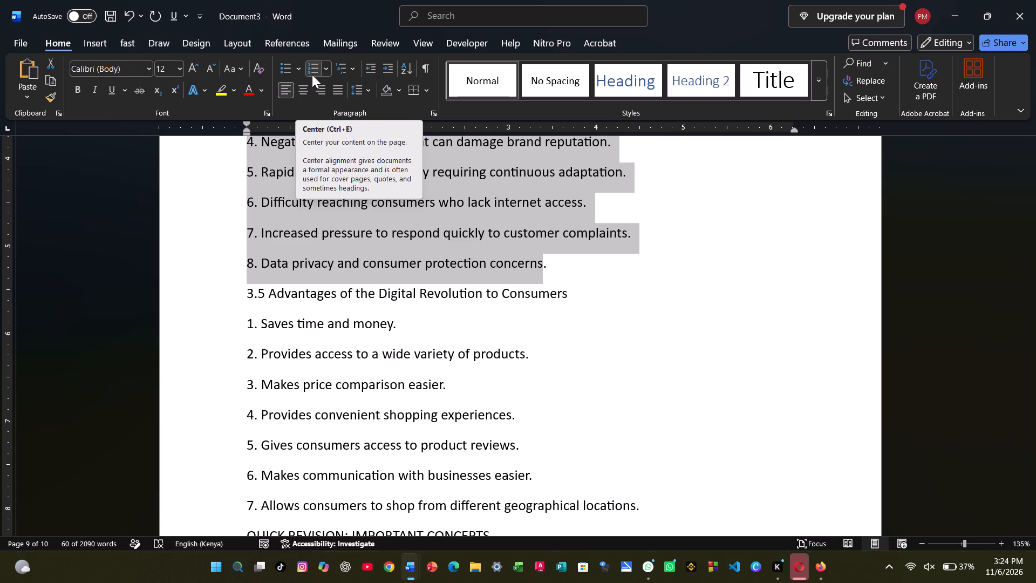
click(331, 66)
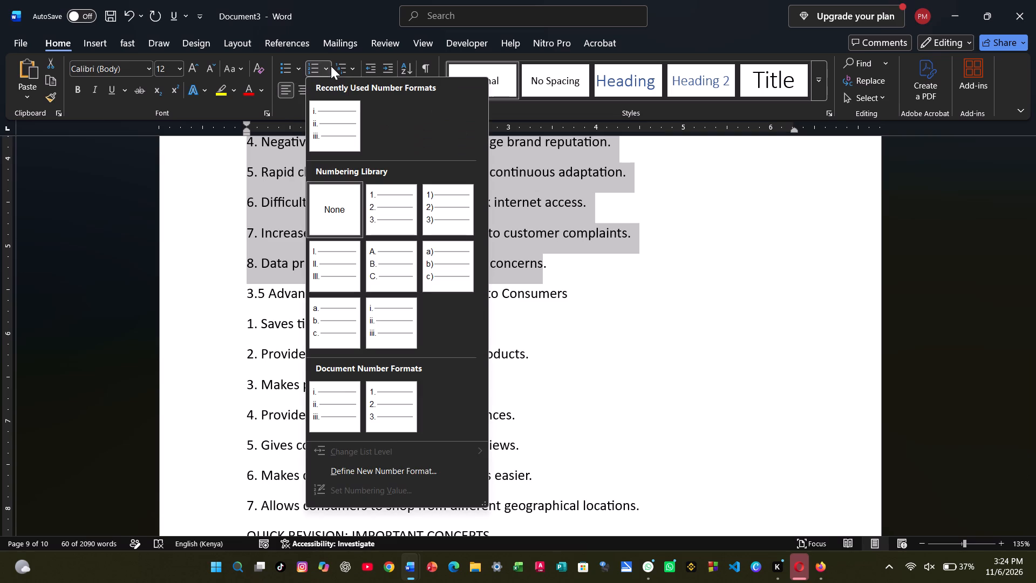
click(338, 142)
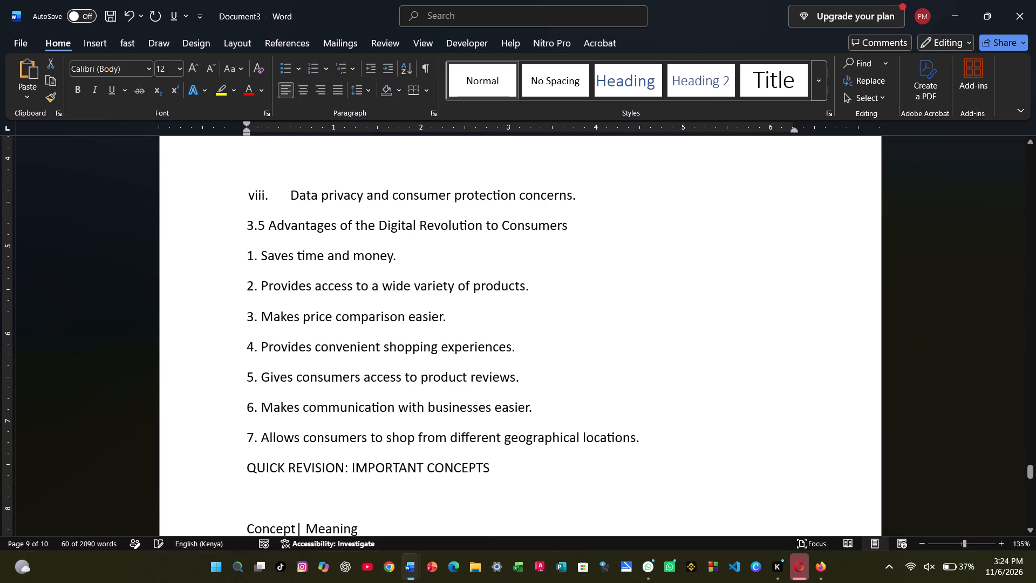
click(611, 332)
scroll(611, 332, up, 1)
scroll(611, 332, down, 1)
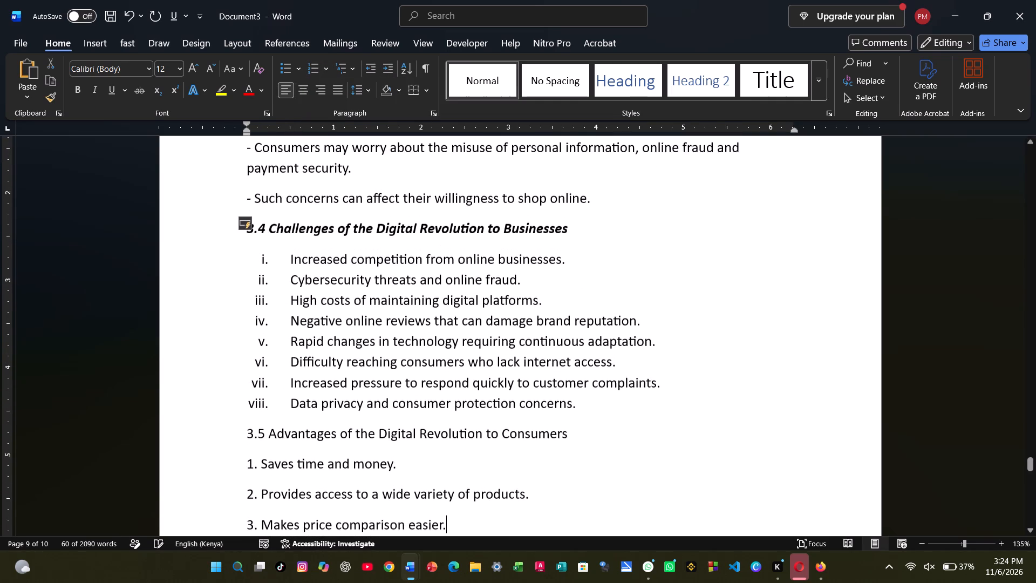
Delete the quick revision entries from "Observational learning" through "Consumer behaviour" on the last page, along with the empty line left behind.
scroll(611, 332, down, 2)
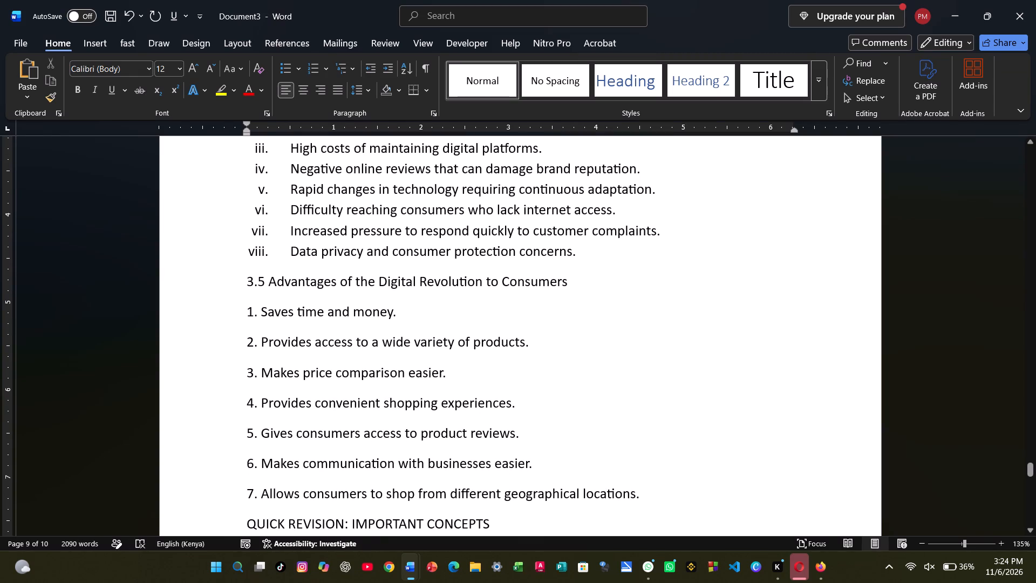
scroll(289, 337, down, 1)
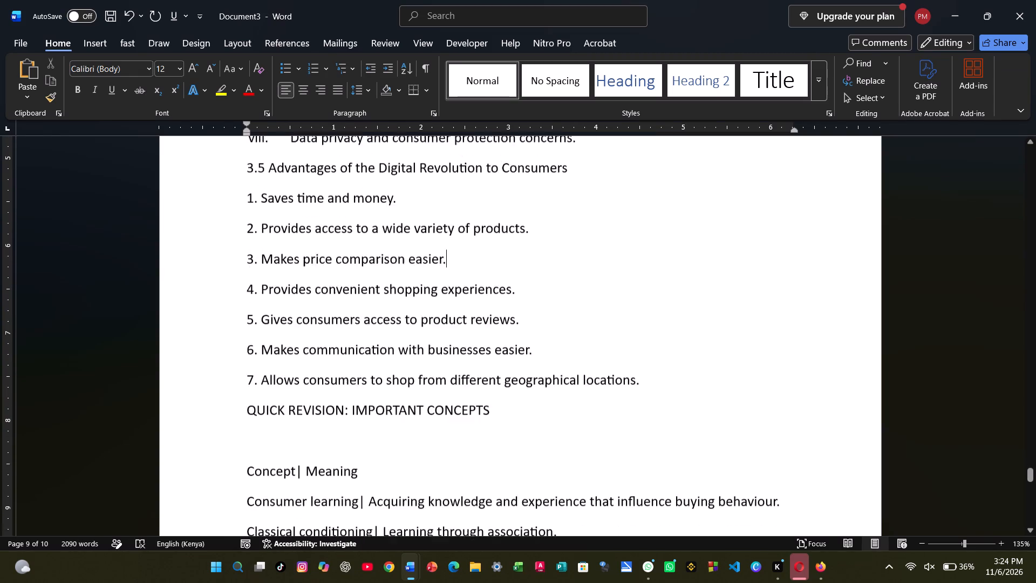
scroll(289, 337, down, 2)
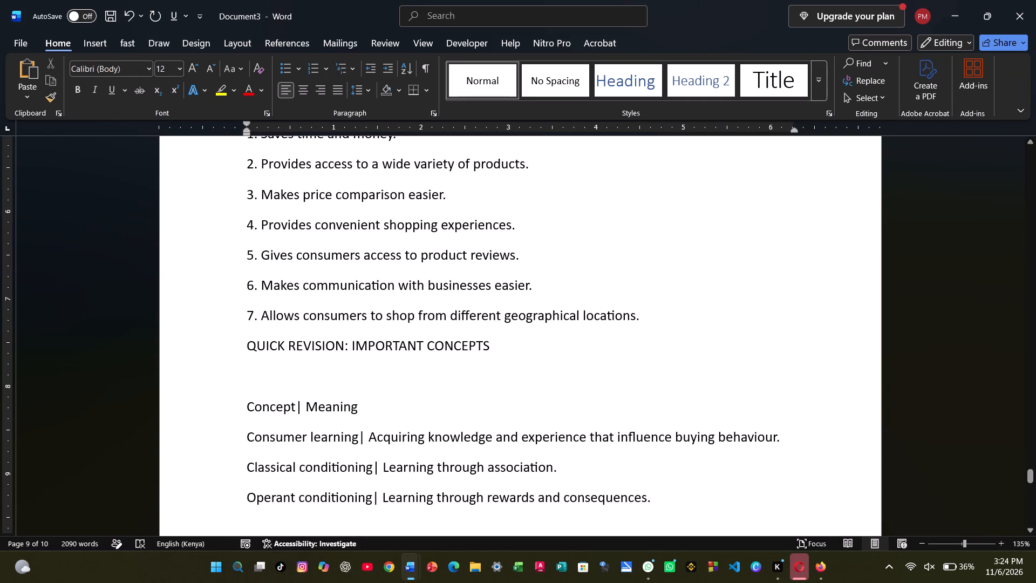
scroll(267, 364, down, 1)
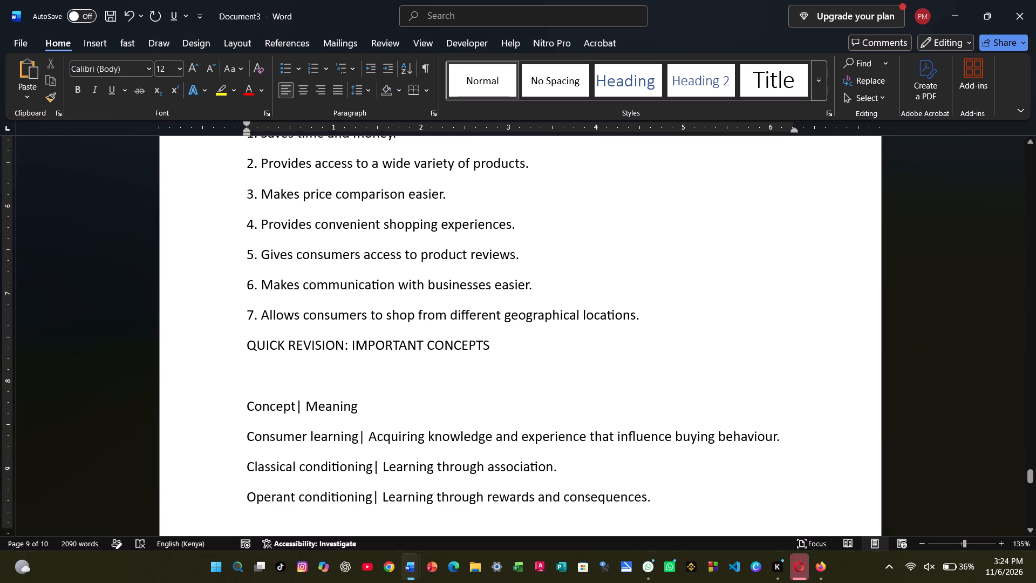
scroll(267, 364, down, 1)
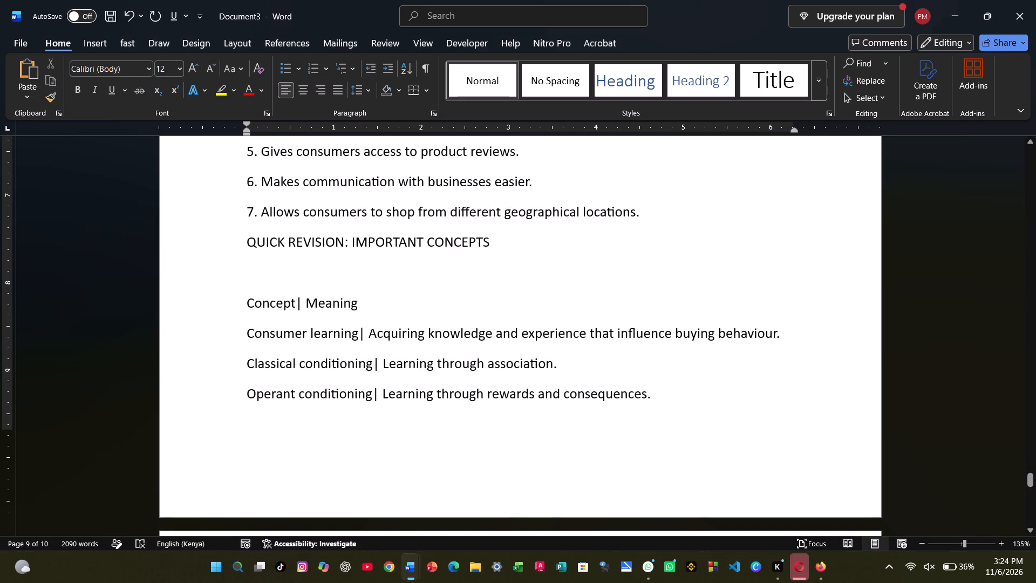
scroll(354, 367, down, 1)
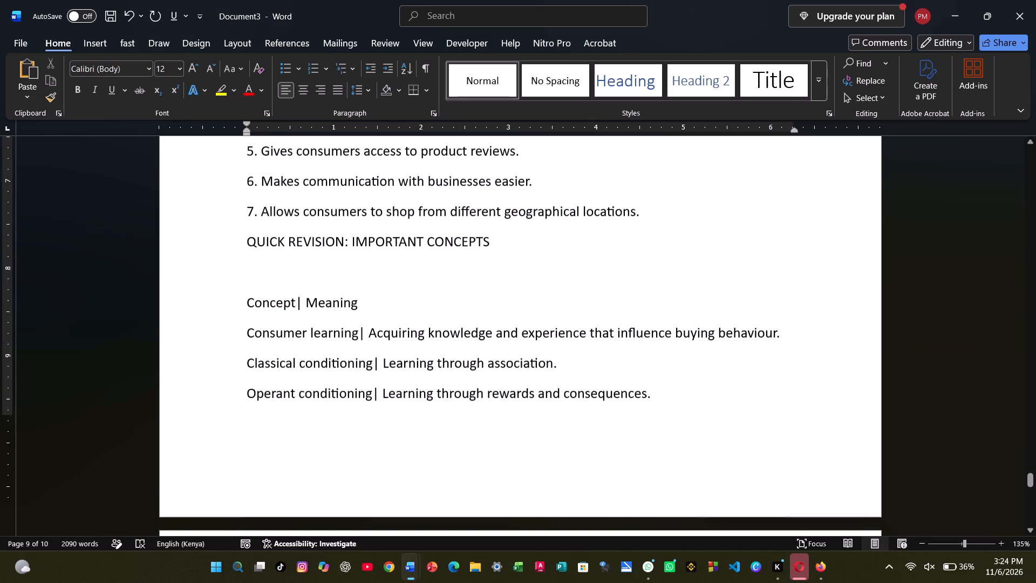
scroll(354, 367, down, 1)
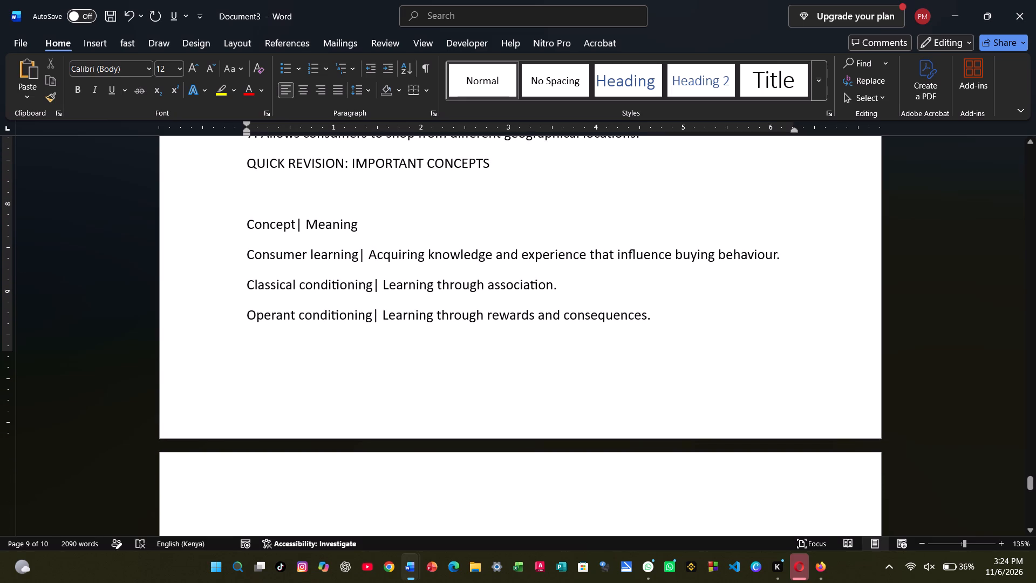
scroll(354, 367, down, 2)
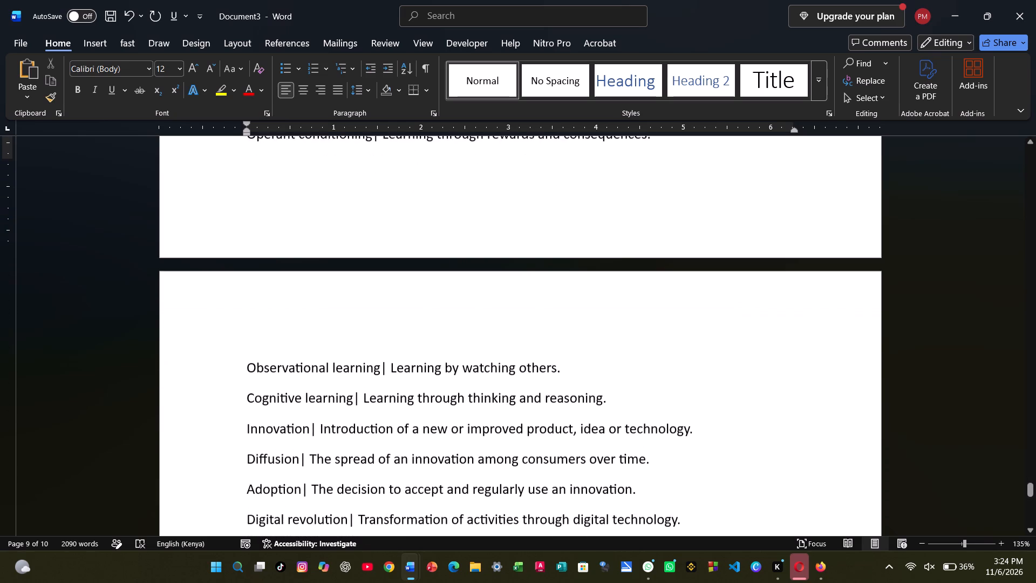
scroll(354, 367, down, 1)
scroll(354, 367, up, 1)
scroll(354, 367, down, 1)
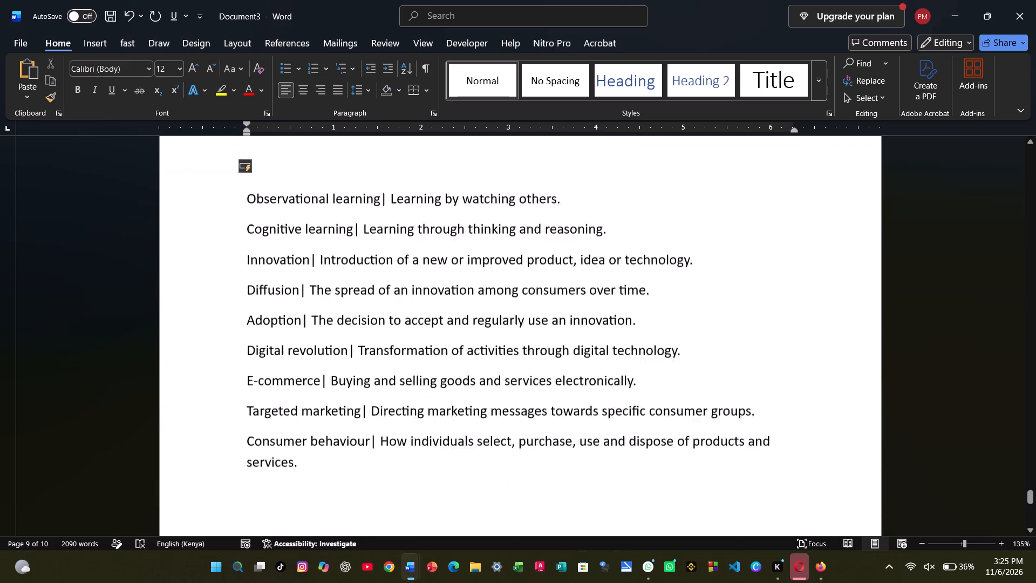
scroll(354, 367, up, 1)
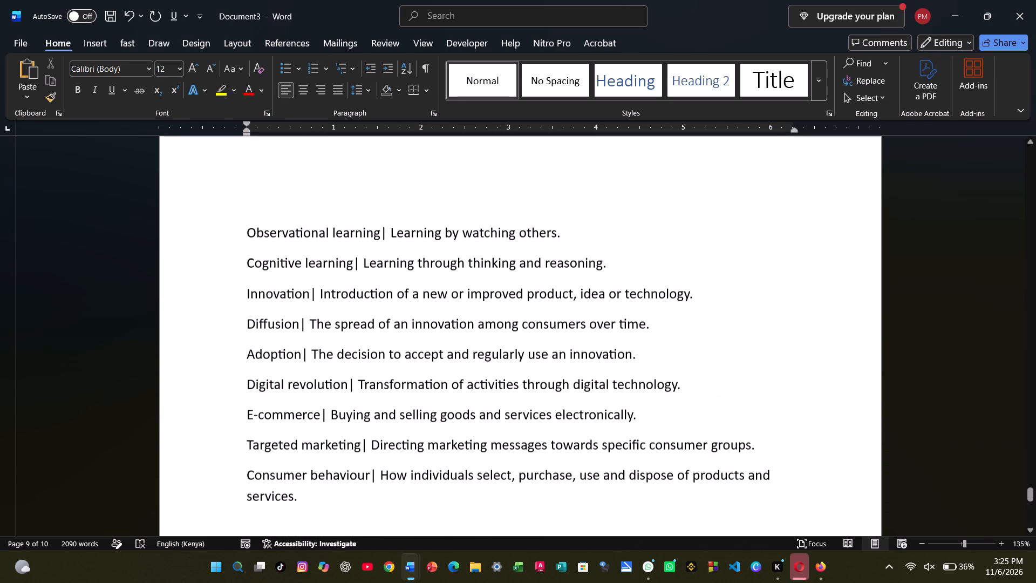
drag(232, 236, 486, 554)
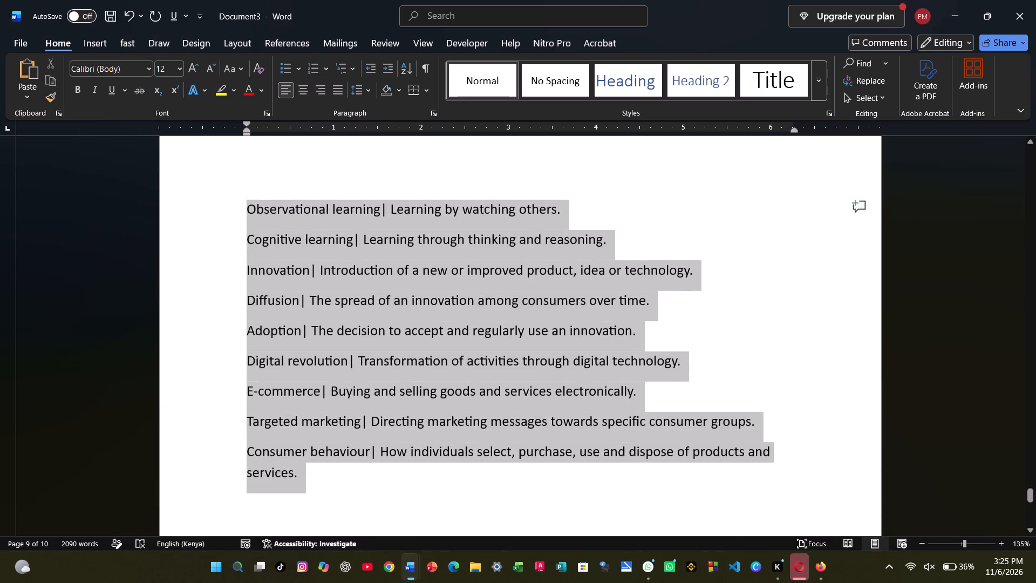
drag(486, 554, 519, 499)
key(BackSpace)
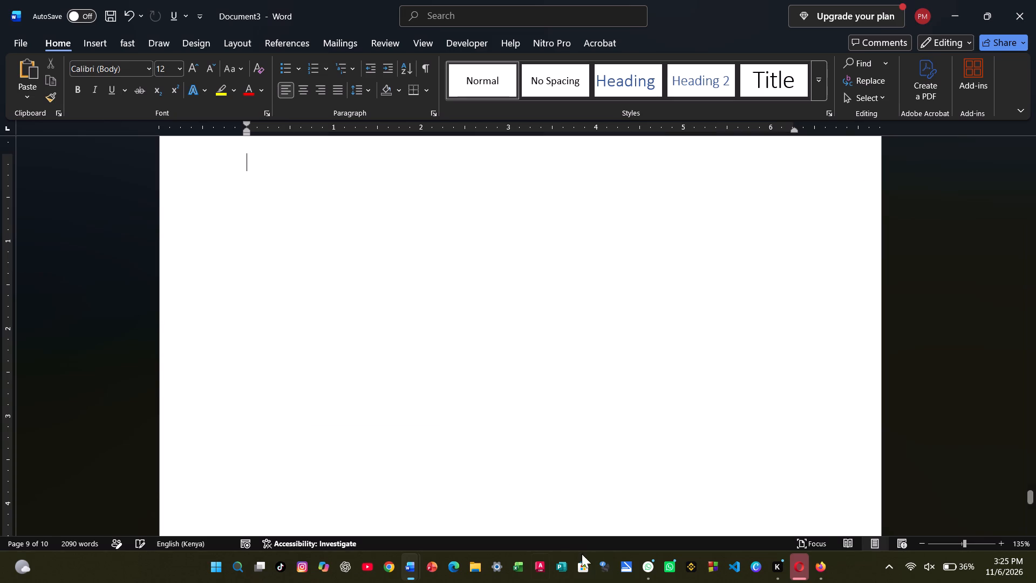
scroll(536, 459, up, 2)
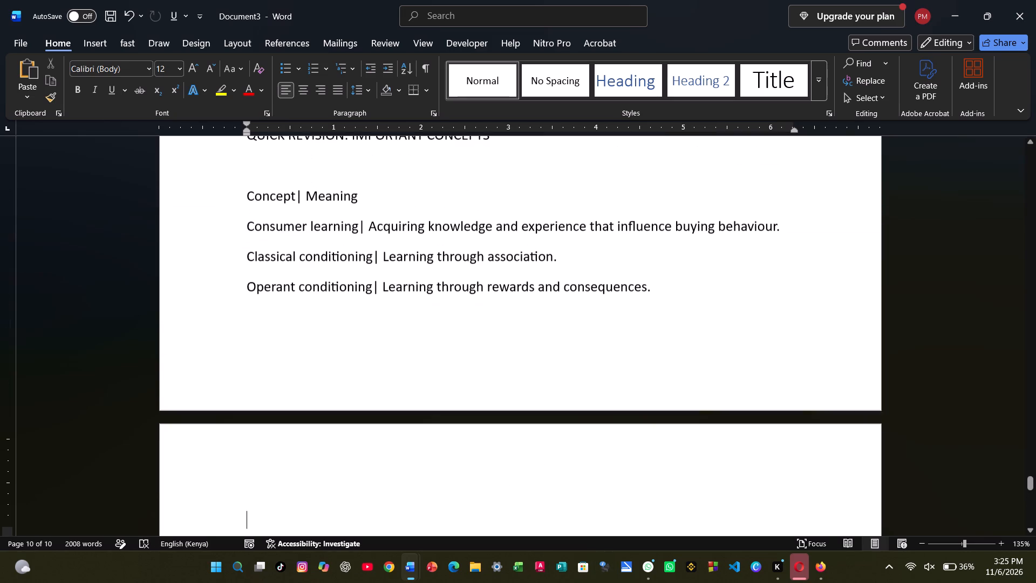
key(BackSpace)
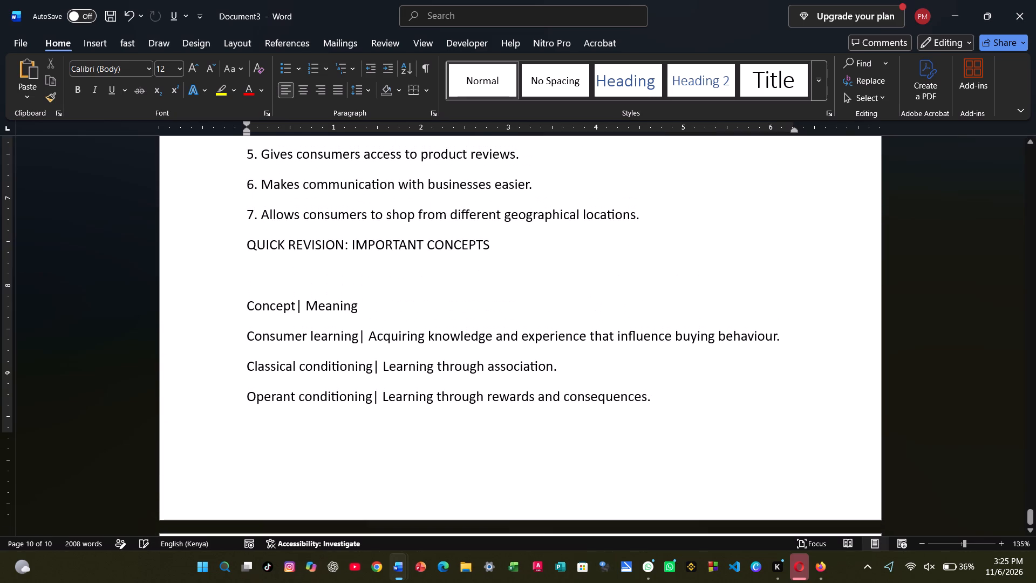
Delete the "QUICK REVISION: IMPORTANT CONCEPTS" heading and the concept lines below it, through "Operant conditioning".
click(454, 380)
scroll(465, 387, down, 3)
scroll(465, 387, up, 2)
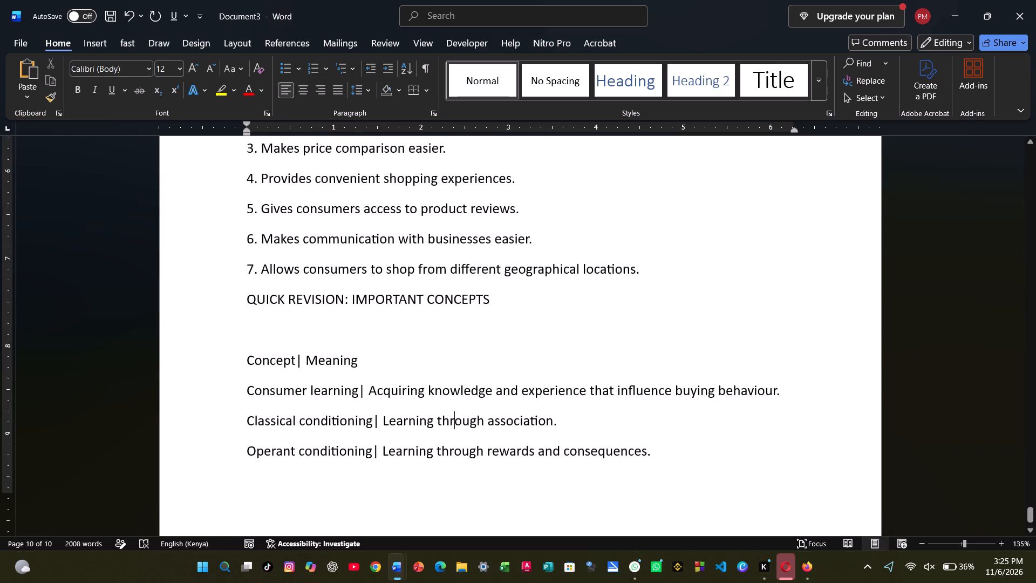
scroll(465, 387, up, 2)
scroll(465, 387, down, 1)
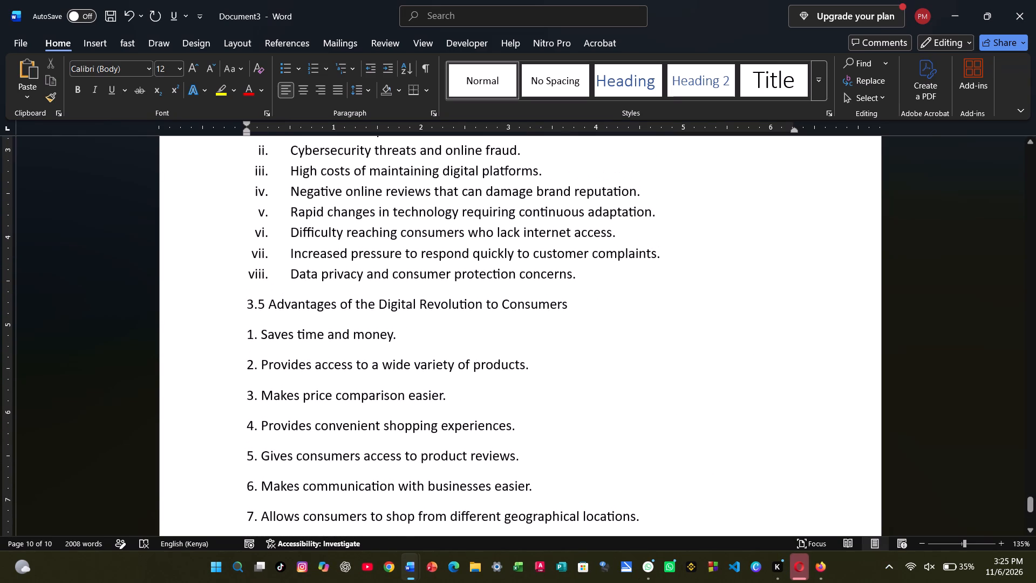
scroll(465, 387, down, 4)
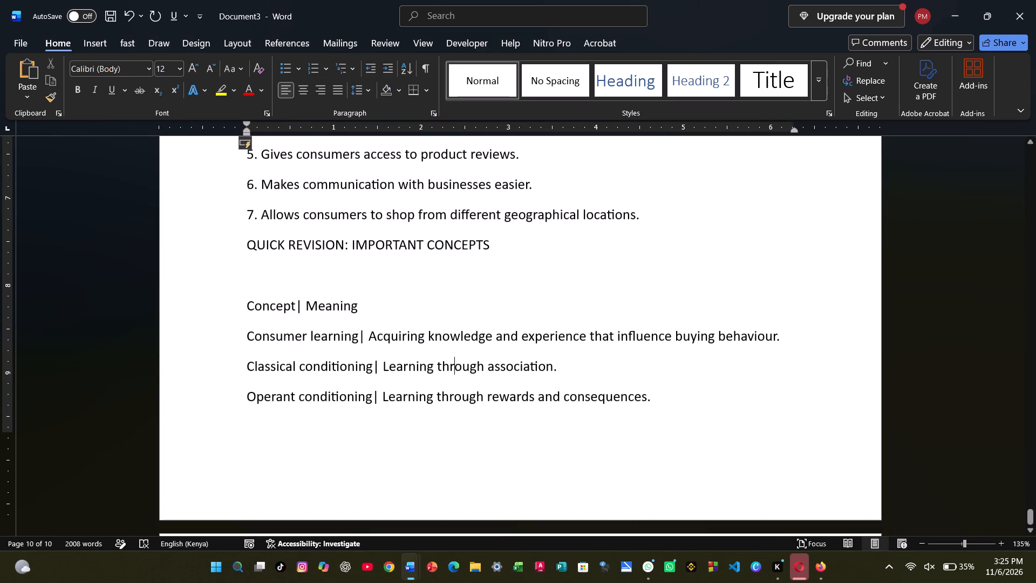
scroll(465, 387, down, 1)
drag(248, 241, 633, 396)
key(BackSpace)
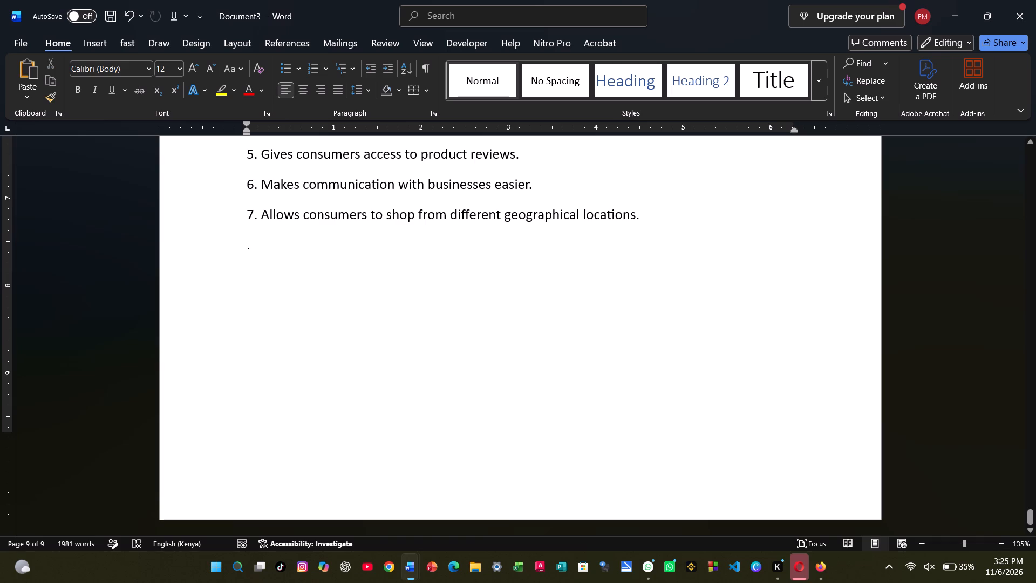
Remove the stray full stop and the empty line after "Allows consumers to shop from different geographical locations.".
click(301, 244)
key(BackSpace)
click(301, 244)
key(BackSpace)
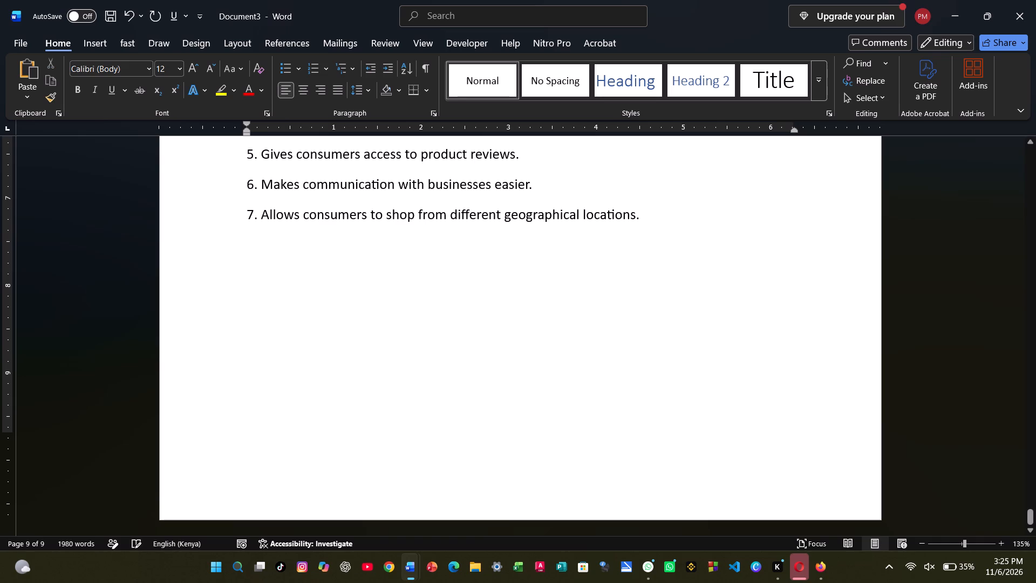
Make the section heading "3.5 Advantages of the Digital Revolution to Consumers" bold and italic.
scroll(268, 293, up, 1)
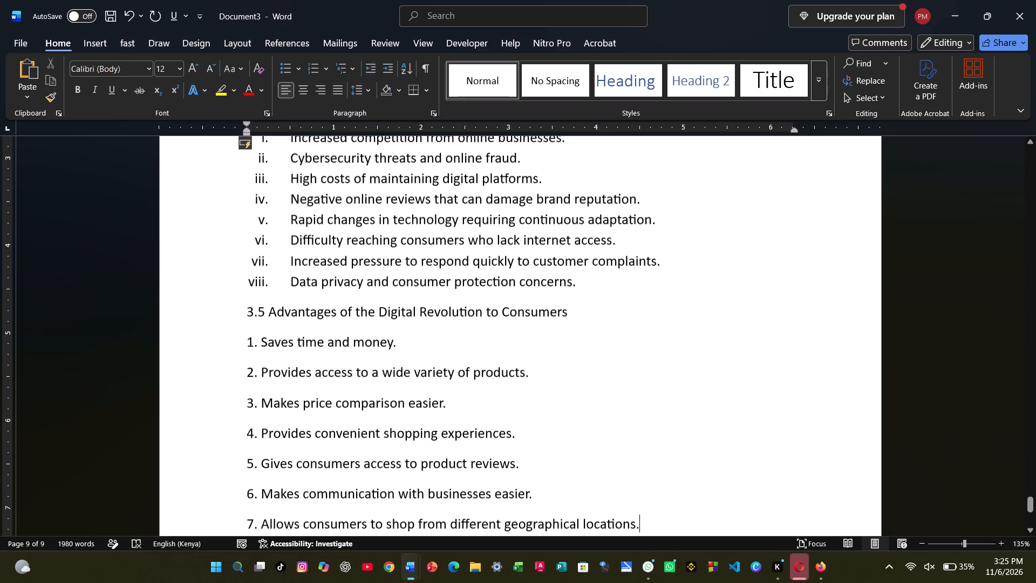
drag(242, 316, 544, 315)
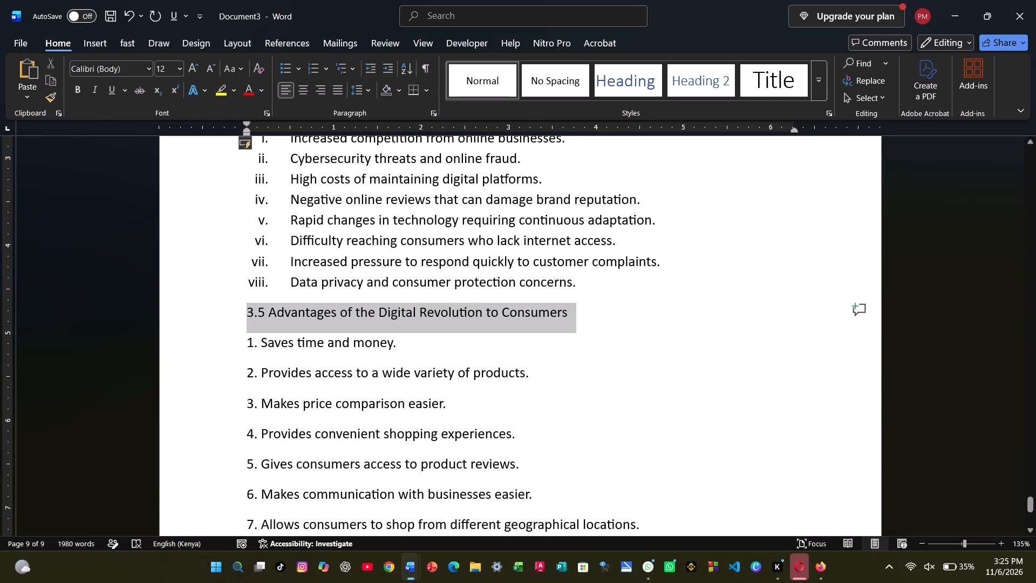
drag(544, 315, 566, 315)
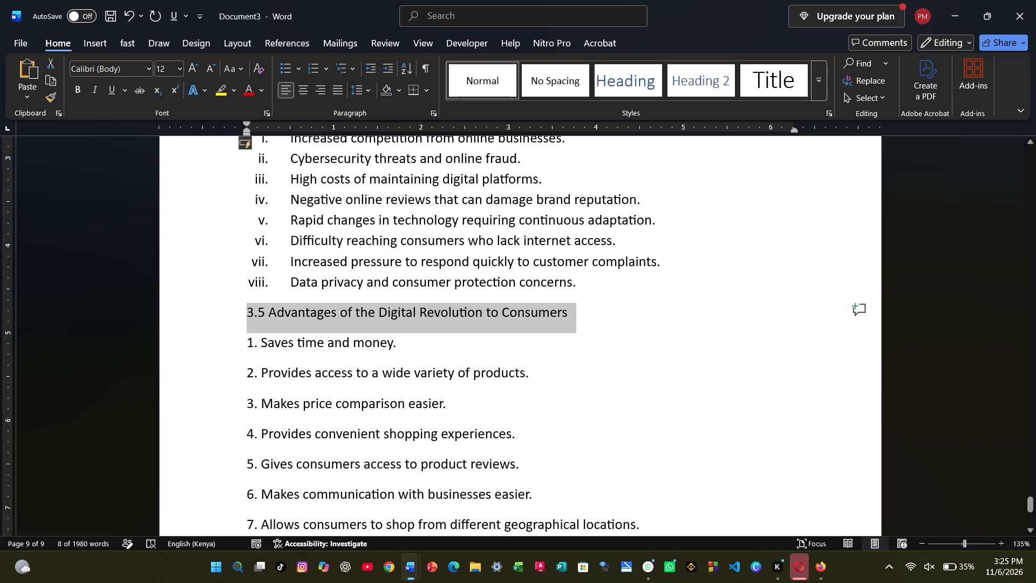
click(76, 93)
click(91, 93)
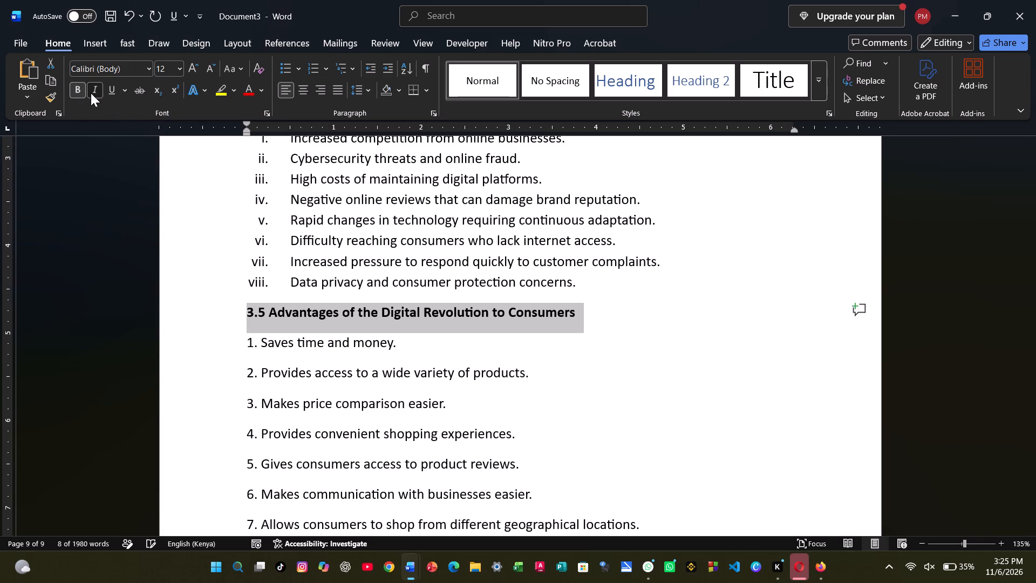
click(248, 209)
scroll(248, 209, up, 1)
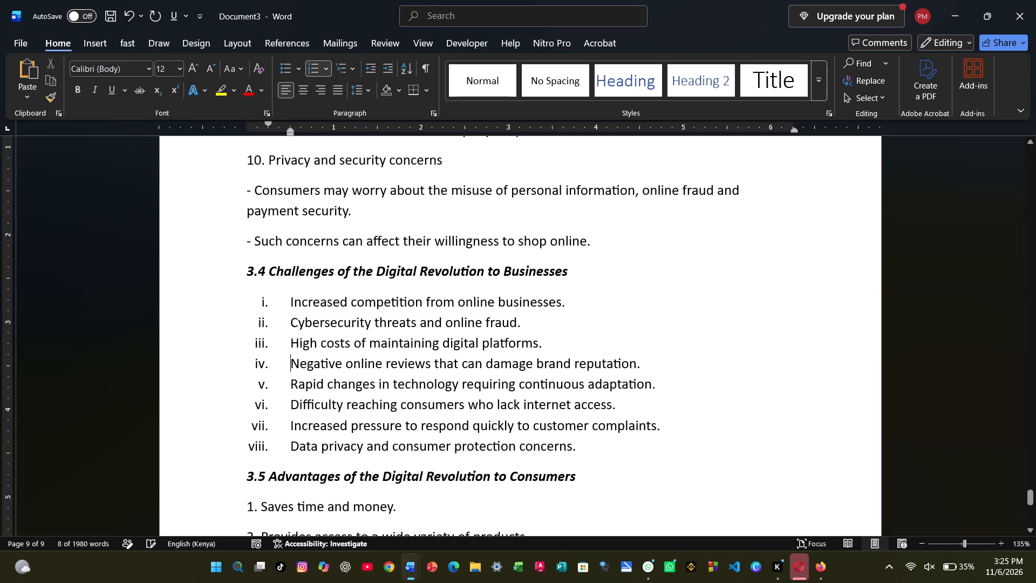
Apply automatic lowercase Roman numbering (i, ii, iii) to the seven consumer advantages listed under heading 3.5.
scroll(248, 209, down, 2)
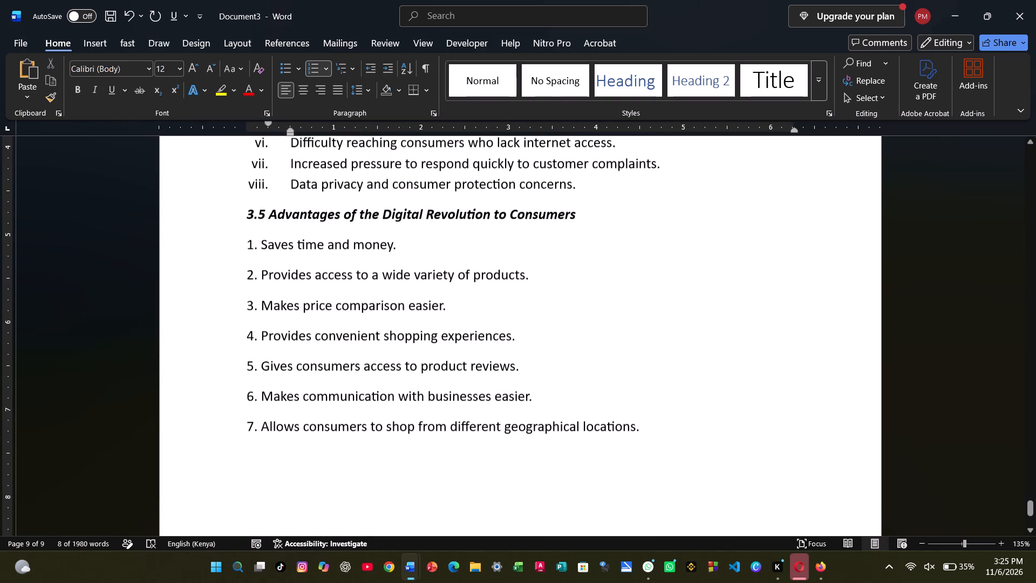
drag(244, 247, 503, 395)
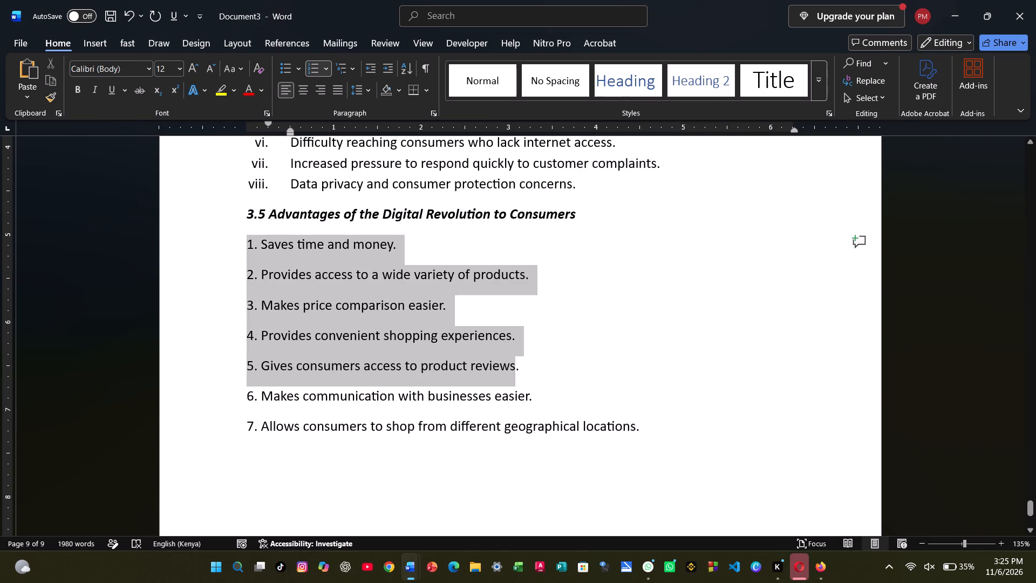
drag(503, 395, 528, 423)
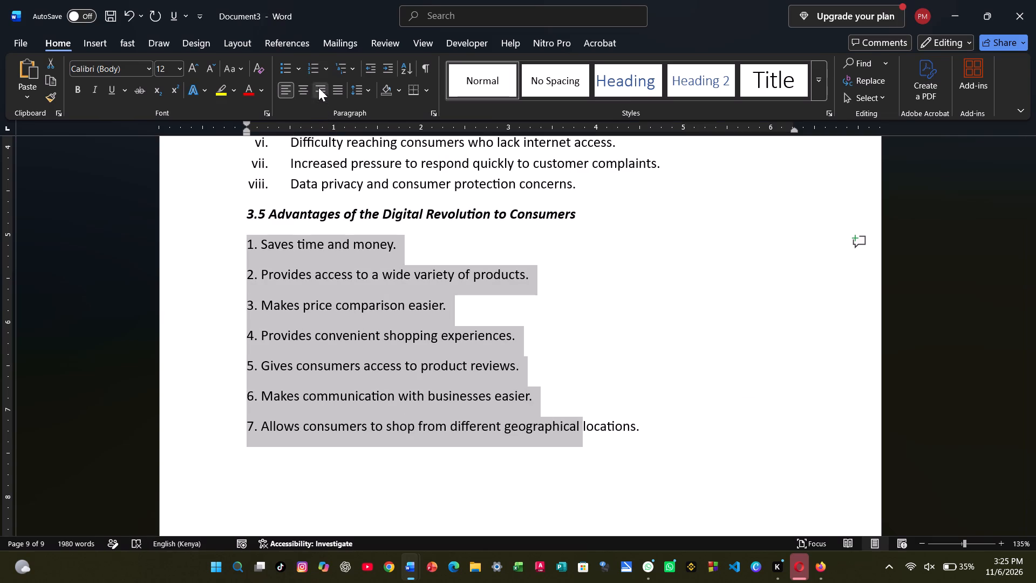
click(323, 75)
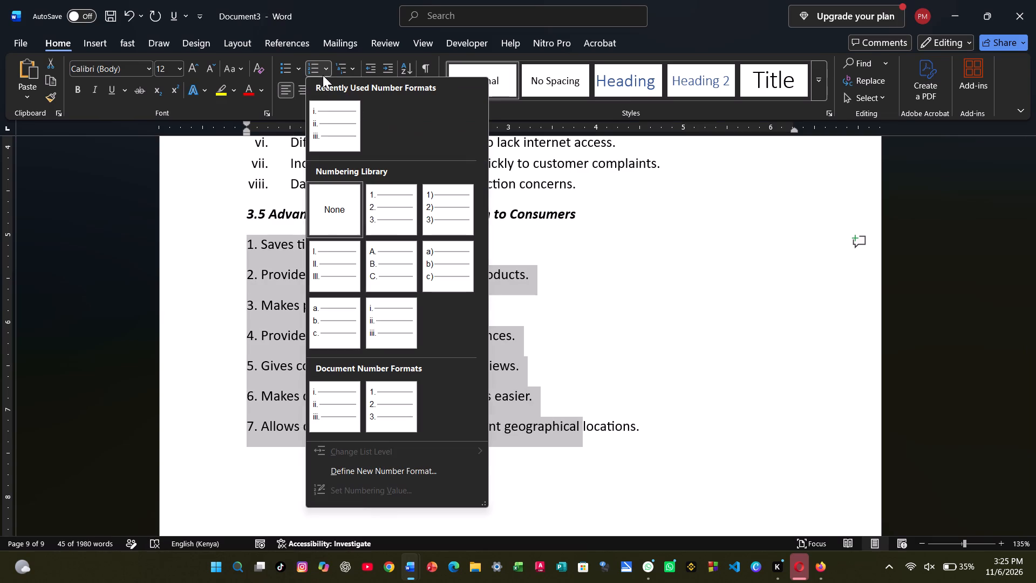
click(323, 114)
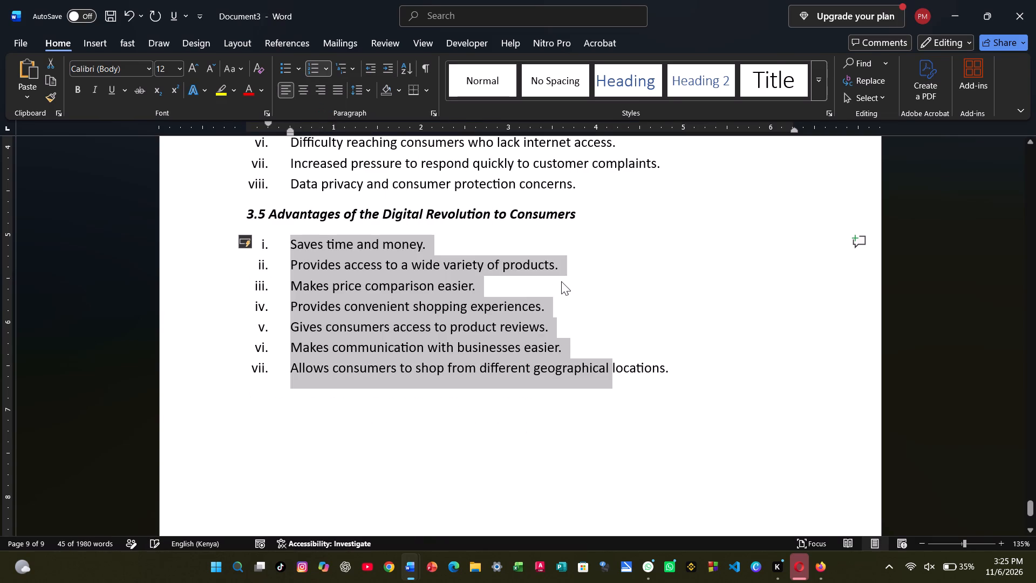
click(561, 281)
Review the digital revolution sections backwards from 3.5 to the numbered points on businesses, checking for remaining errors.
scroll(439, 307, up, 2)
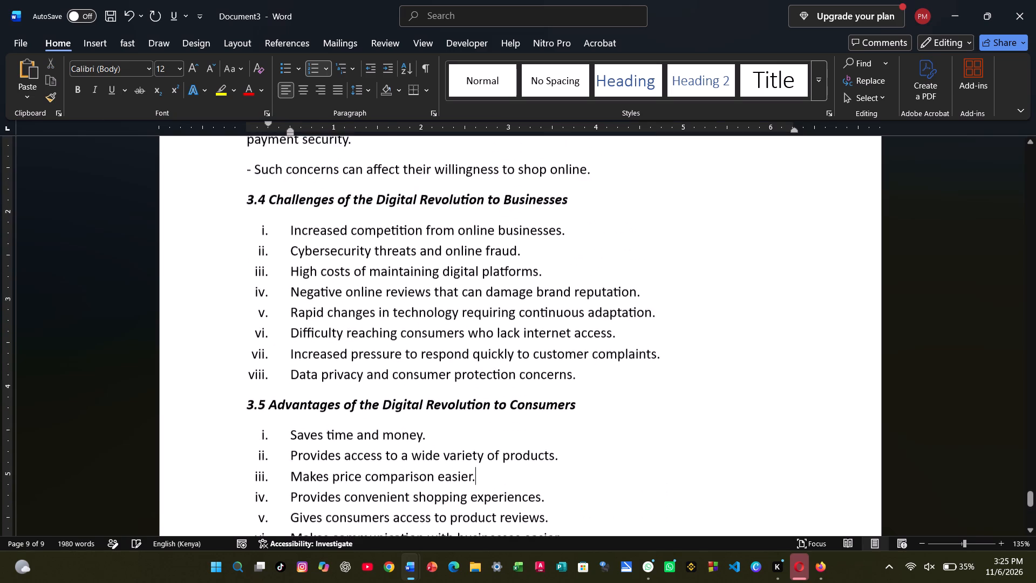
scroll(439, 307, up, 3)
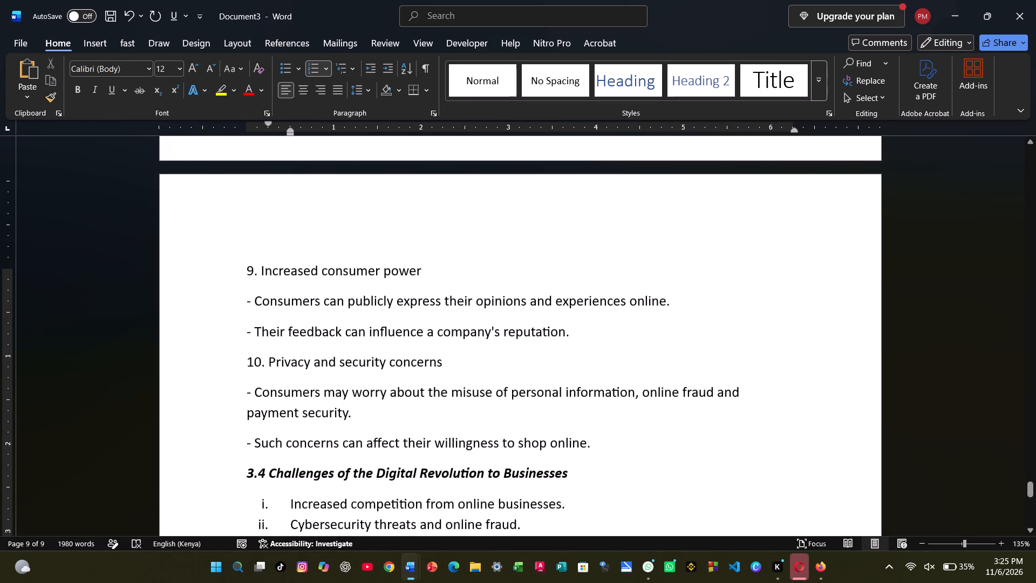
scroll(439, 307, up, 3)
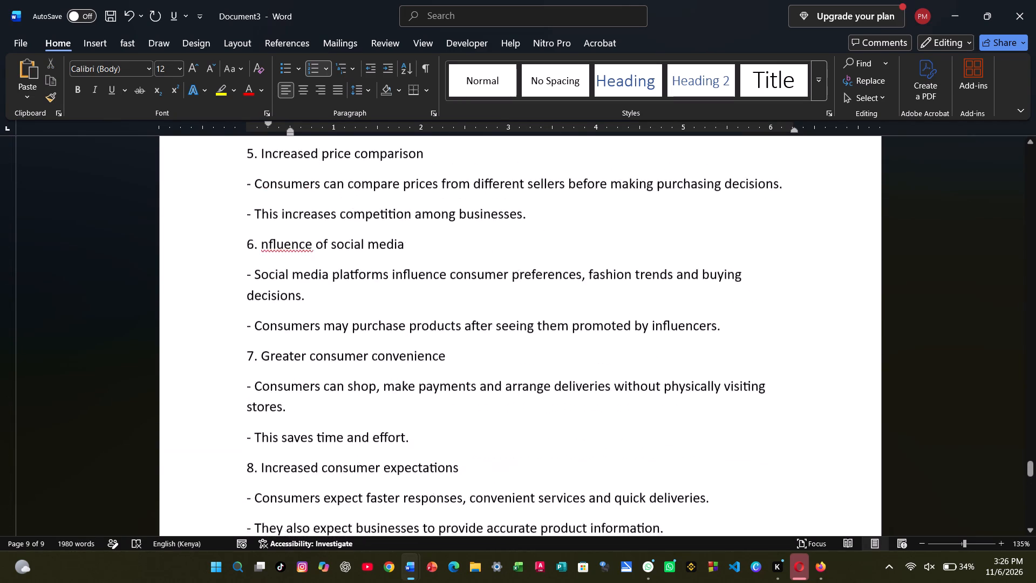
scroll(439, 307, up, 3)
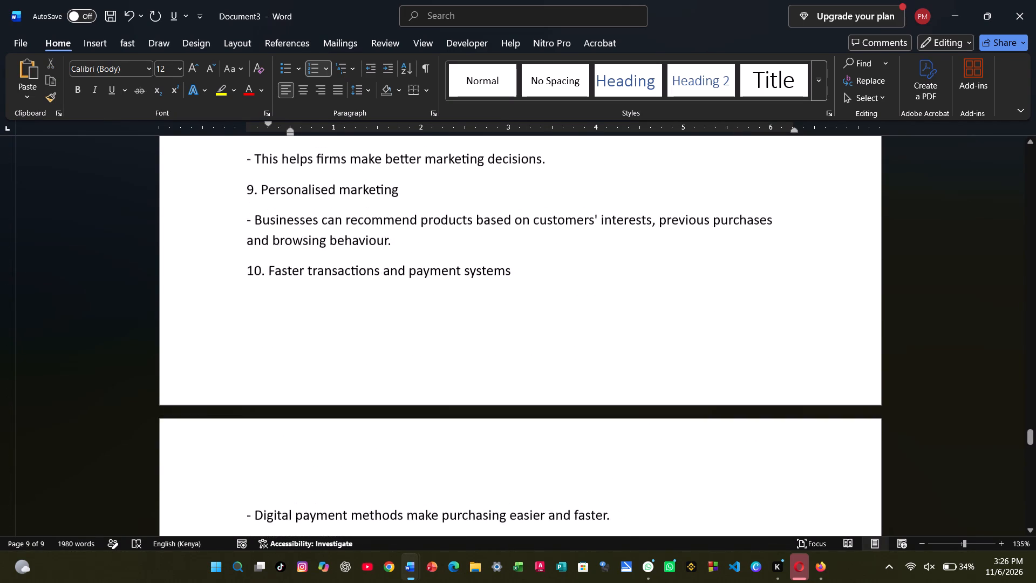
scroll(439, 307, up, 3)
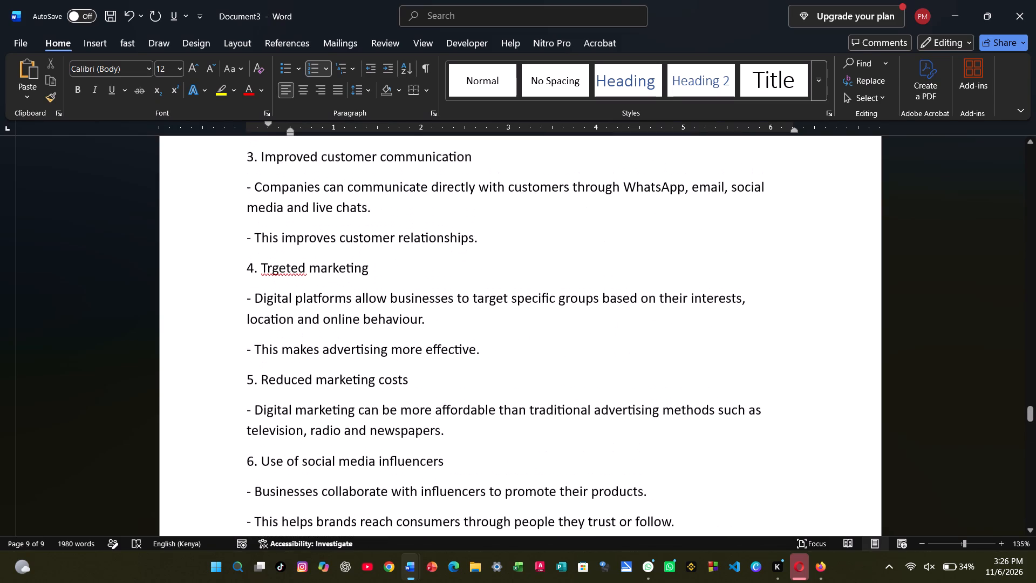
Run the spelling and grammar check, correcting "Trgeted" to "Targeted" and "nfluence" to "influence".
click(393, 47)
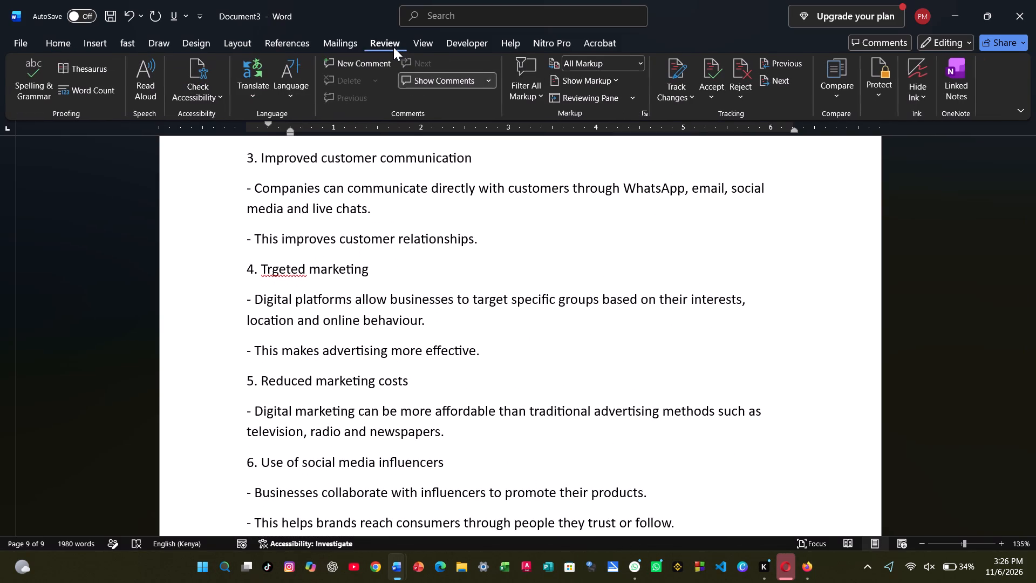
click(33, 78)
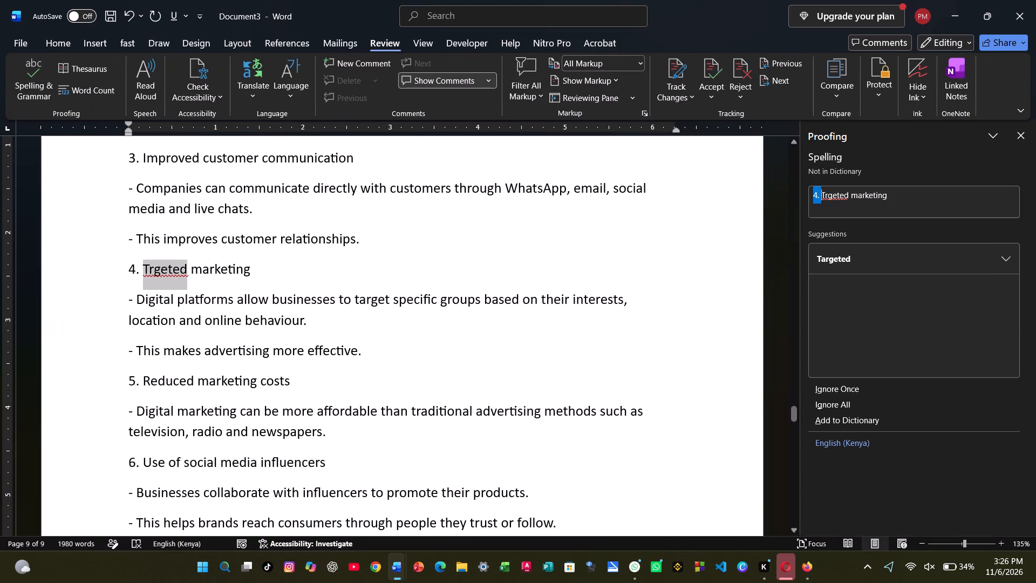
click(847, 259)
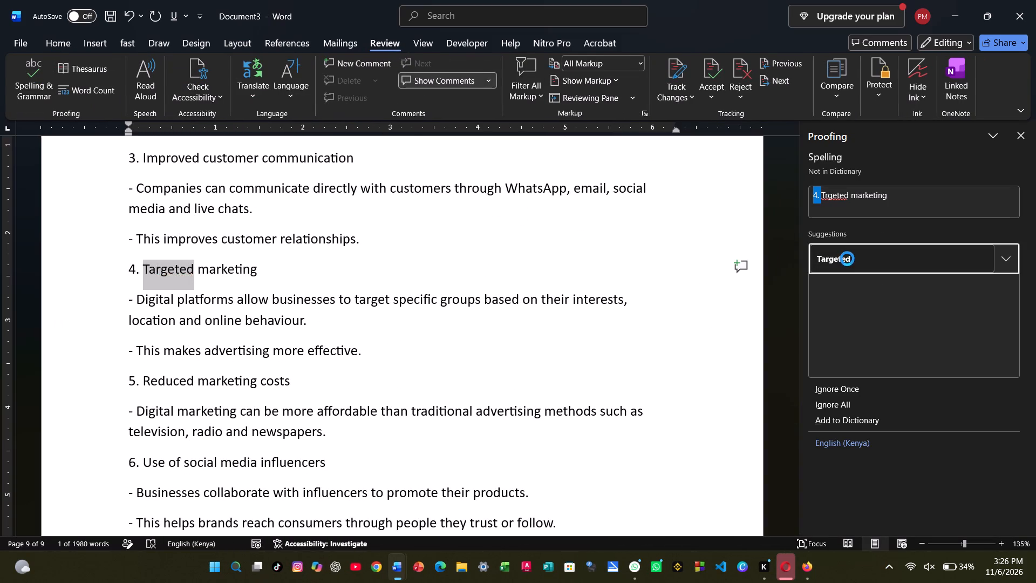
click(847, 259)
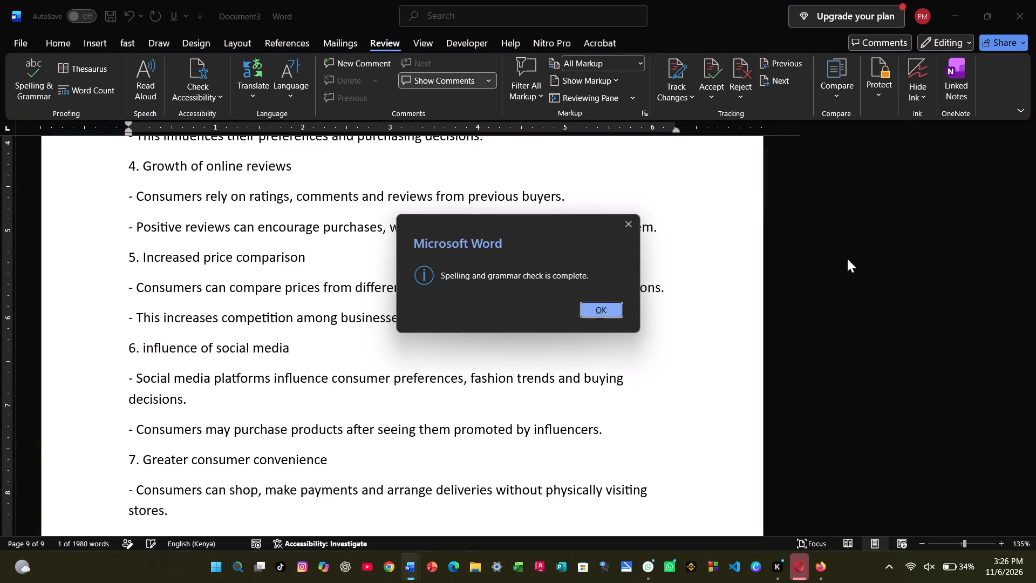
click(604, 311)
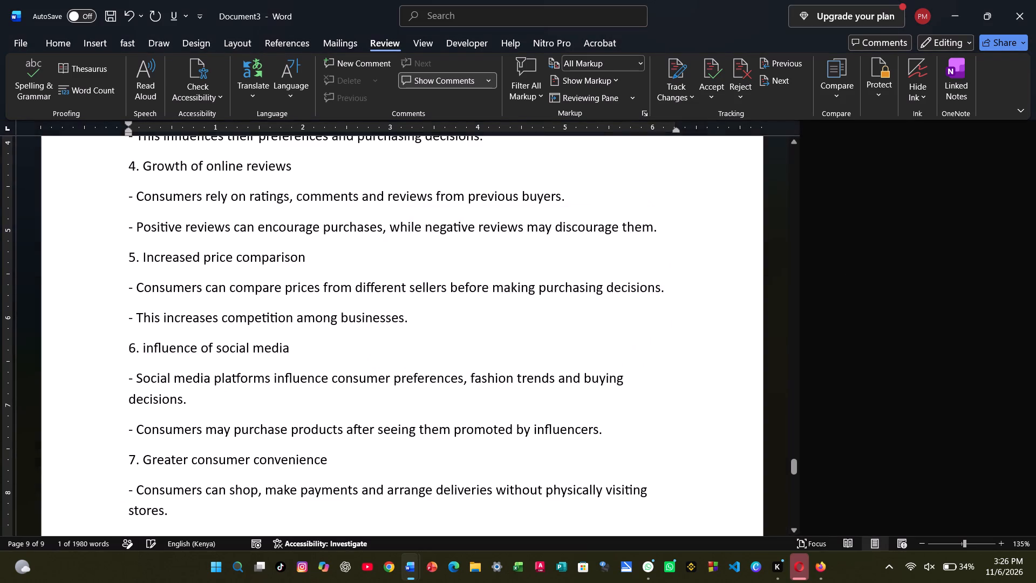
Review the notes from the title through the learning and buying process sections, checking headings, lists and spacing.
scroll(453, 474, up, 19)
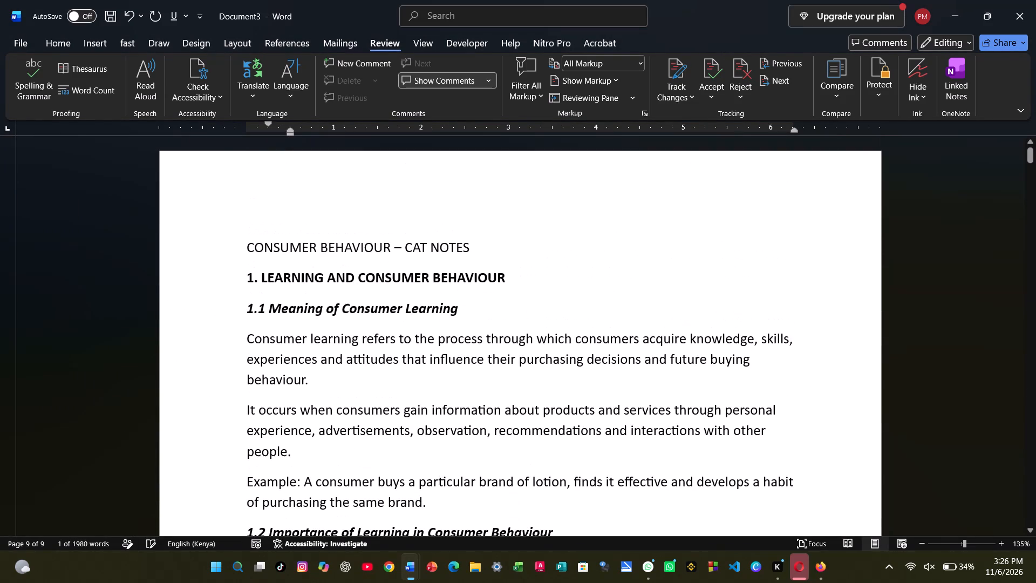
scroll(453, 474, up, 6)
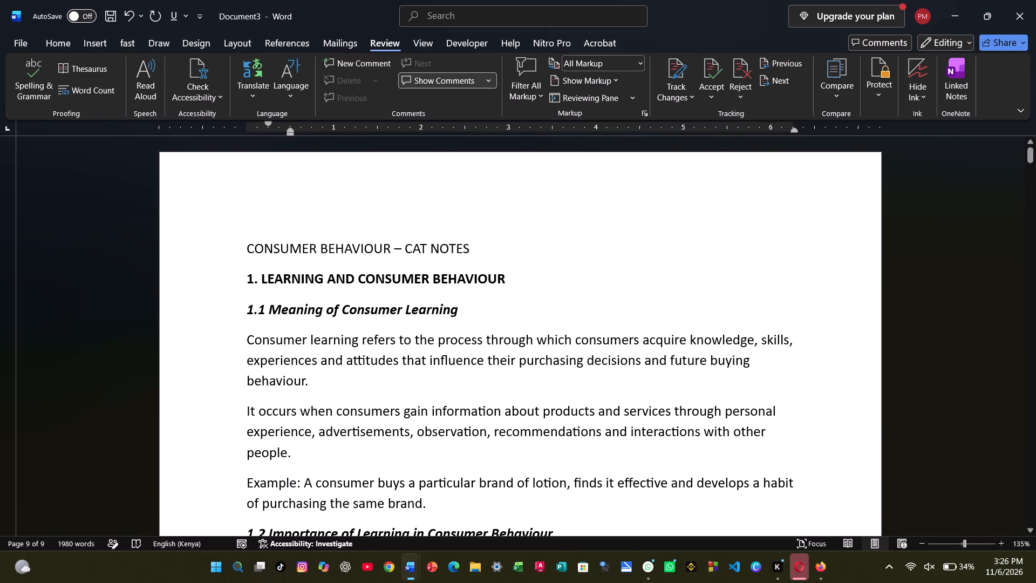
scroll(458, 279, down, 3)
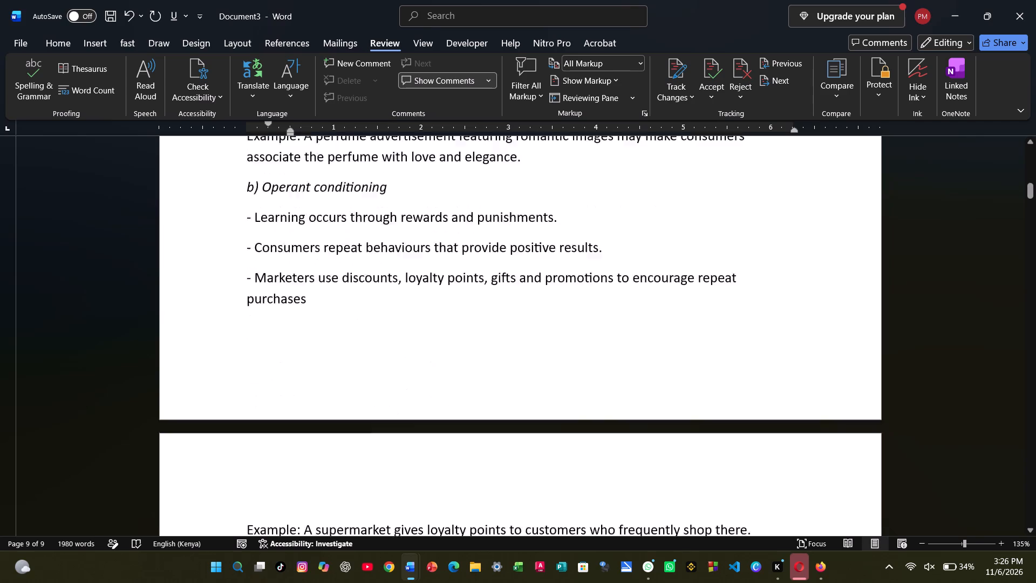
scroll(458, 279, down, 5)
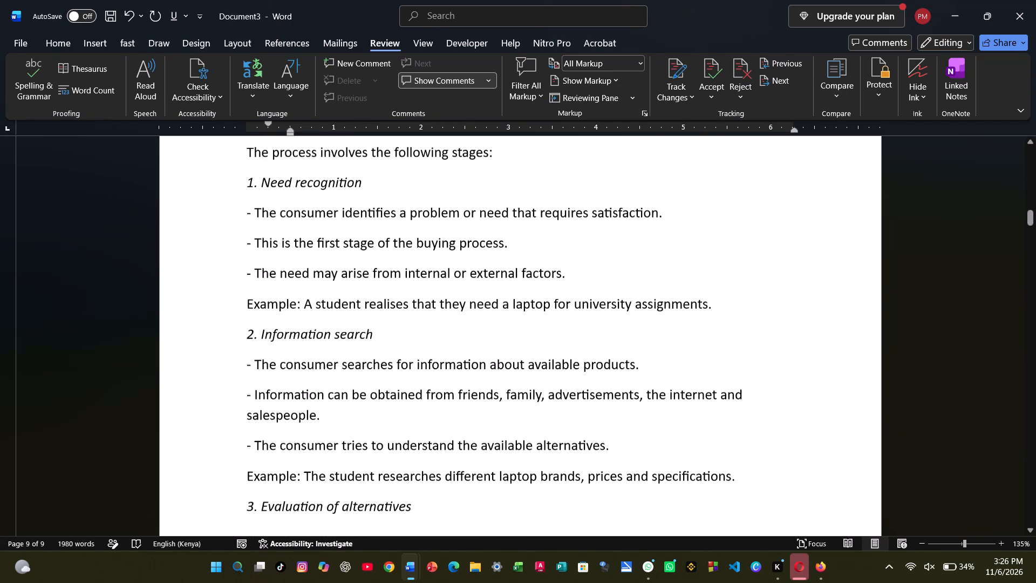
scroll(458, 279, down, 3)
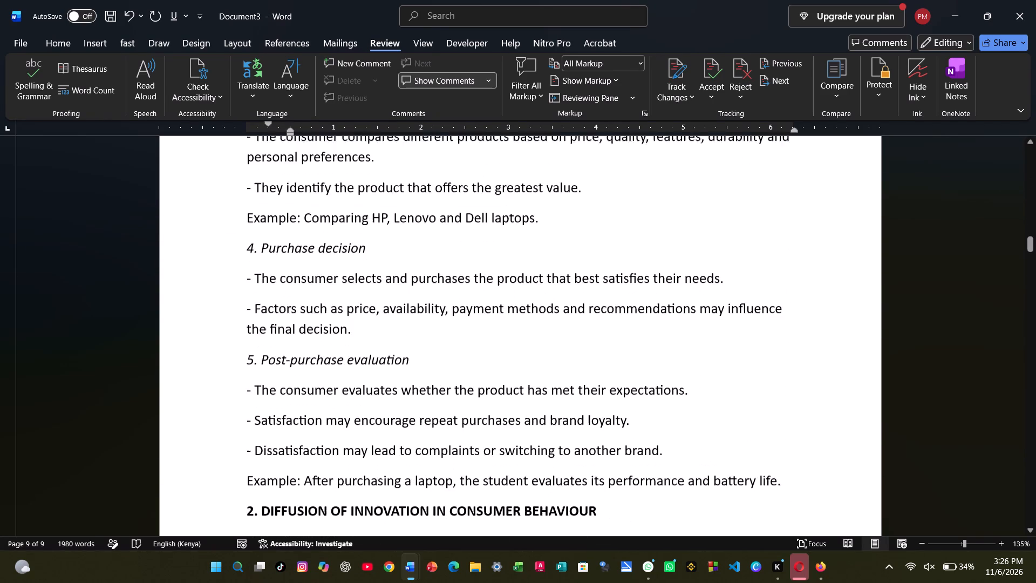
scroll(458, 279, down, 1)
scroll(458, 279, up, 1)
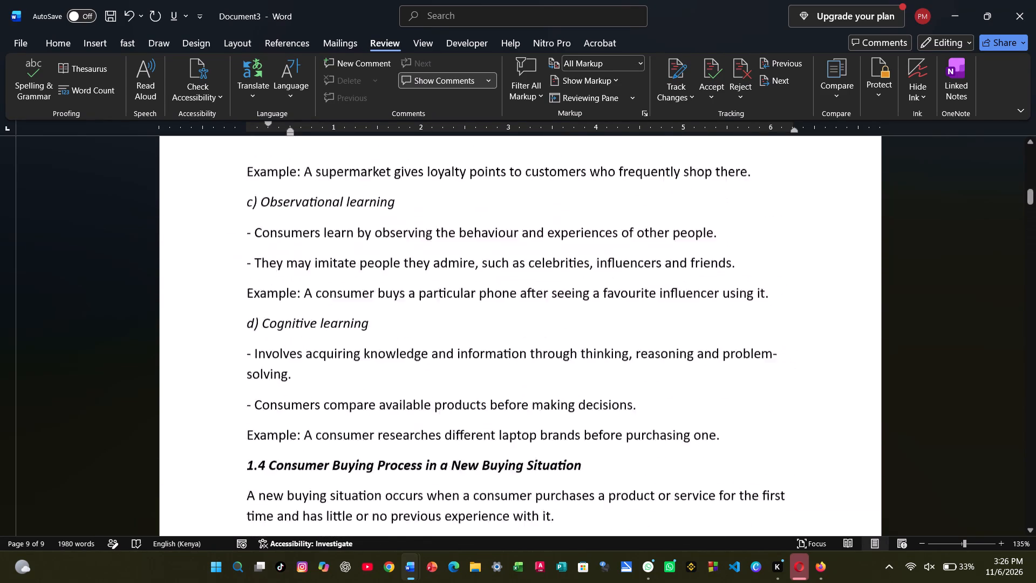
scroll(458, 279, up, 1)
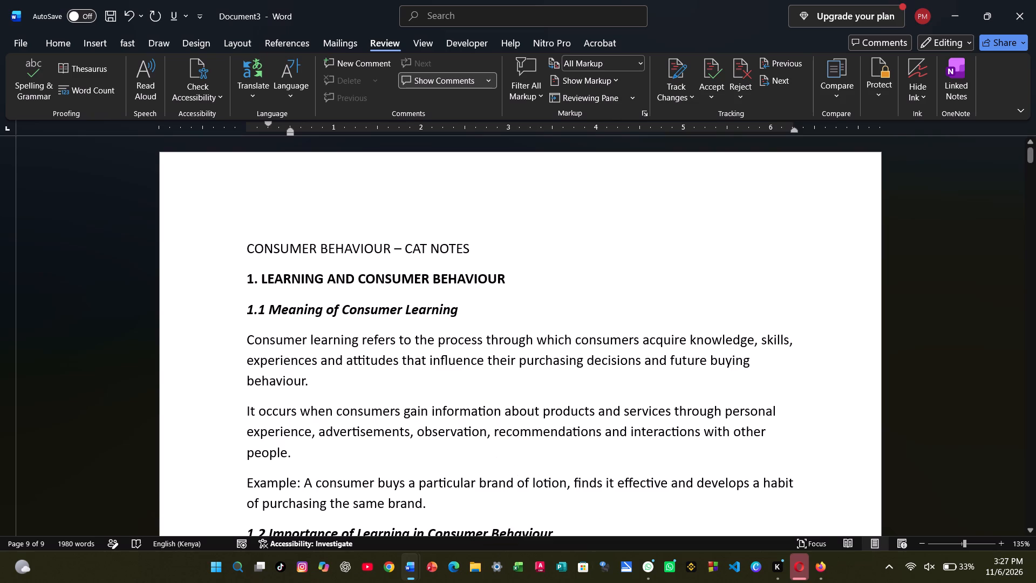
scroll(363, 380, down, 1)
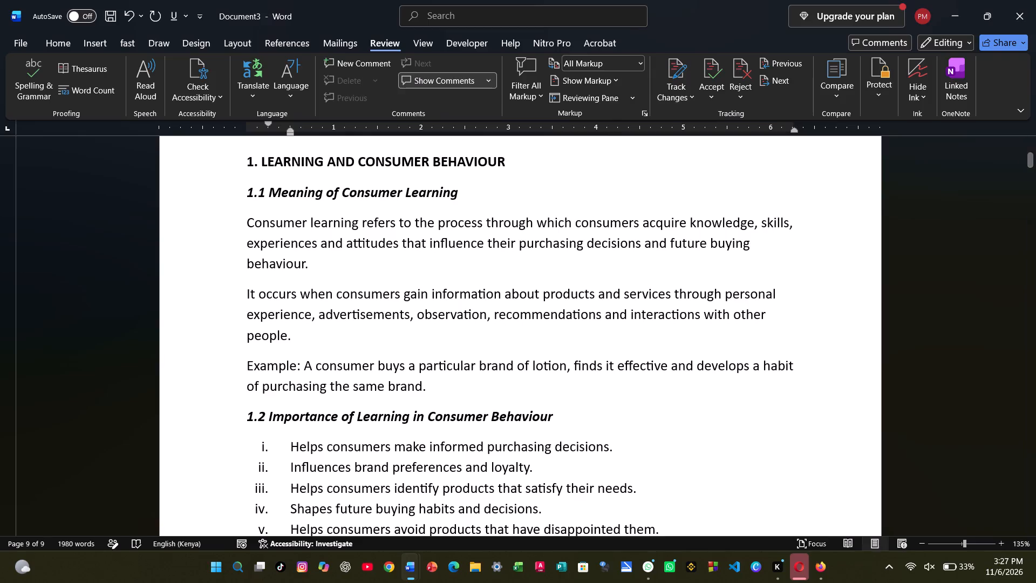
Save the document as "CONSUMER BEHAVIOUR" in the personal OneDrive Documents folder.
click(83, 14)
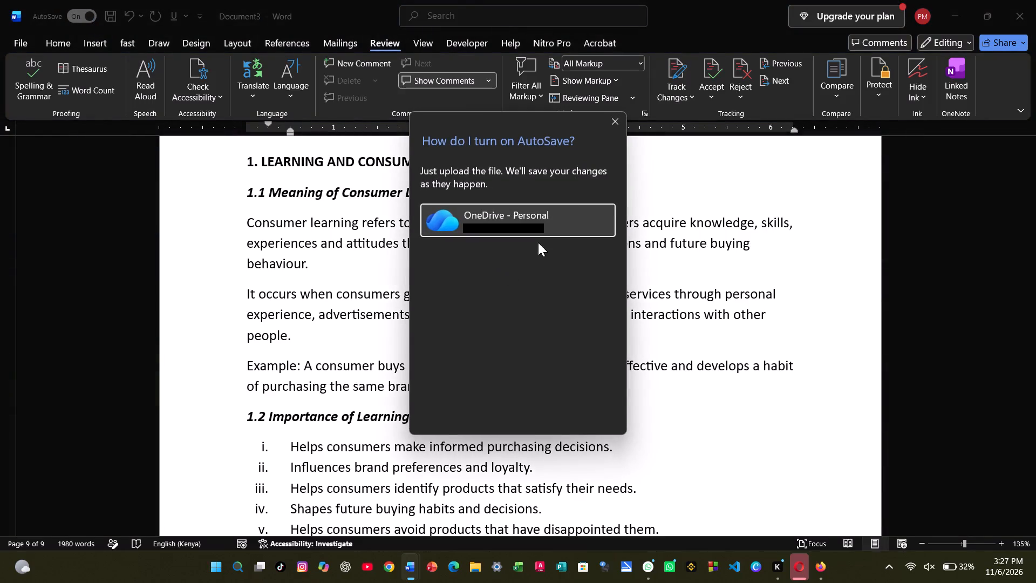
click(614, 126)
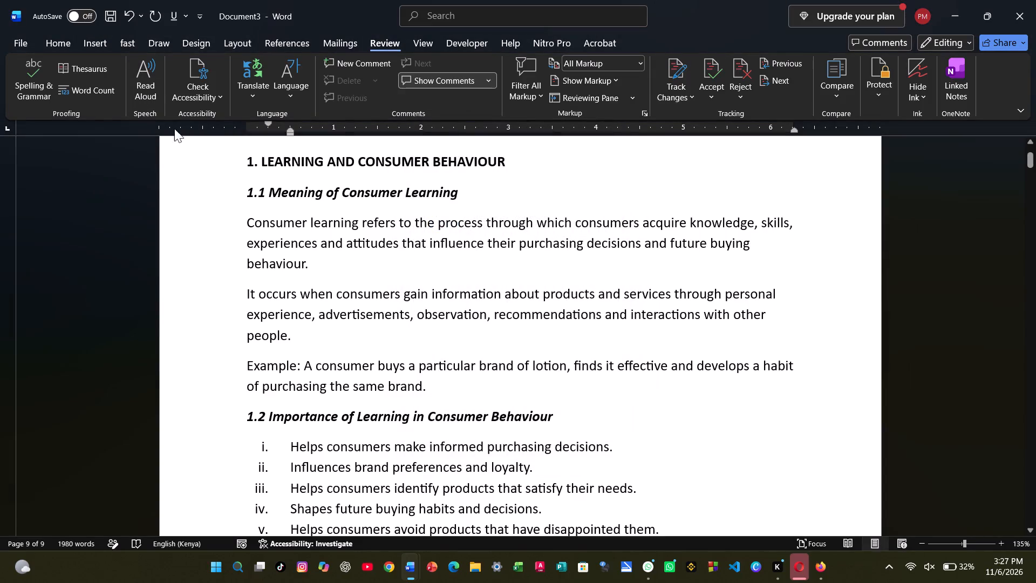
click(113, 16)
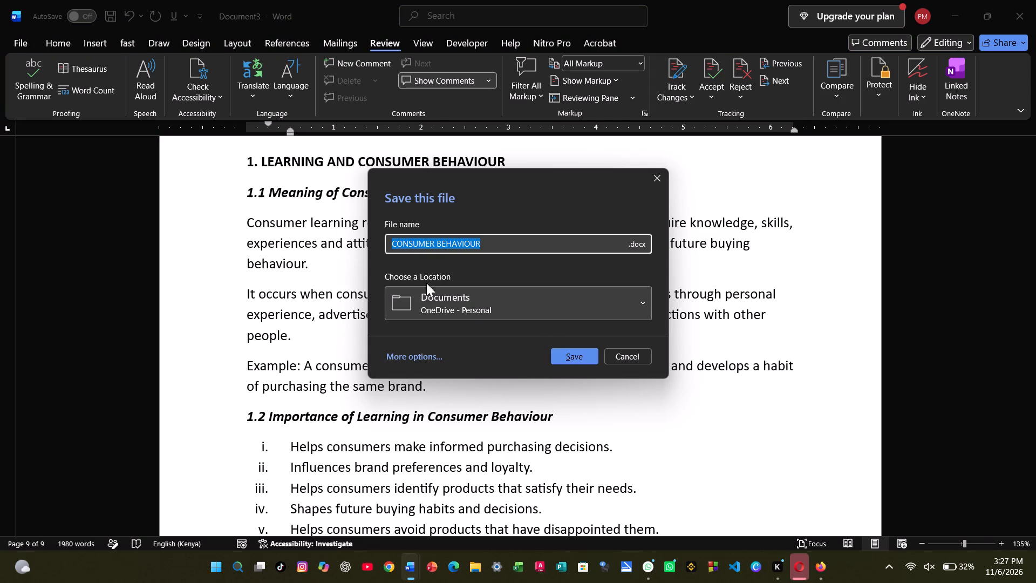
click(579, 357)
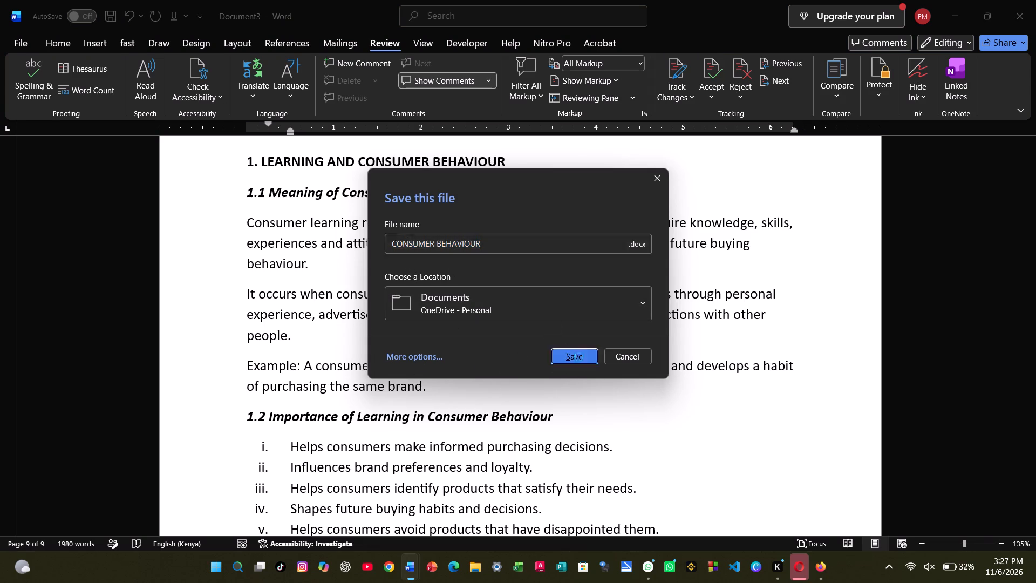
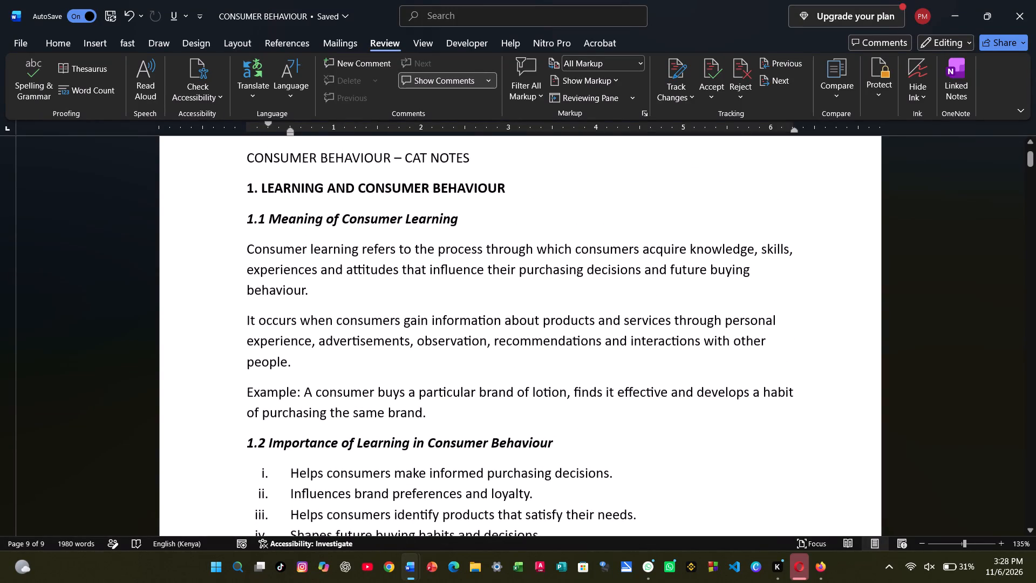
Delete "– CAT NOTES" from the document title so that it reads "CONSUMER BEHAVIOUR".
drag(241, 153, 454, 178)
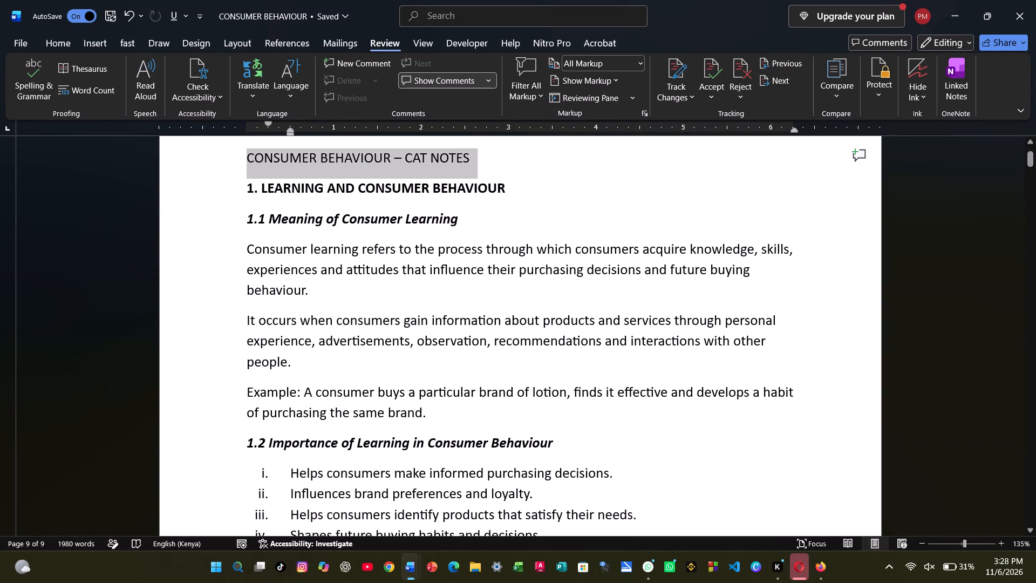
click(413, 160)
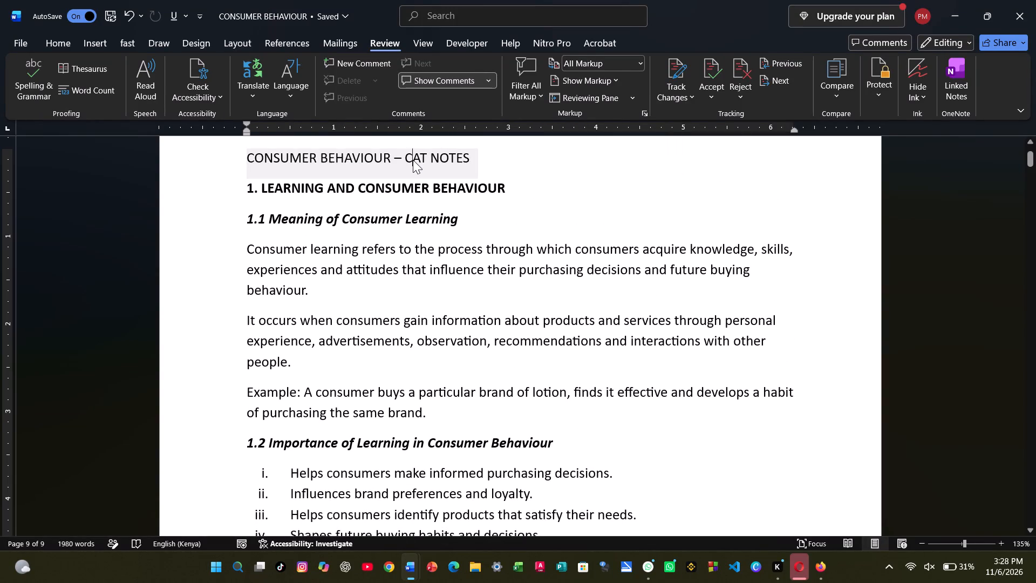
click(478, 150)
click(478, 150)
key(BackSpace)
key(BackSpace)
key(BackSpace)
key(BackSpace)
key(BackSpace)
key(BackSpace)
key(BackSpace)
key(BackSpace)
key(BackSpace)
key(BackSpace)
key(BackSpace)
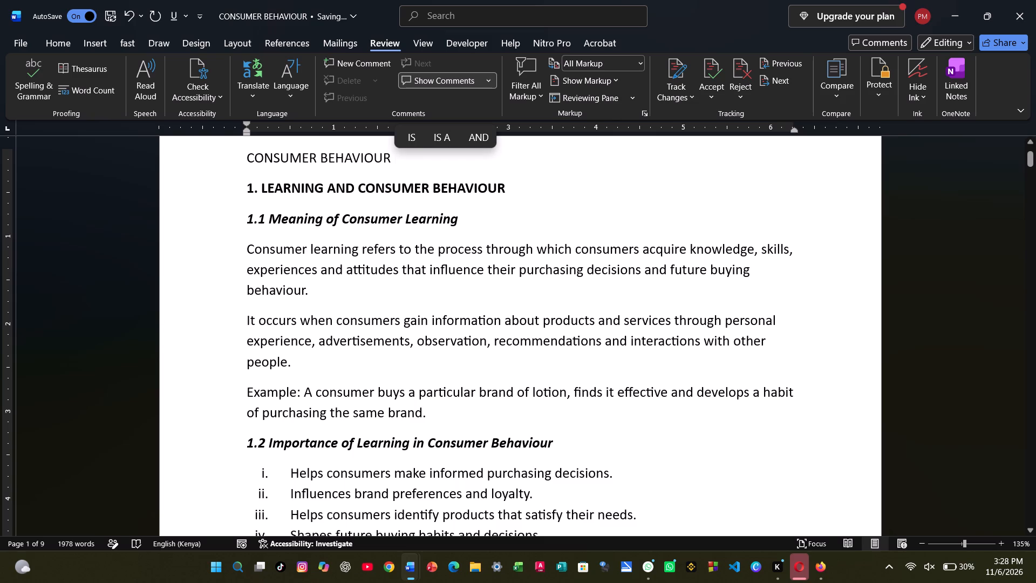
Make the document title "CONSUMER BEHAVIOUR" bold.
drag(247, 152, 400, 154)
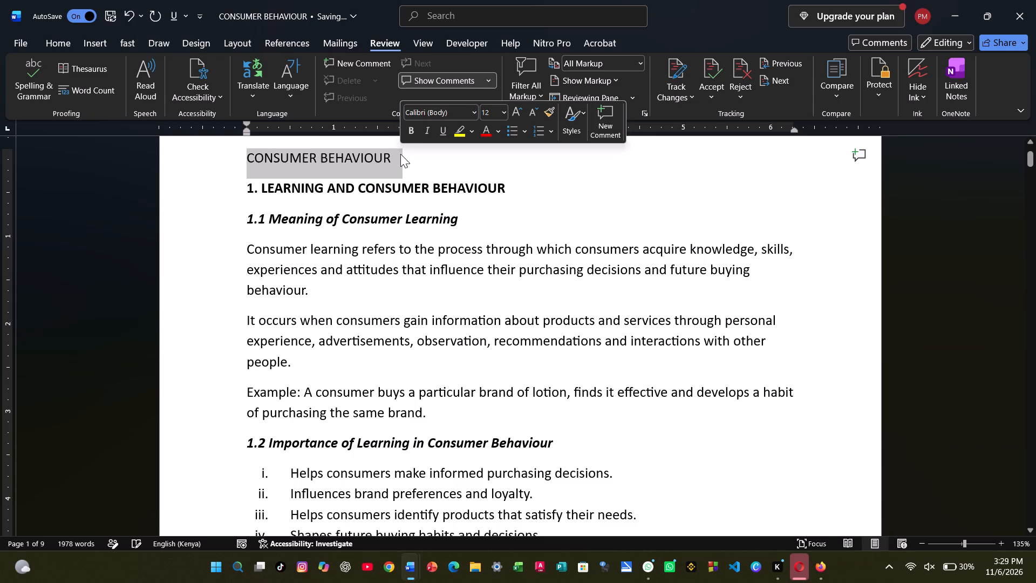
click(411, 134)
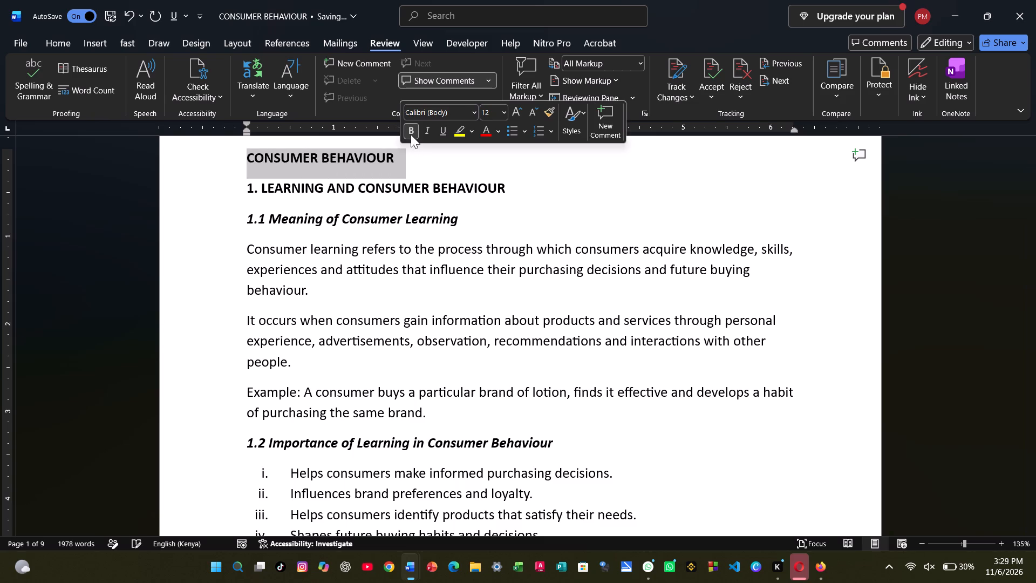
click(446, 172)
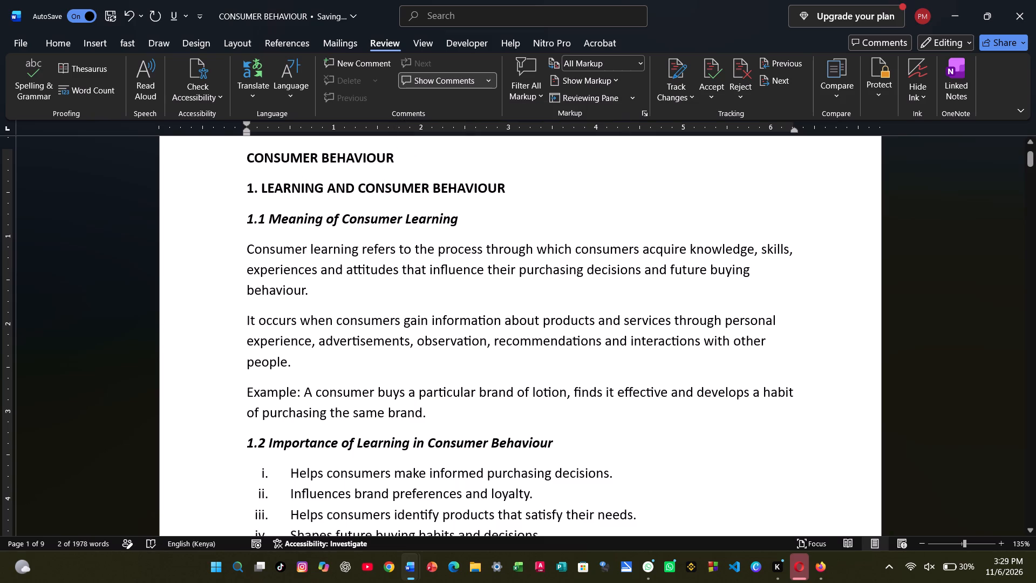
Set the font of the entire document to Times New Roman, size 12.
key(ctrl+a)
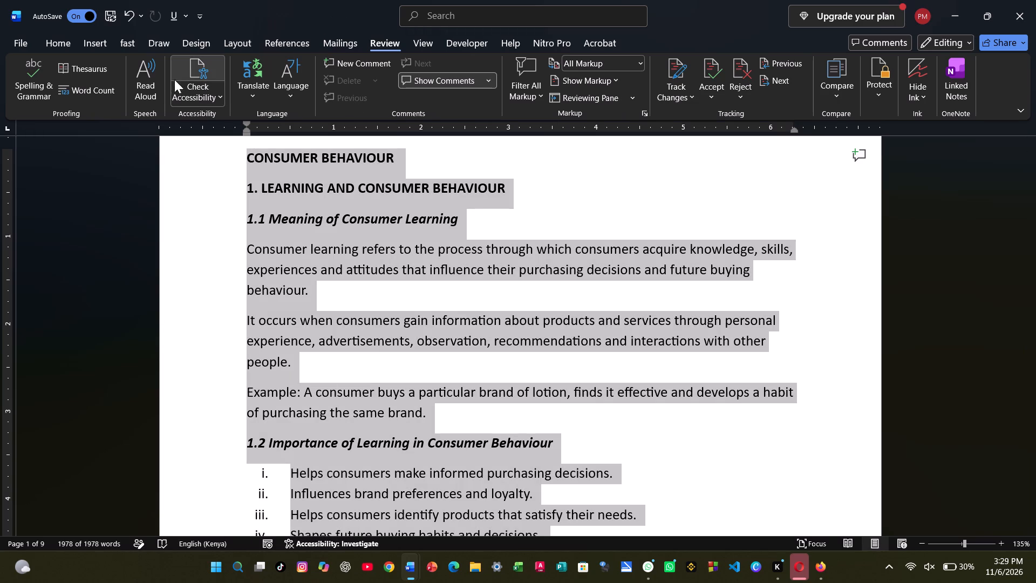
click(64, 39)
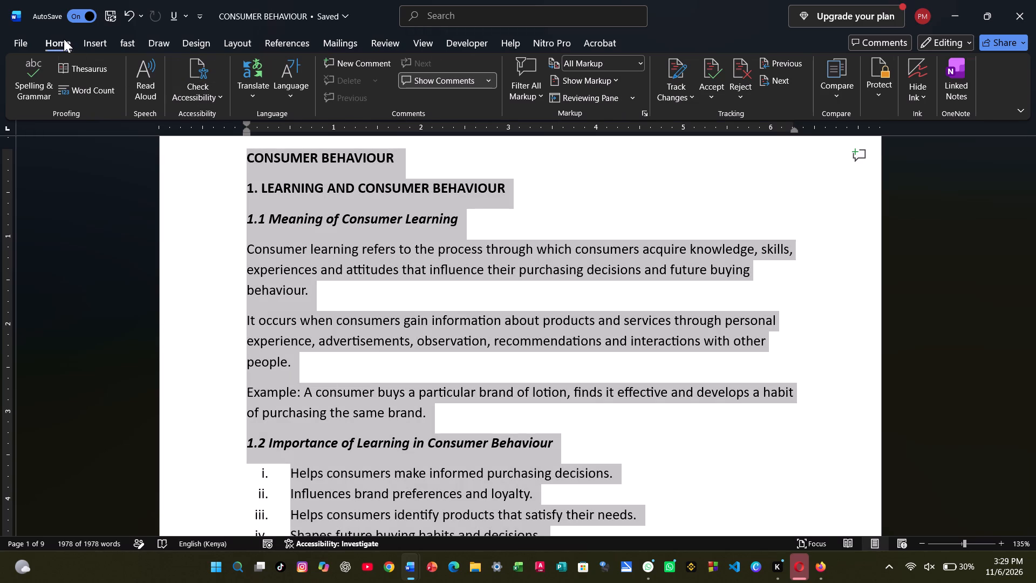
click(142, 74)
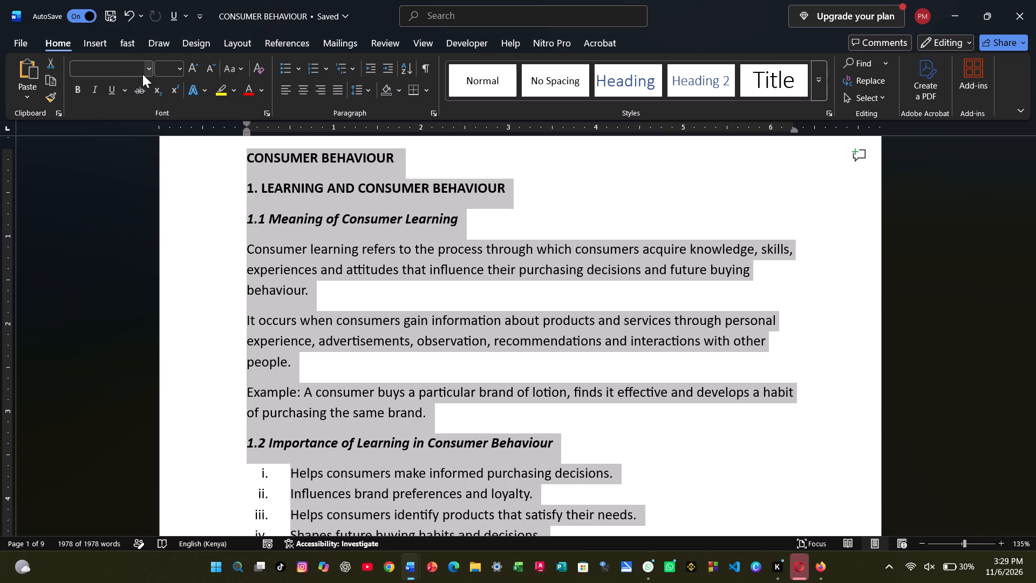
click(146, 72)
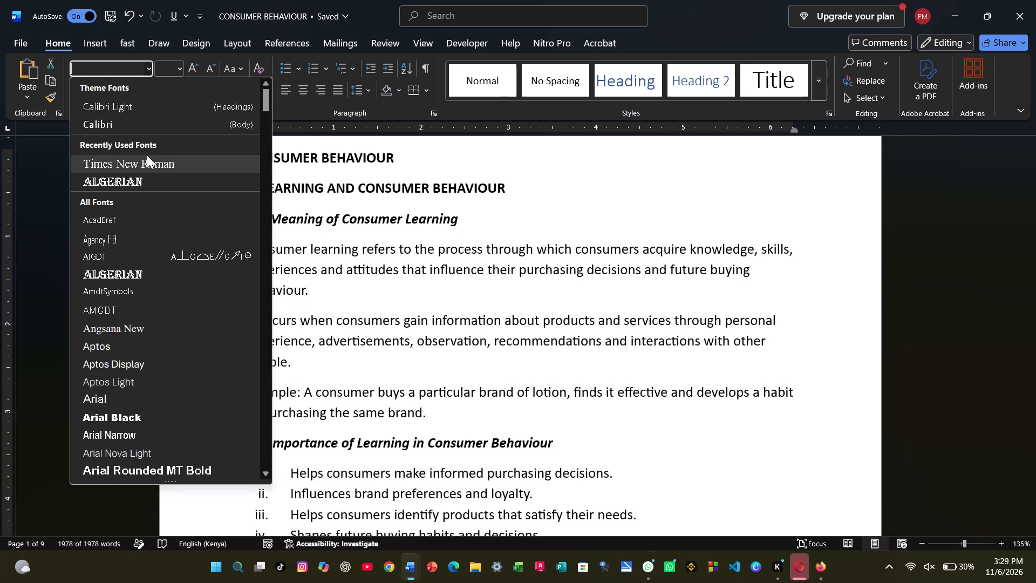
click(147, 155)
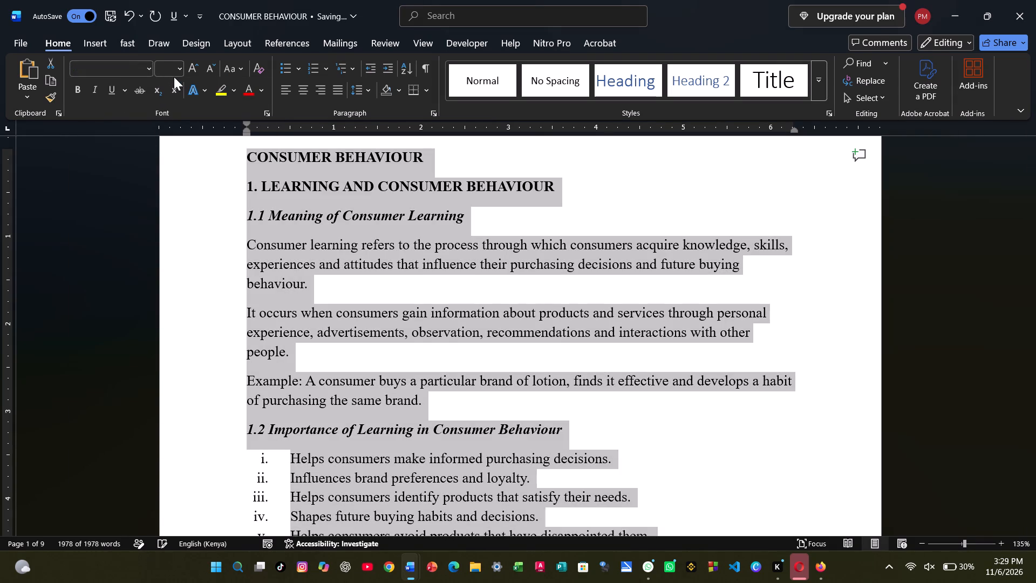
click(175, 73)
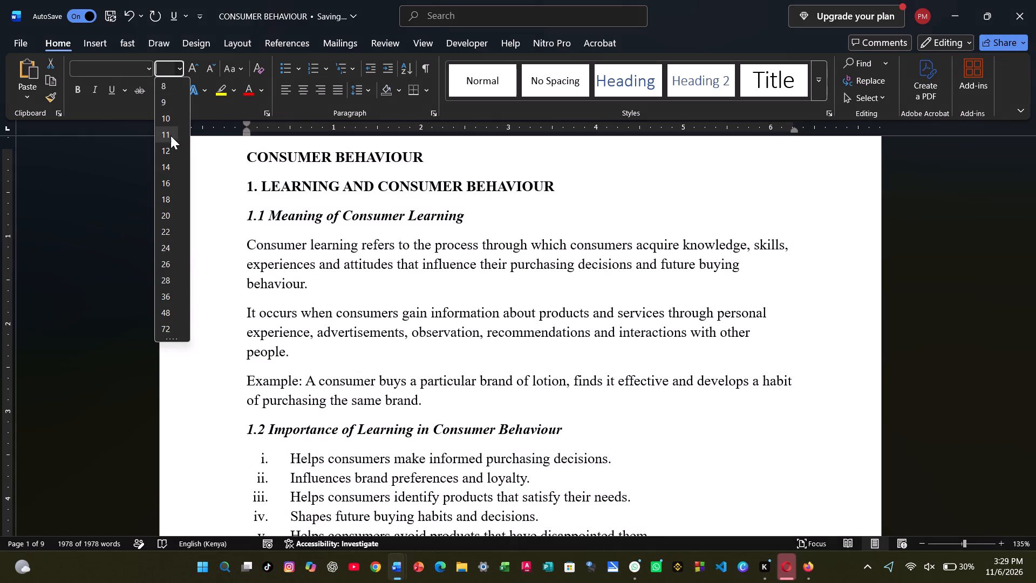
click(171, 146)
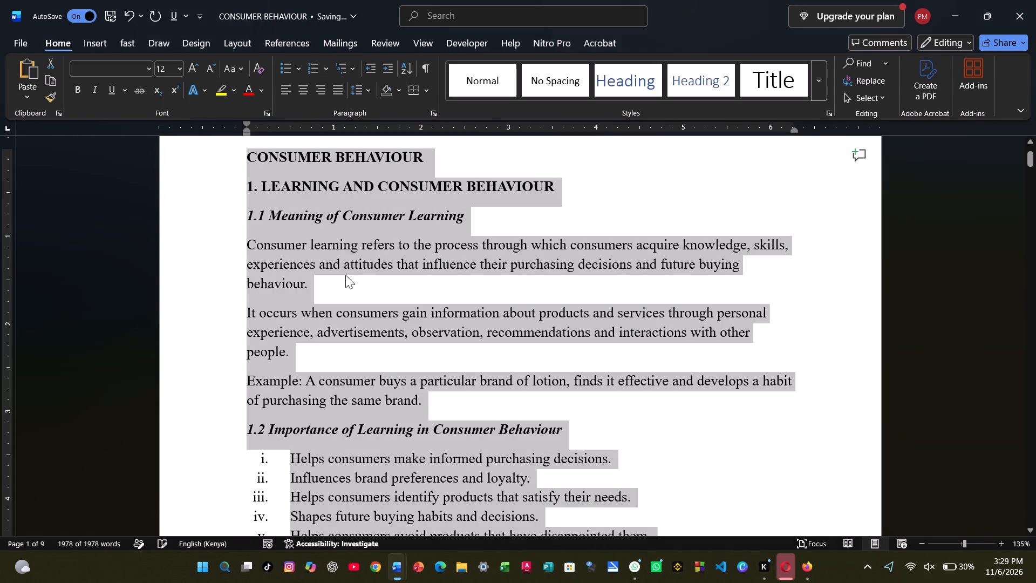
click(345, 275)
Review the formatting from the title through the types of learning to the "Evaluation of alternatives" stage in section 1.4.
scroll(385, 292, up, 1)
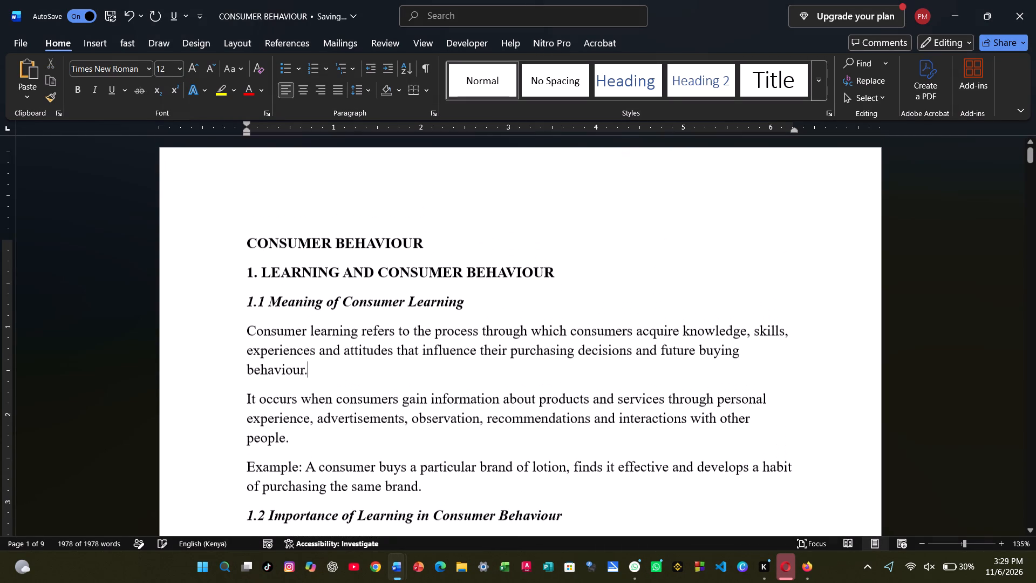
scroll(385, 292, down, 2)
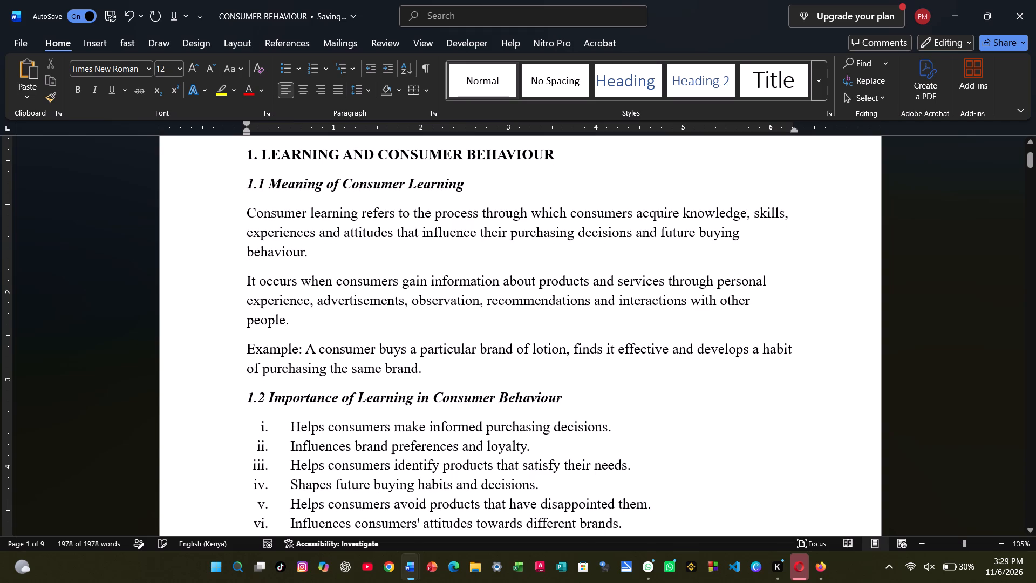
scroll(385, 292, down, 2)
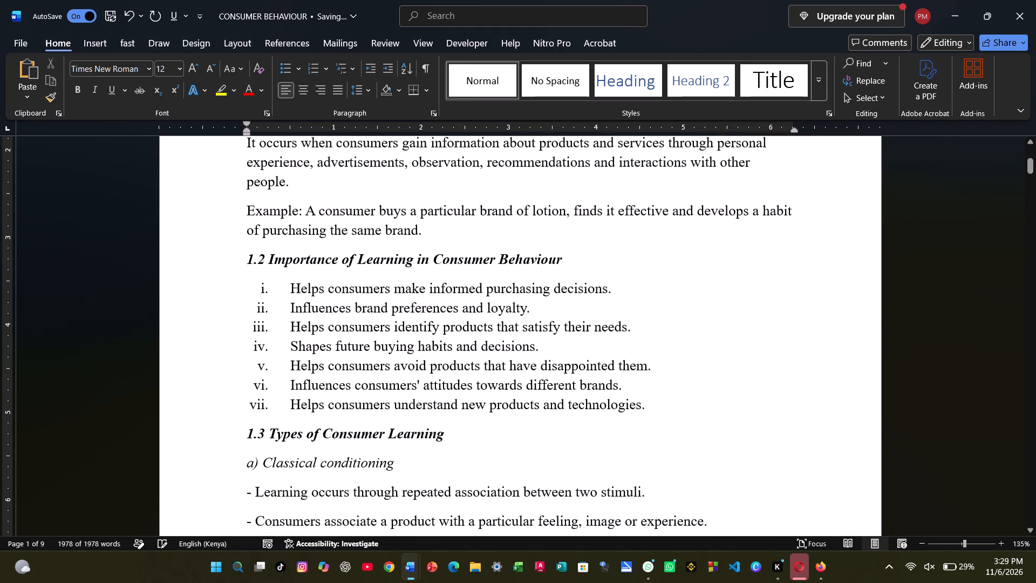
scroll(385, 292, down, 2)
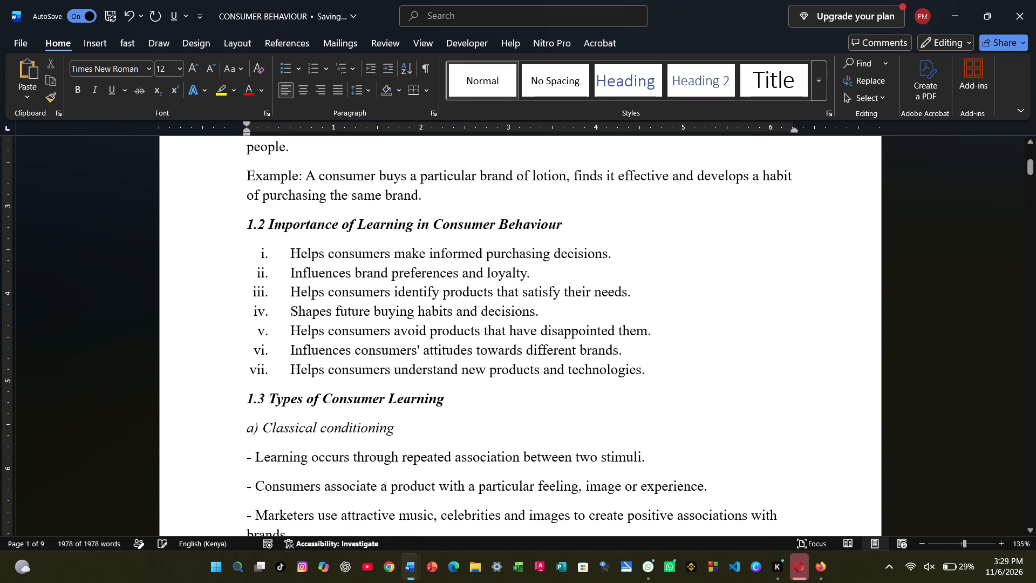
scroll(385, 292, down, 1)
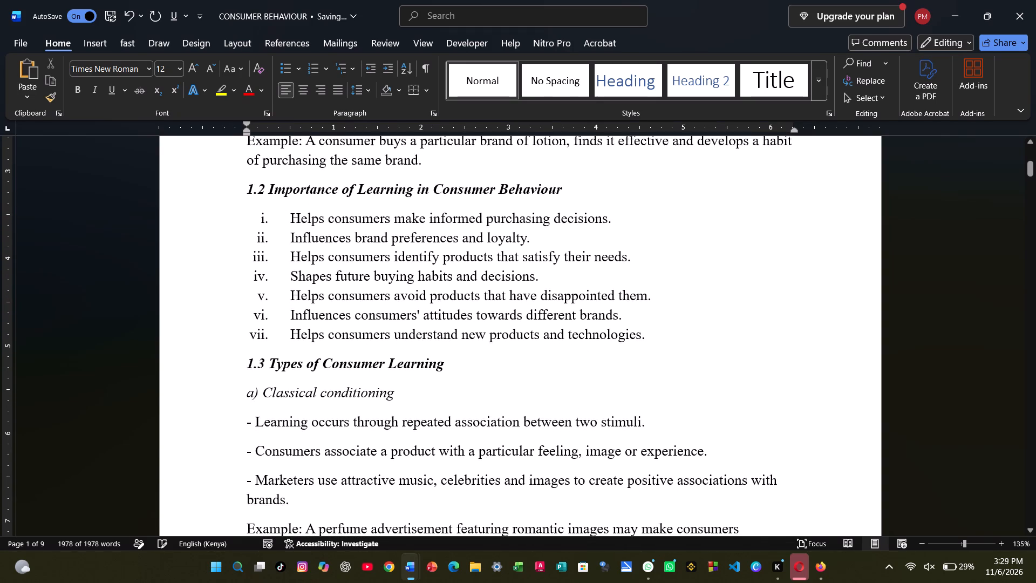
scroll(385, 292, down, 2)
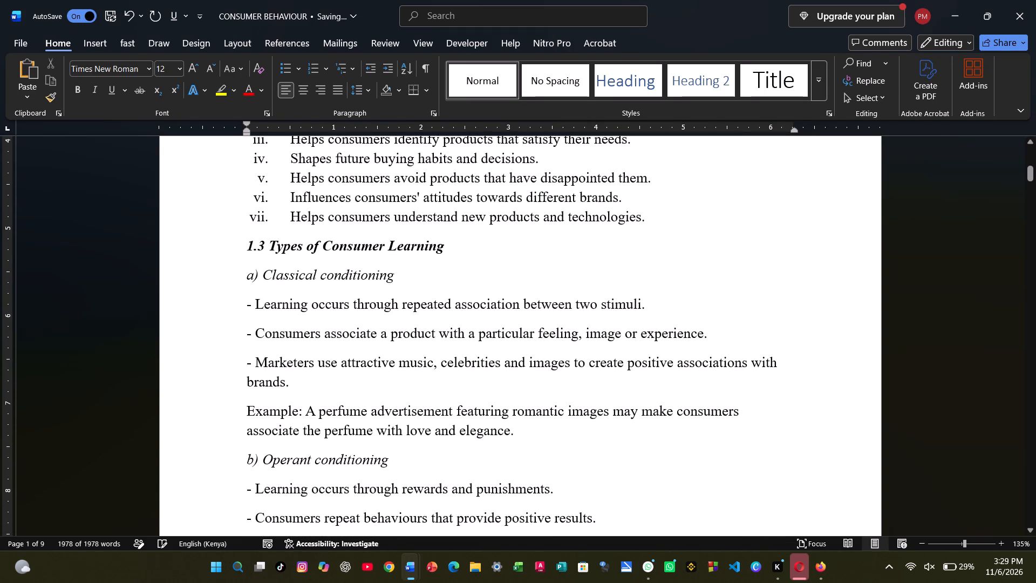
scroll(385, 292, down, 1)
scroll(385, 292, up, 1)
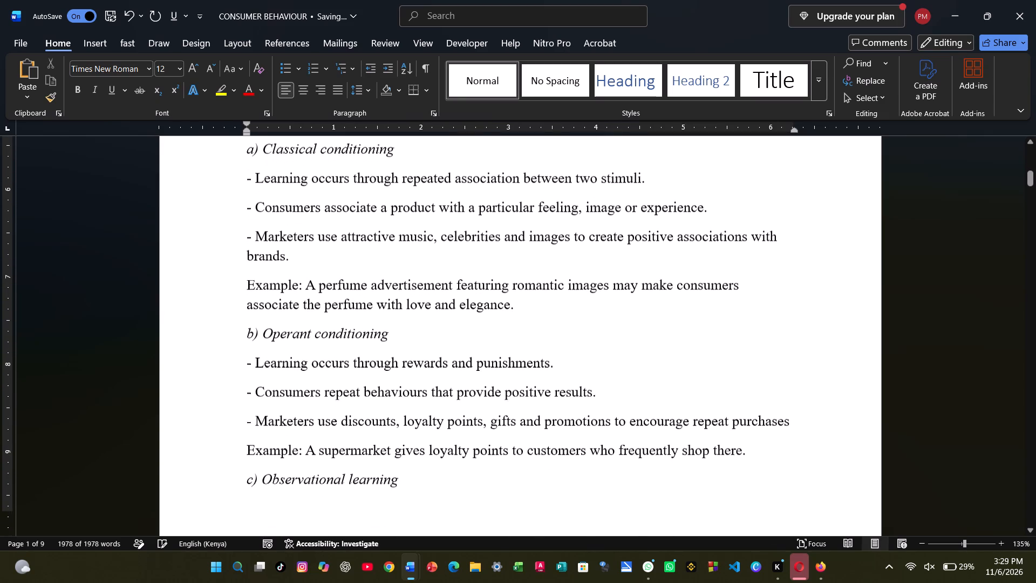
scroll(385, 292, up, 1)
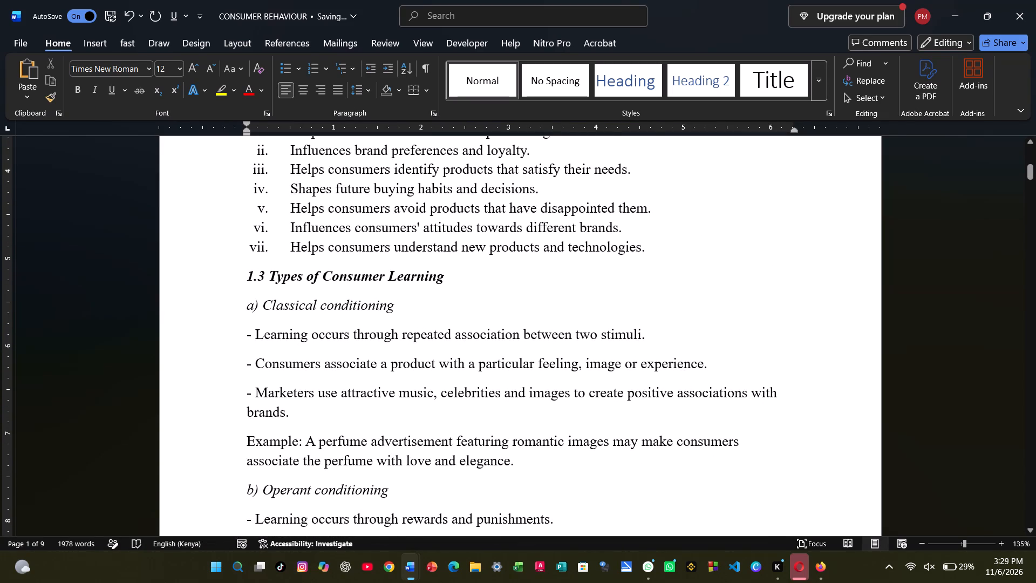
scroll(385, 292, down, 1)
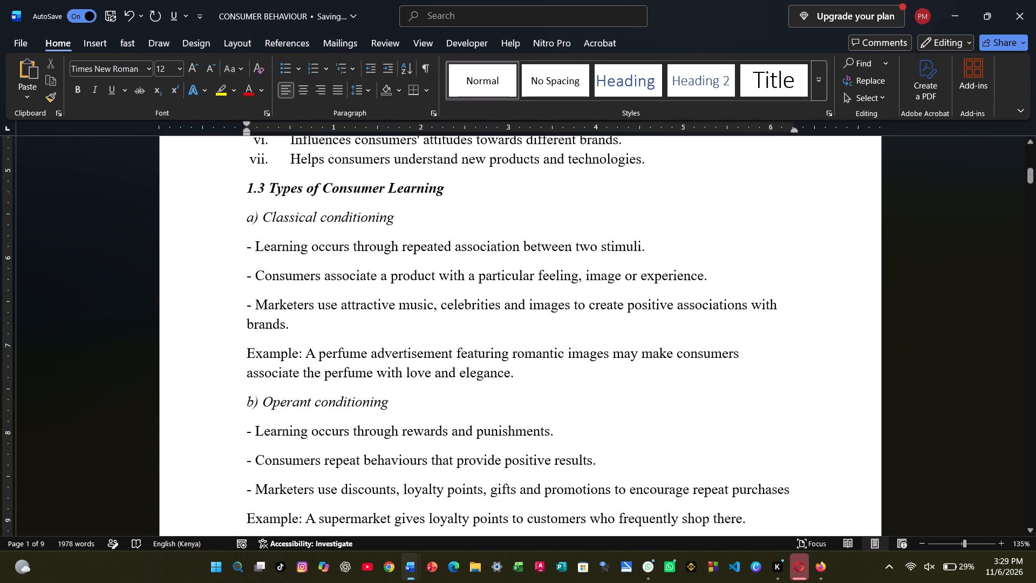
scroll(385, 292, down, 2)
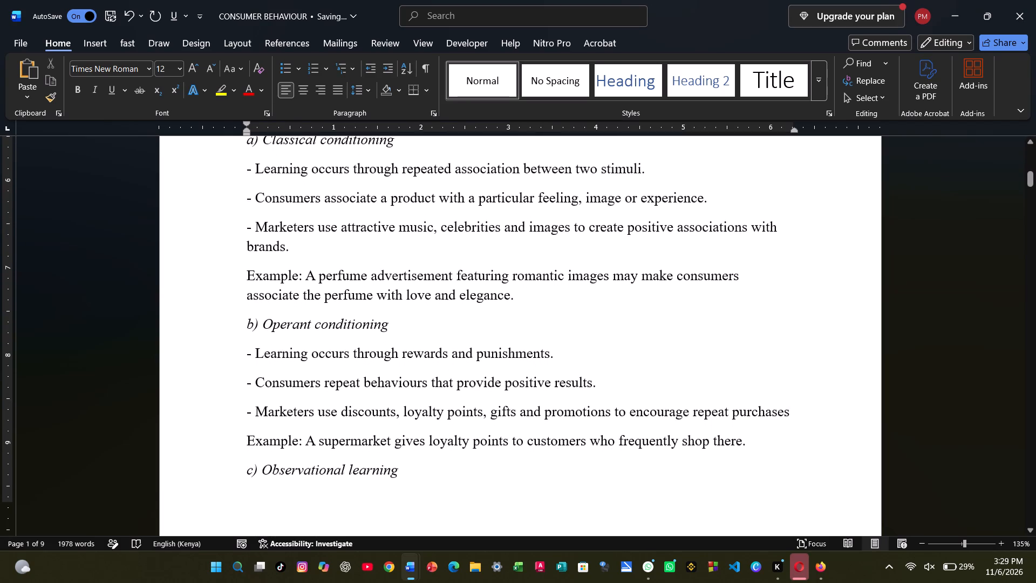
scroll(385, 292, down, 3)
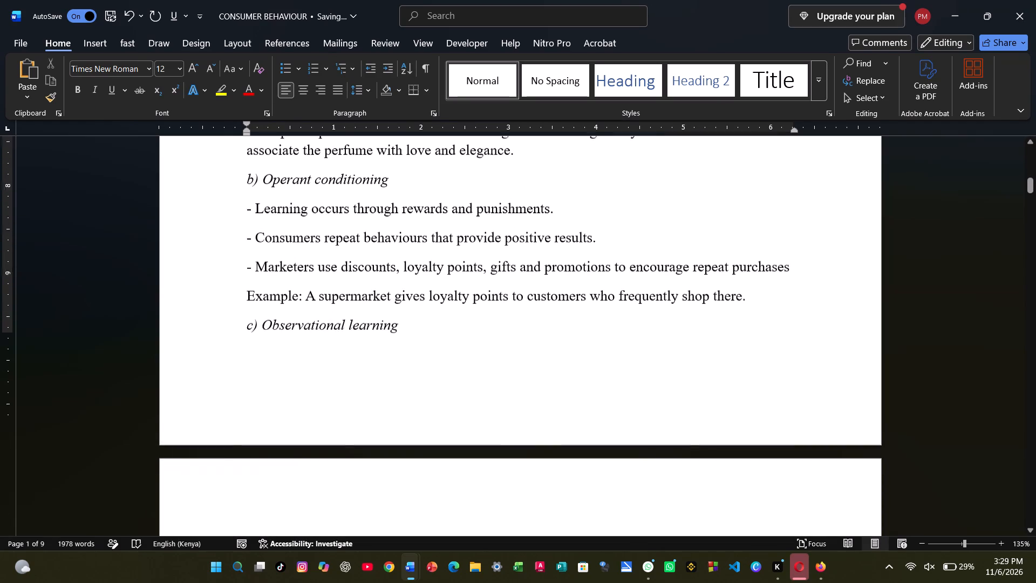
scroll(385, 292, down, 3)
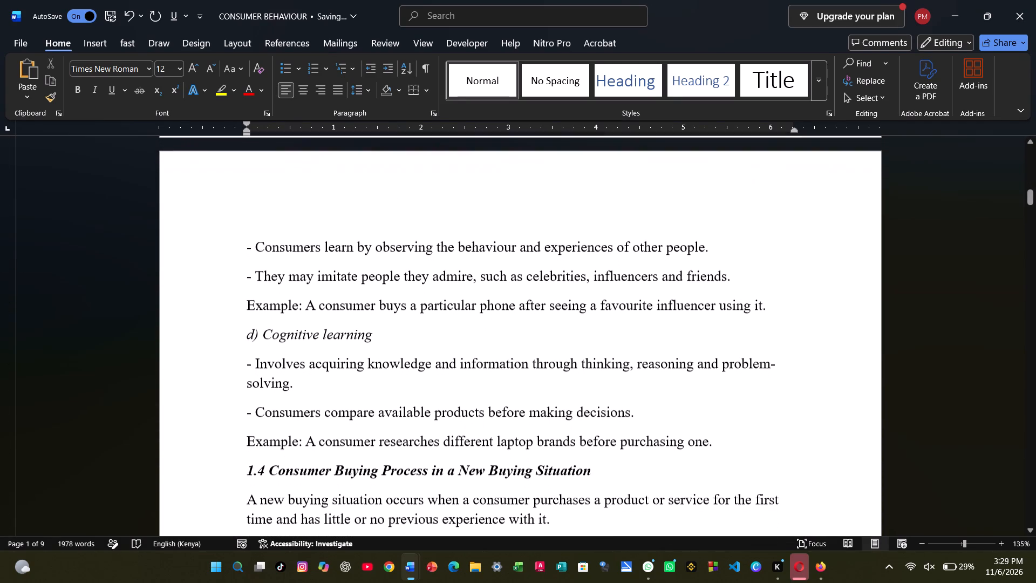
scroll(385, 292, down, 3)
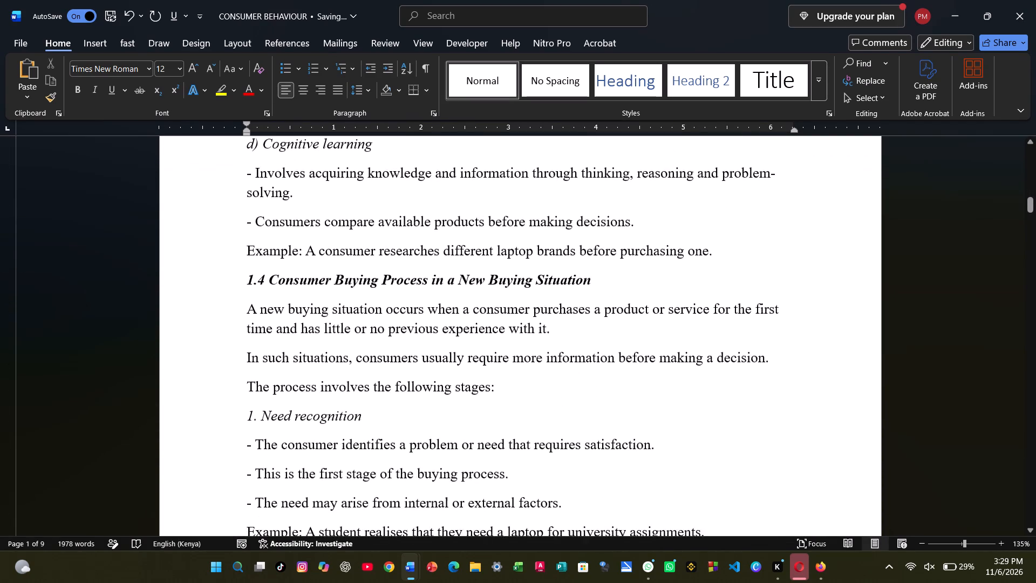
scroll(385, 292, down, 3)
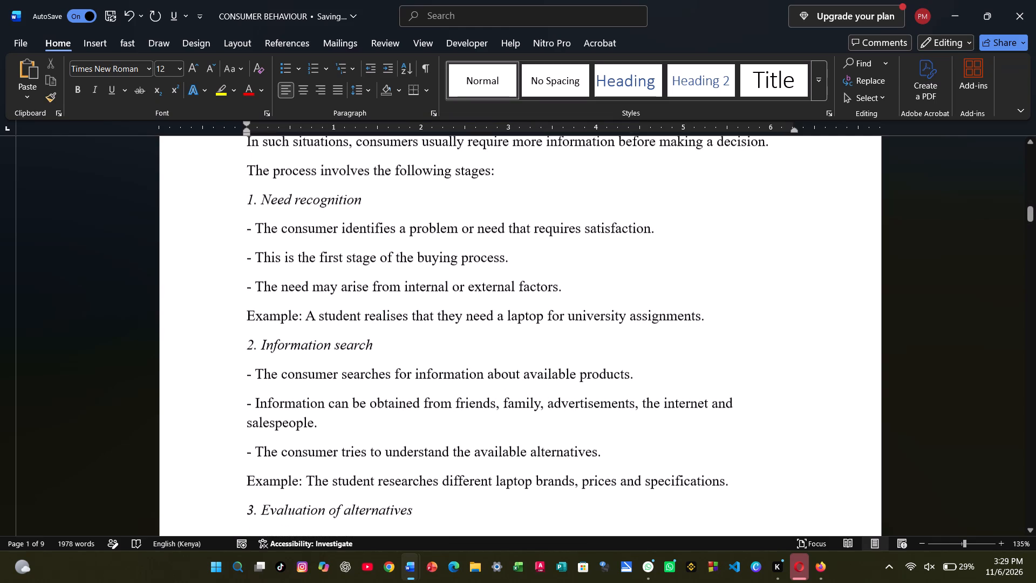
scroll(385, 292, down, 3)
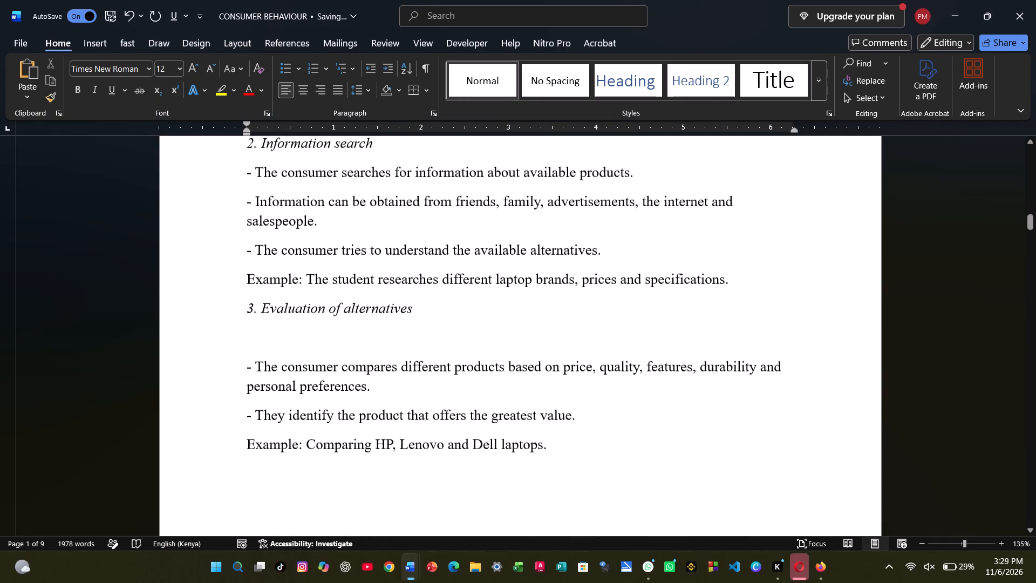
Delete the blank paragraph below the "3. Evaluation of alternatives" subheading.
scroll(385, 292, down, 1)
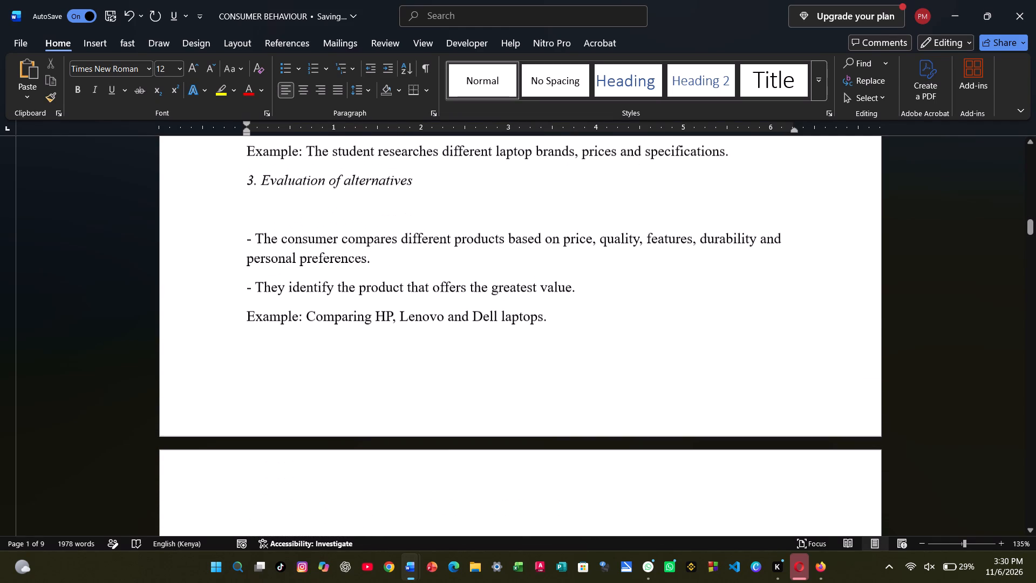
click(278, 229)
key(BackSpace)
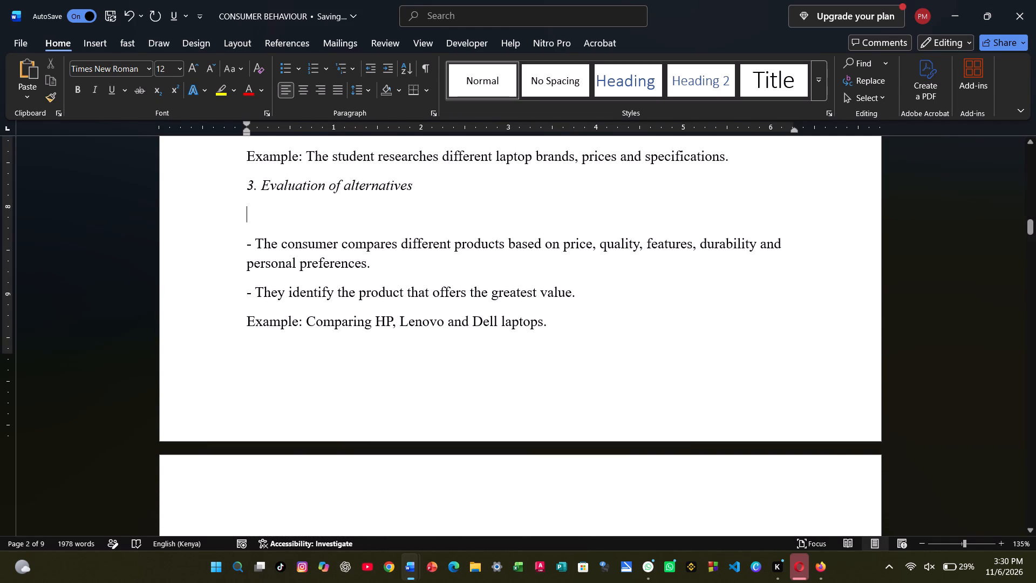
Review the formatting from the "3. Evaluation of alternatives" stage in section 1.4 through the numbered points of section 2.6.
scroll(316, 232, up, 2)
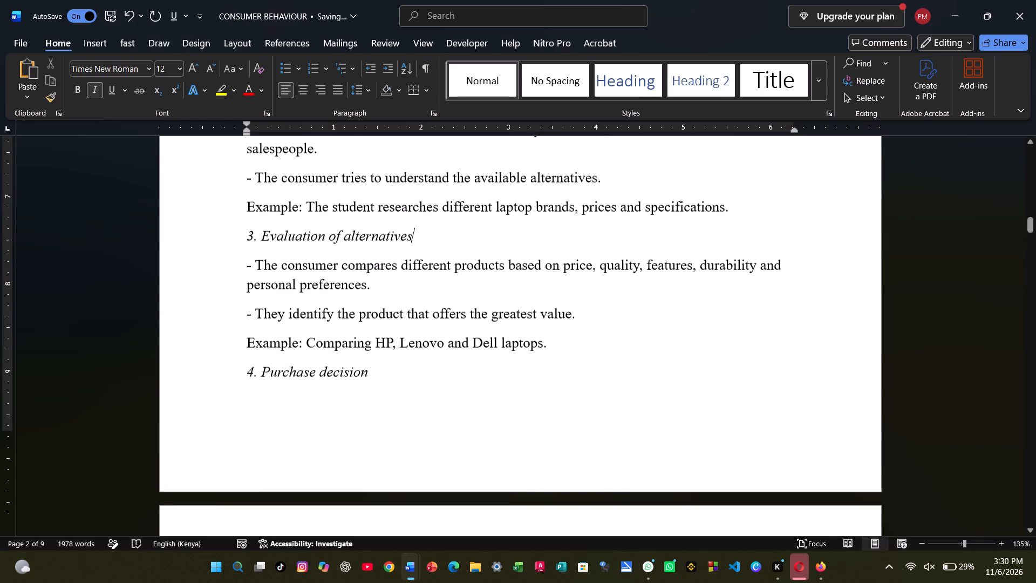
scroll(316, 232, up, 1)
scroll(316, 232, down, 2)
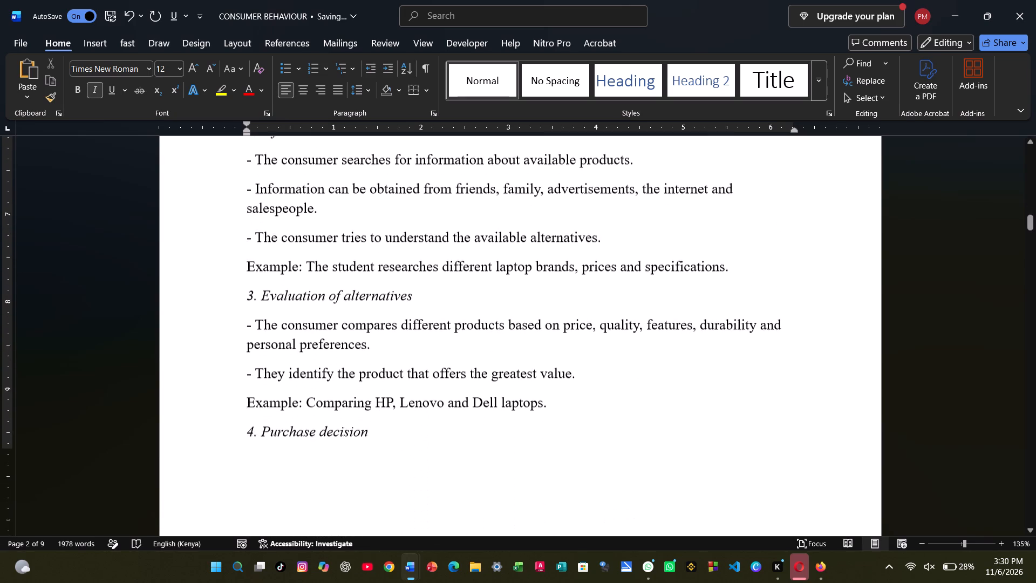
scroll(316, 232, down, 4)
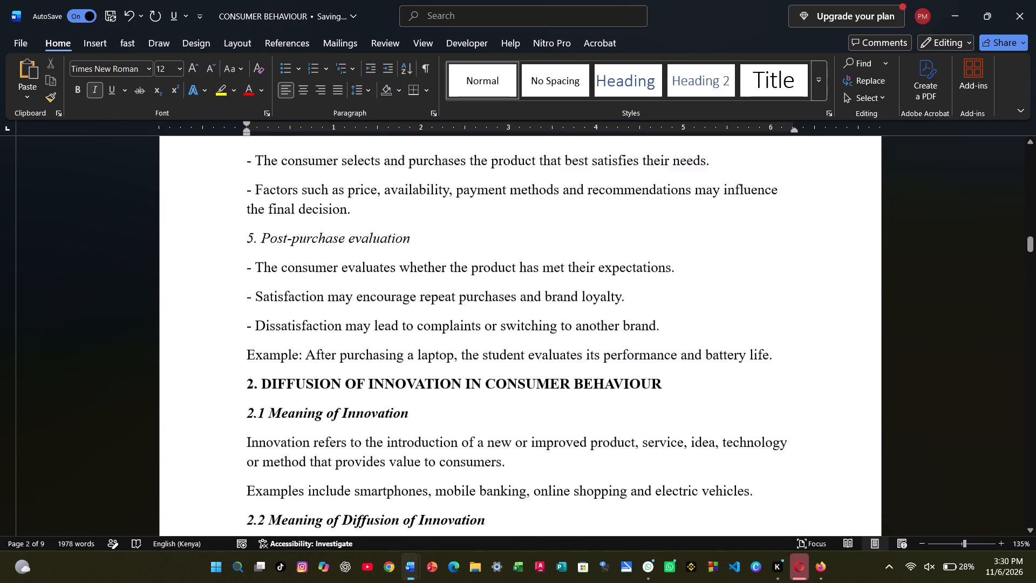
scroll(316, 232, down, 3)
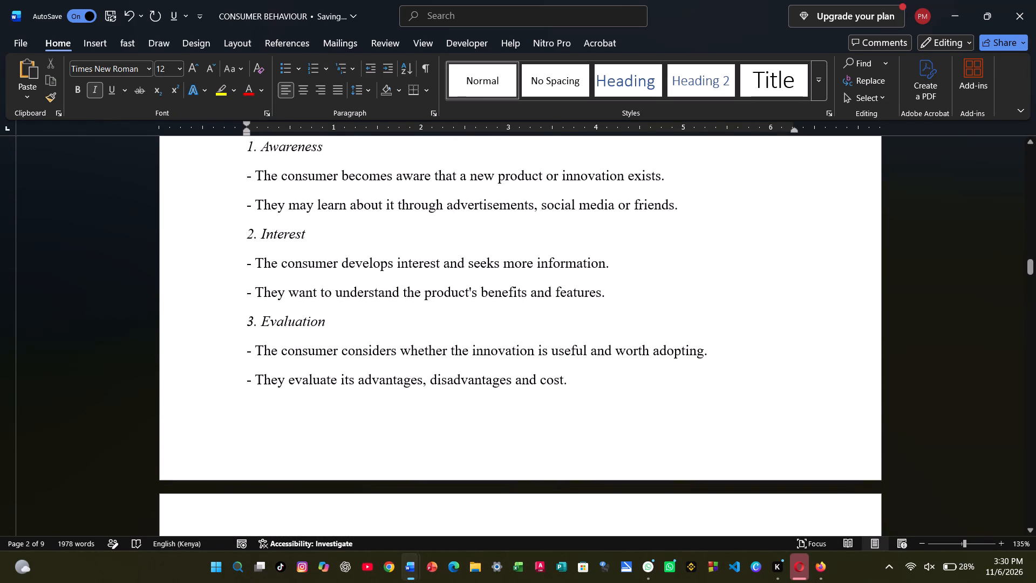
scroll(316, 232, down, 1)
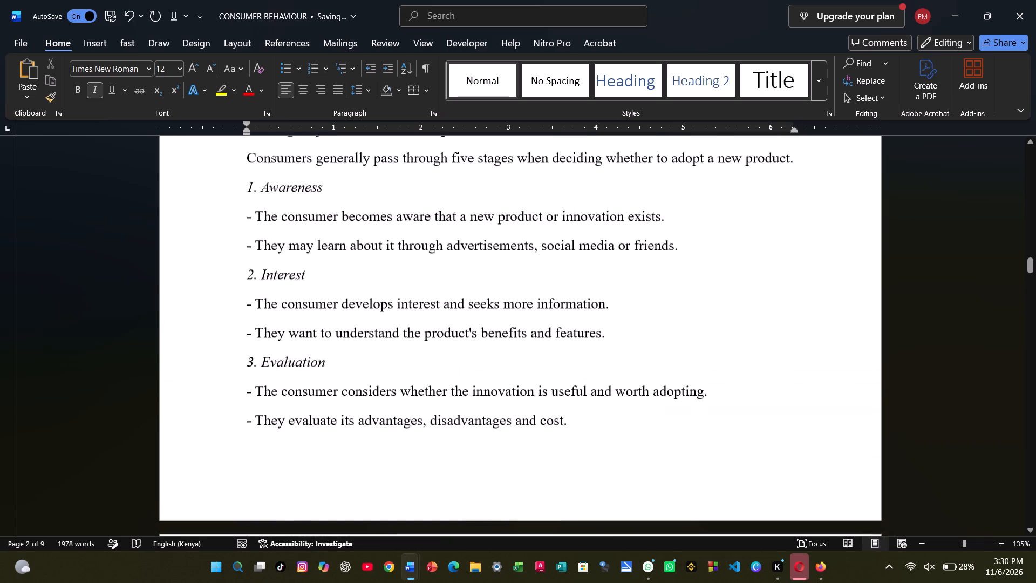
scroll(316, 232, up, 1)
scroll(316, 232, down, 1)
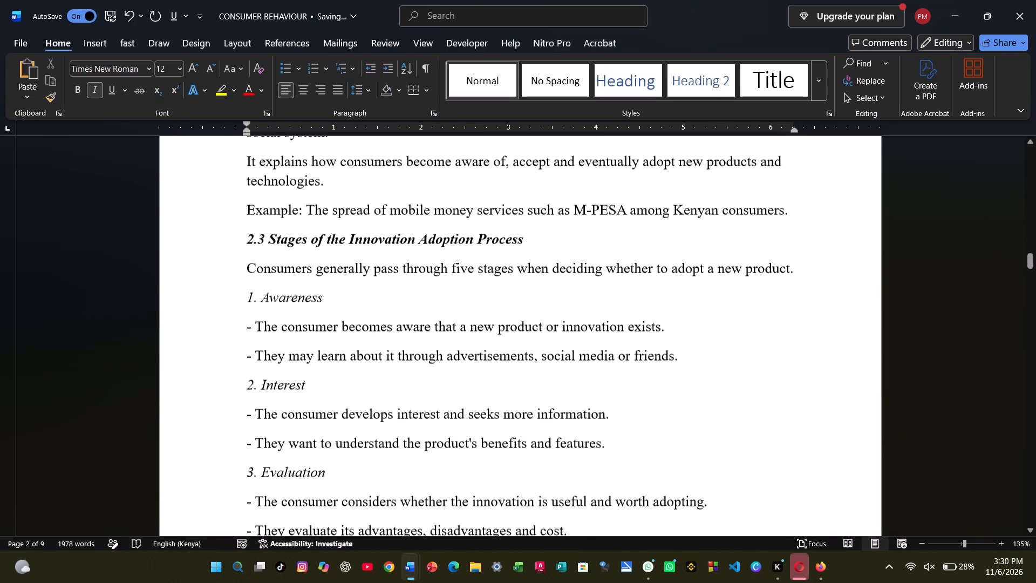
scroll(316, 232, down, 4)
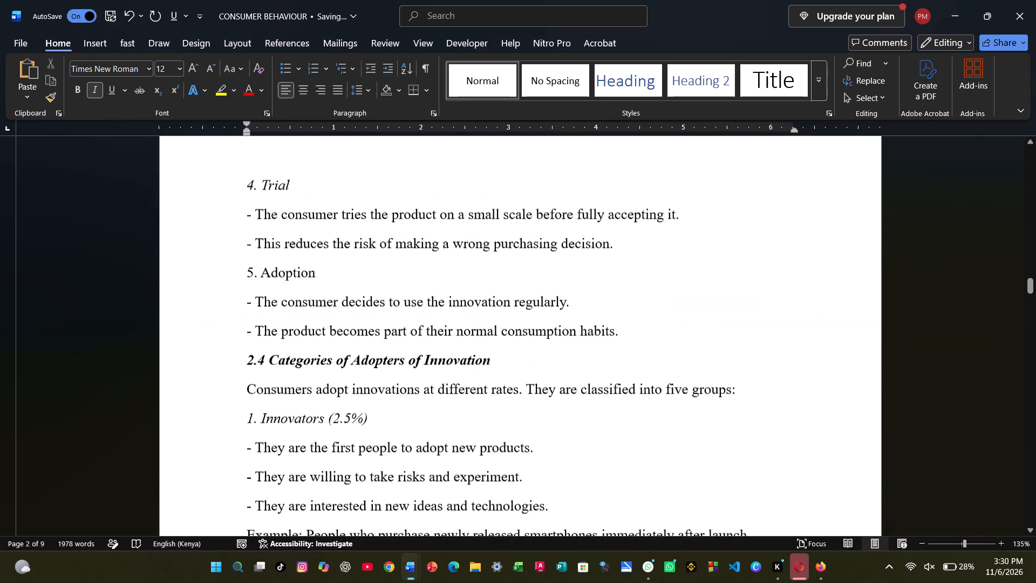
scroll(316, 232, down, 4)
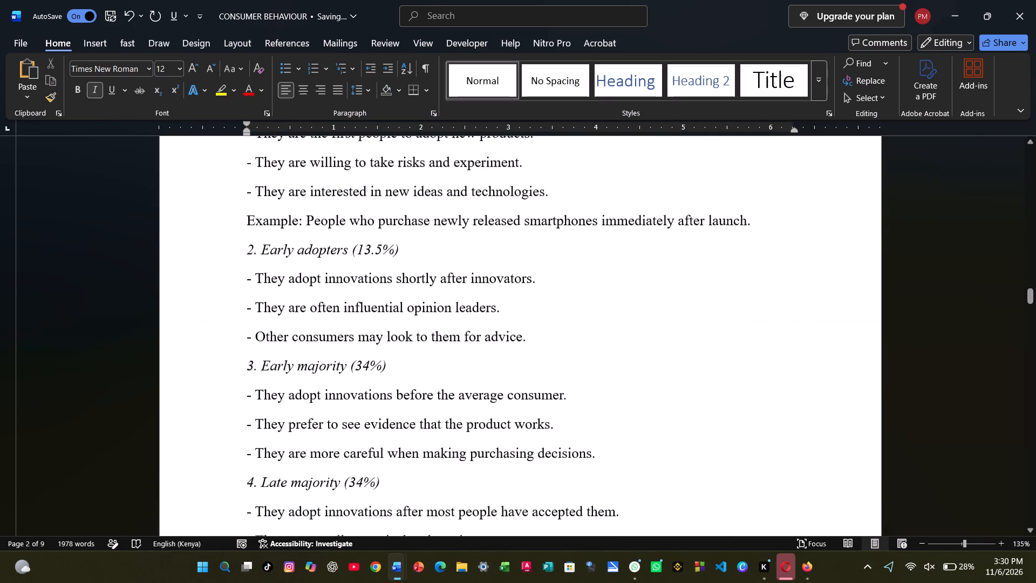
scroll(316, 232, down, 3)
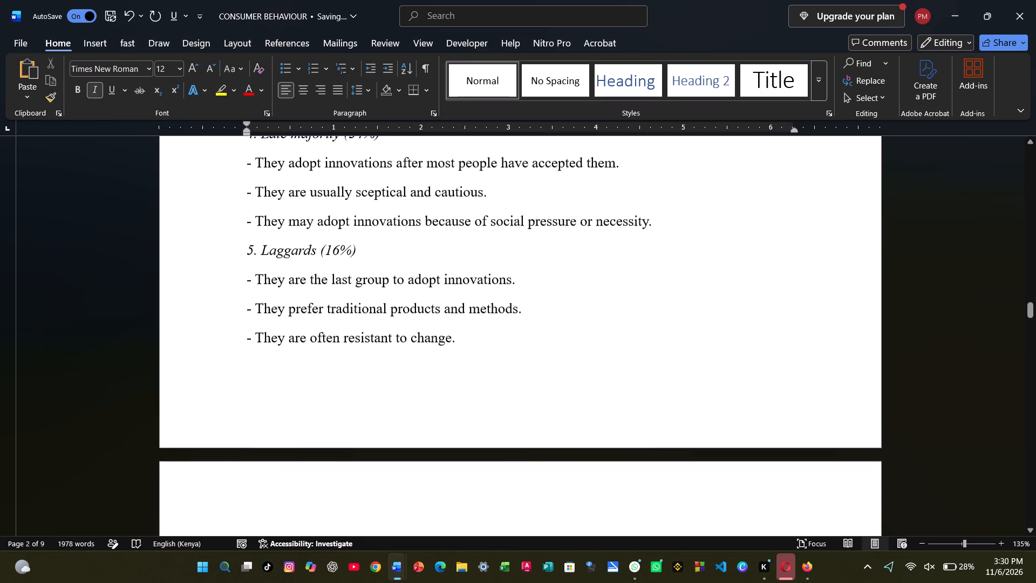
scroll(316, 232, down, 3)
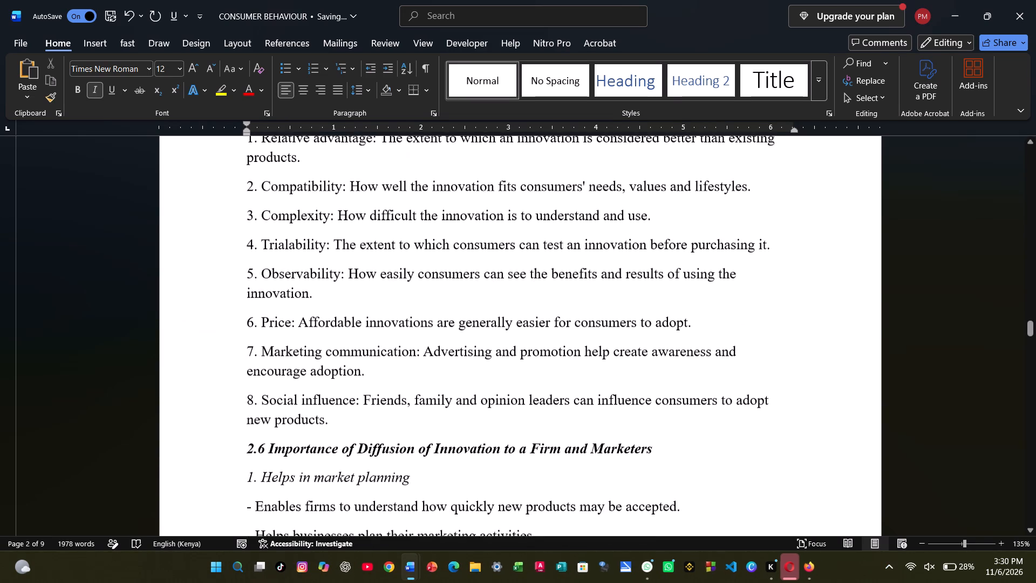
scroll(315, 231, down, 3)
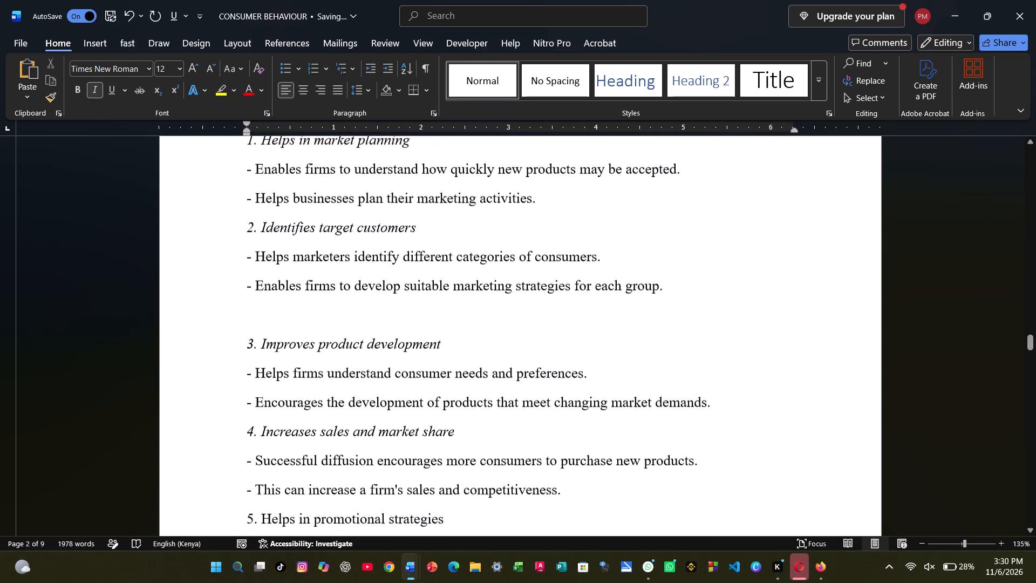
Delete the blank paragraph above the "3. Improves product development" subheading in section 2.6.
scroll(315, 231, down, 1)
click(277, 304)
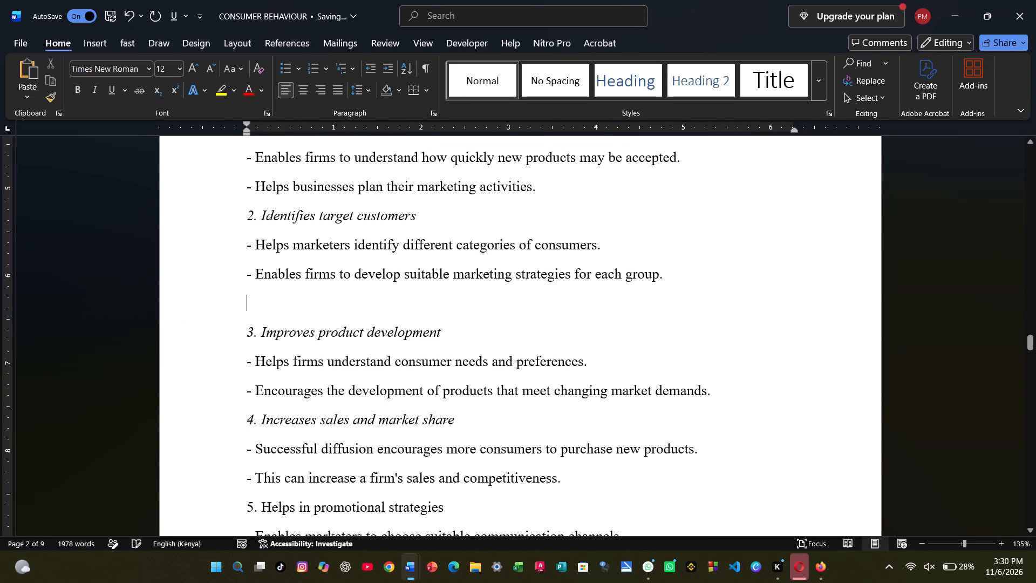
key(BackSpace)
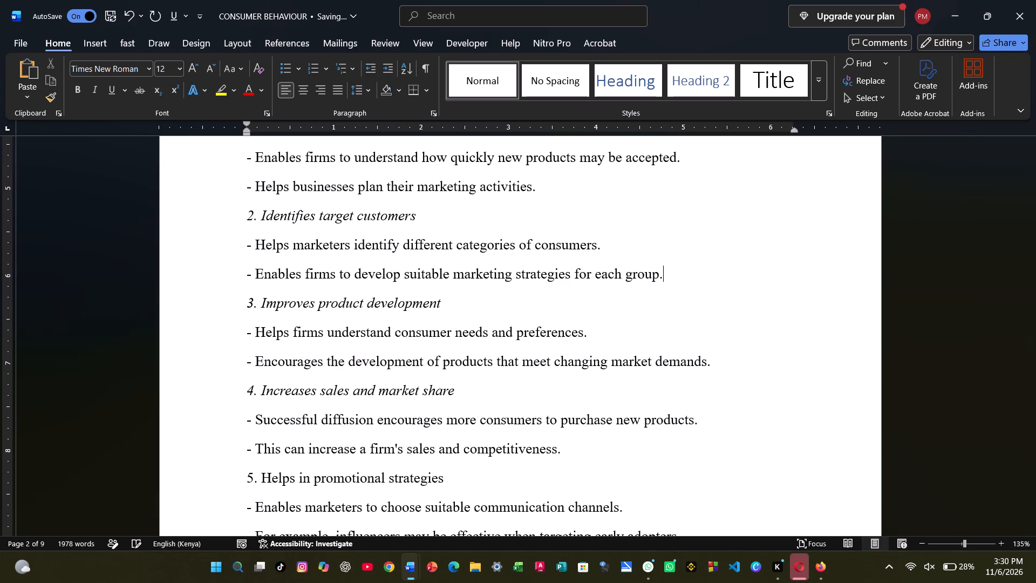
Delete the blank paragraph below the "10. Faster transactions and payment systems" subheading in section 3.2.
scroll(312, 345, down, 3)
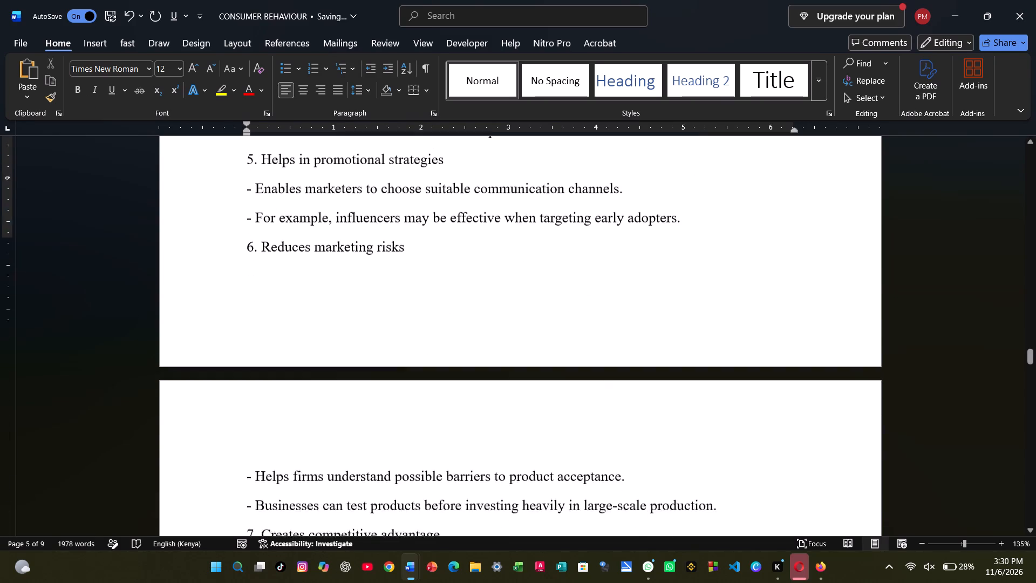
scroll(312, 345, down, 3)
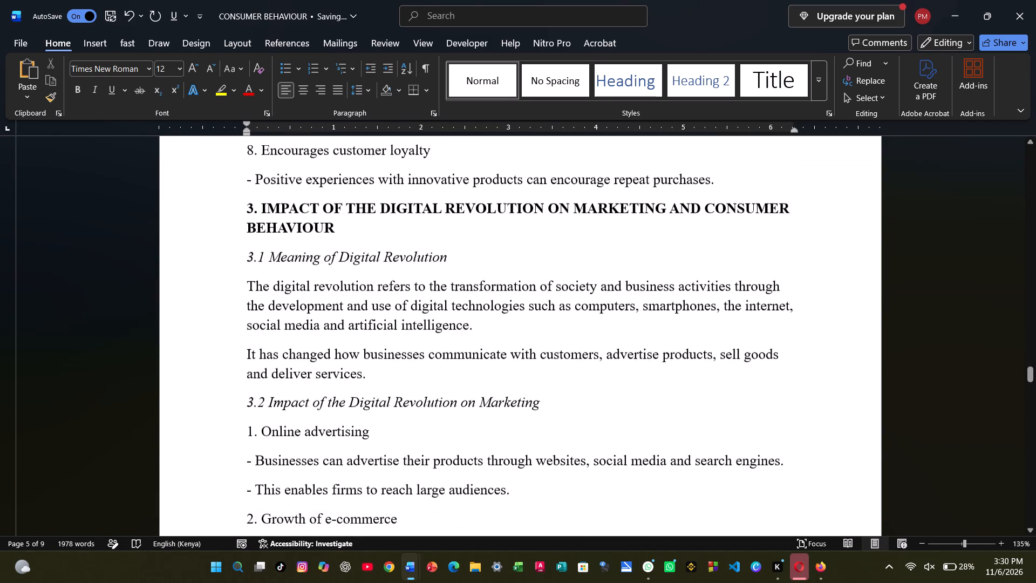
scroll(312, 345, down, 9)
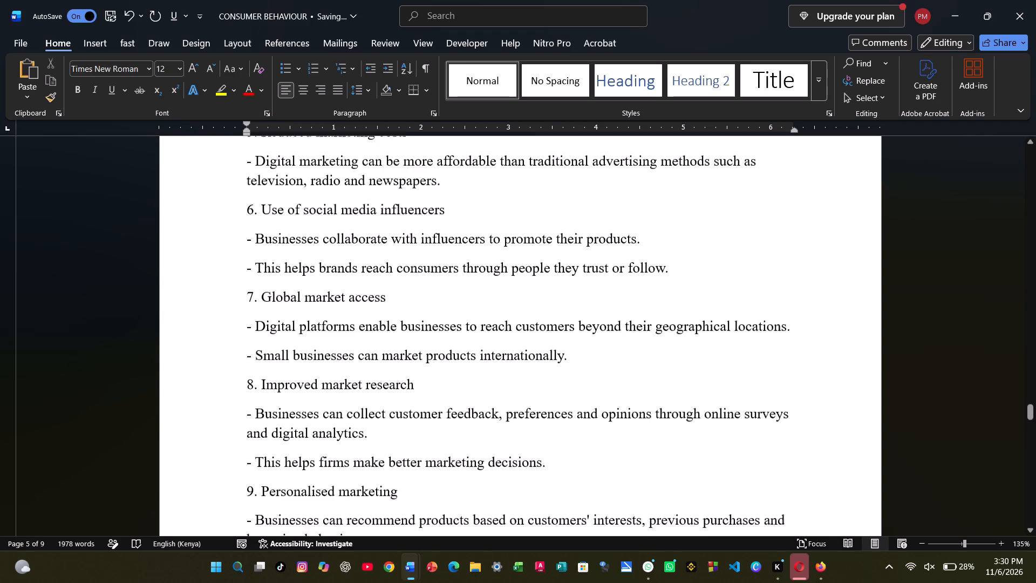
scroll(312, 345, down, 3)
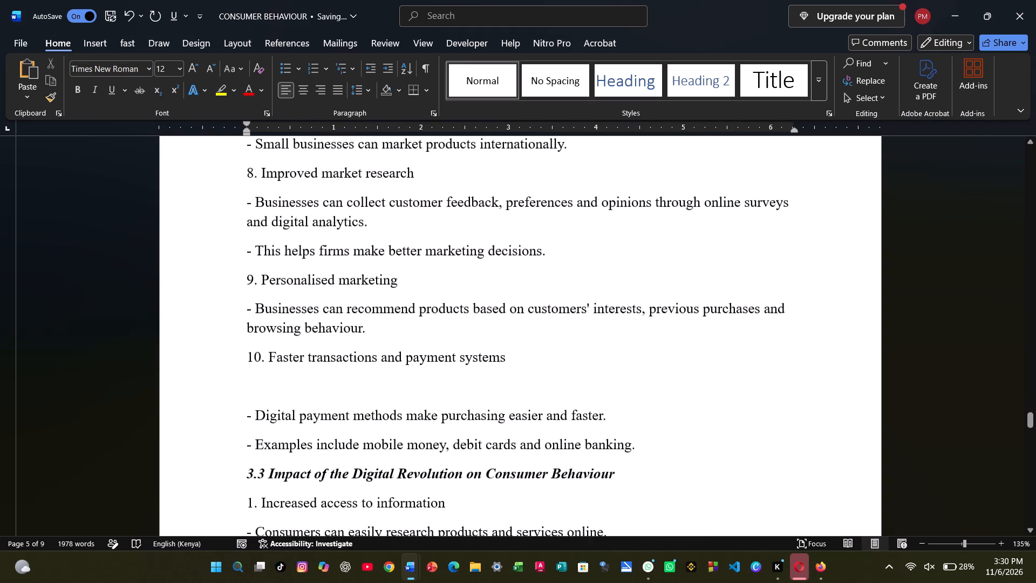
click(277, 389)
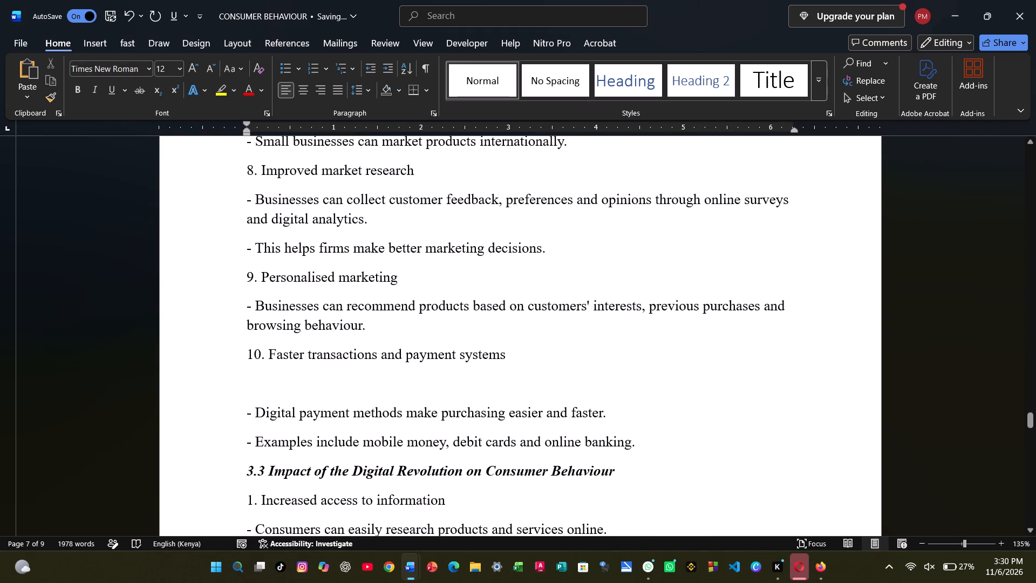
key(BackSpace)
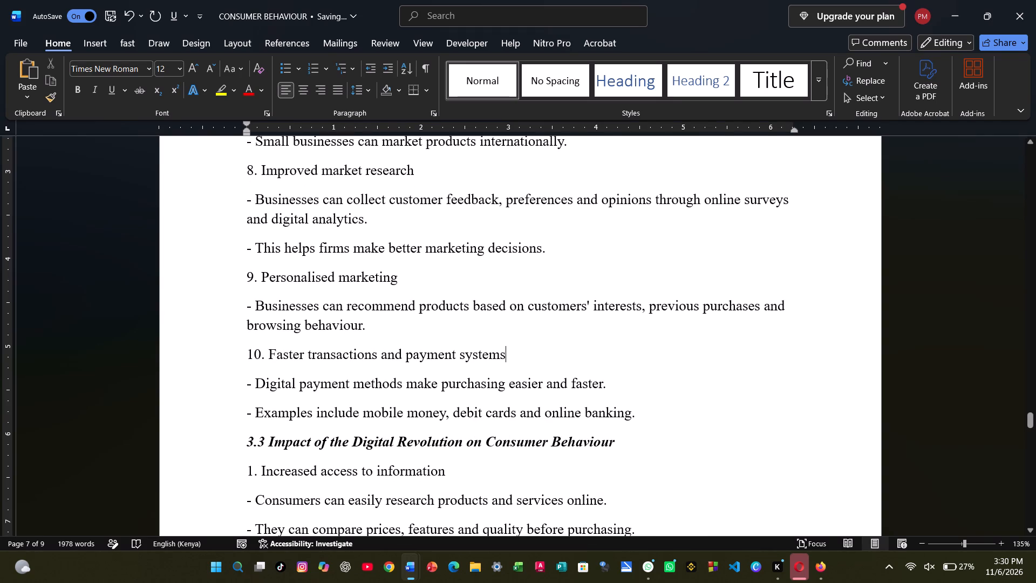
Review the formatting from section 3.3 through the advantages list in section 3.5.
scroll(319, 445, down, 3)
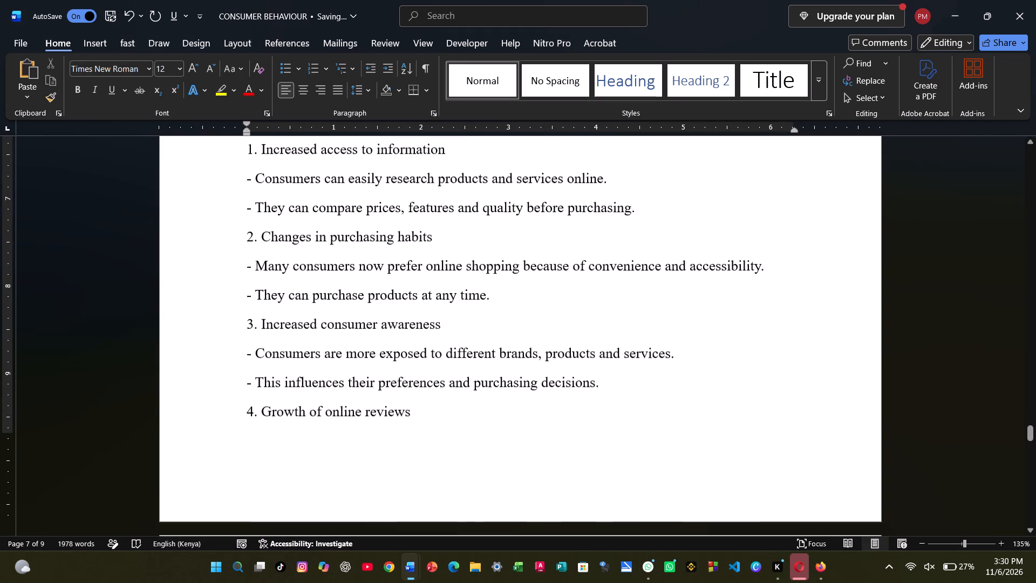
scroll(319, 445, down, 3)
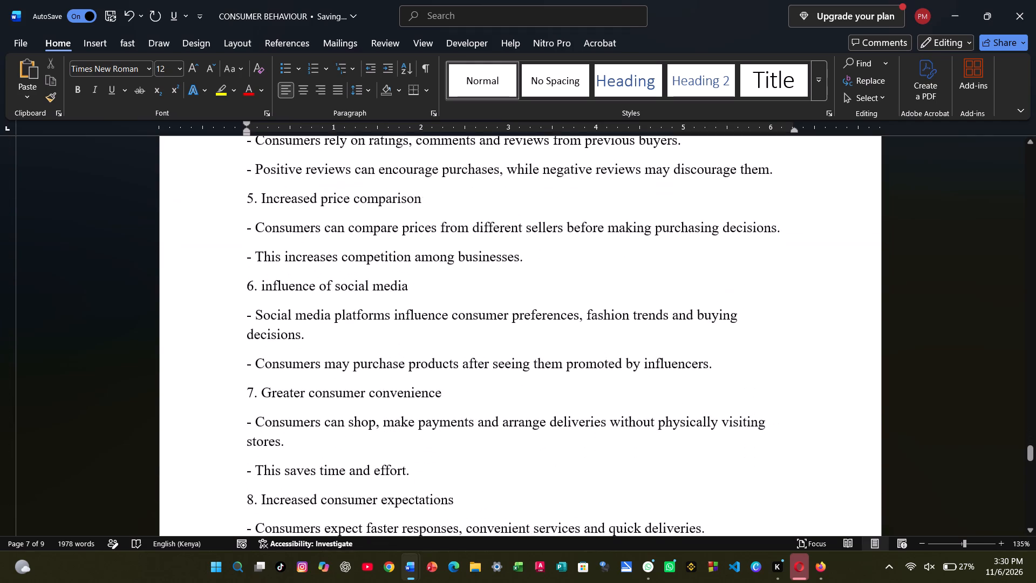
scroll(319, 445, down, 5)
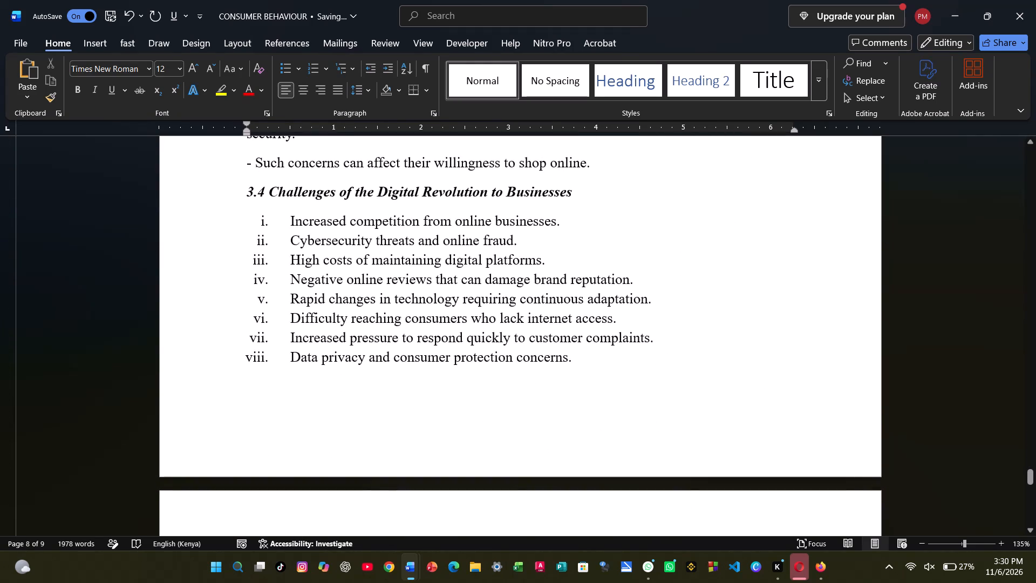
scroll(319, 445, down, 2)
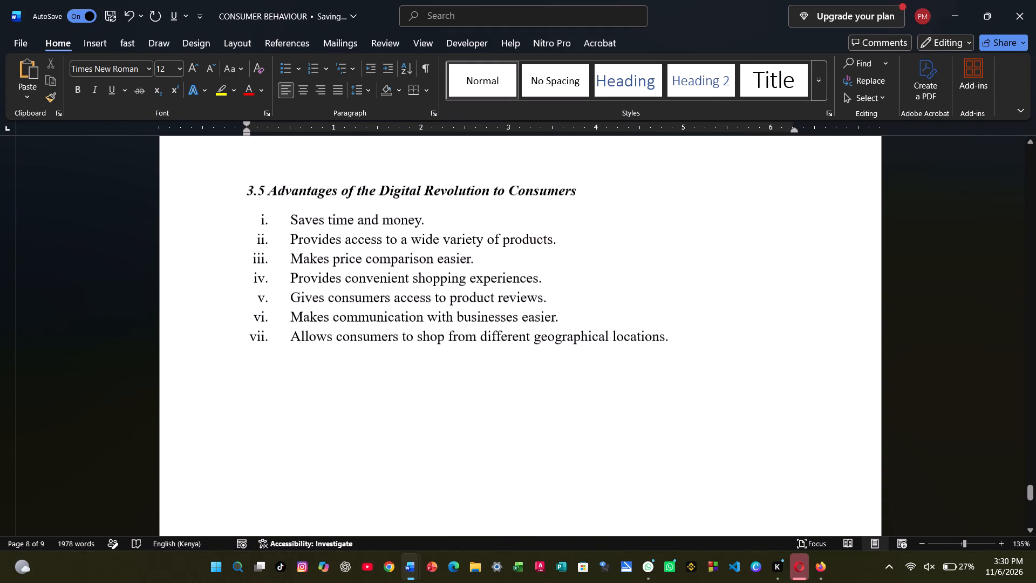
Recheck spacing and page breaks backwards from section 3.5 to the "4. Growth of online reviews" subheading in section 3.3.
scroll(319, 445, up, 1)
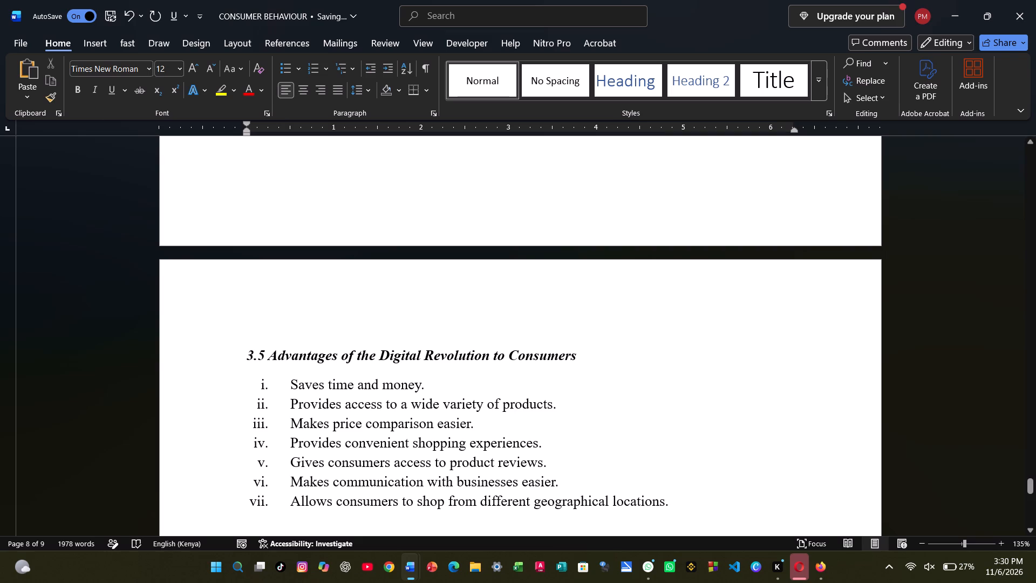
scroll(358, 392, up, 3)
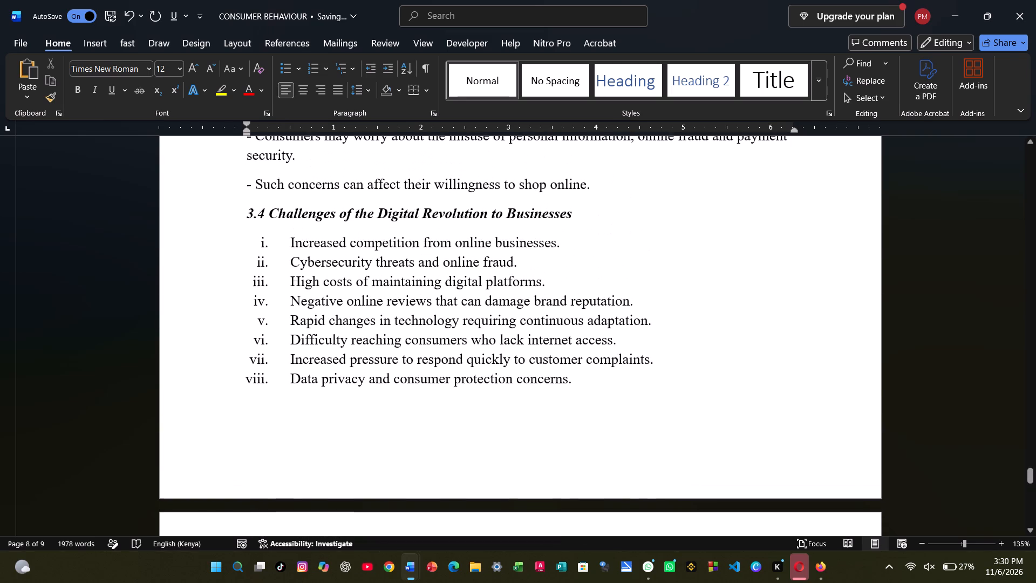
scroll(358, 392, up, 2)
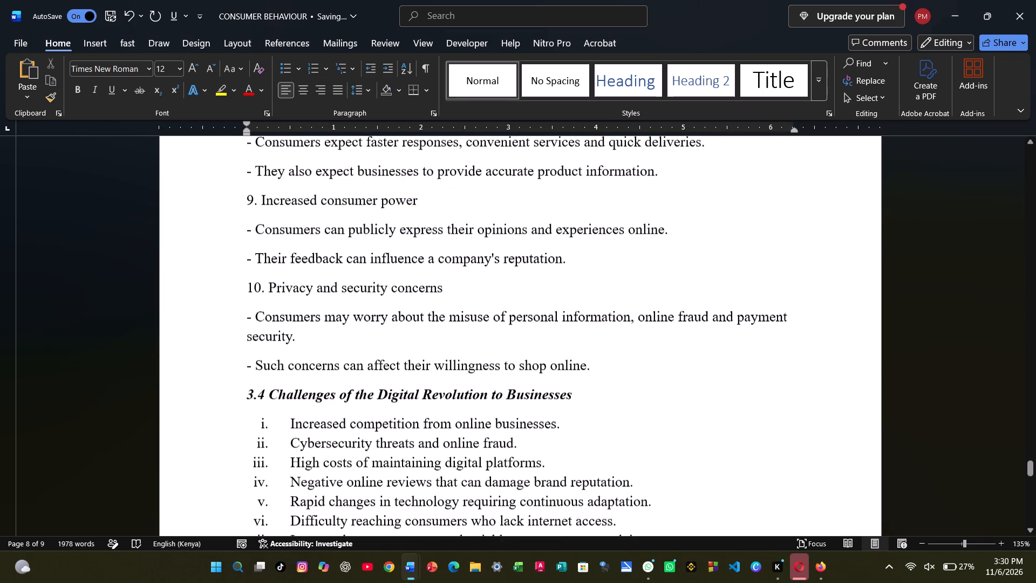
scroll(358, 392, up, 3)
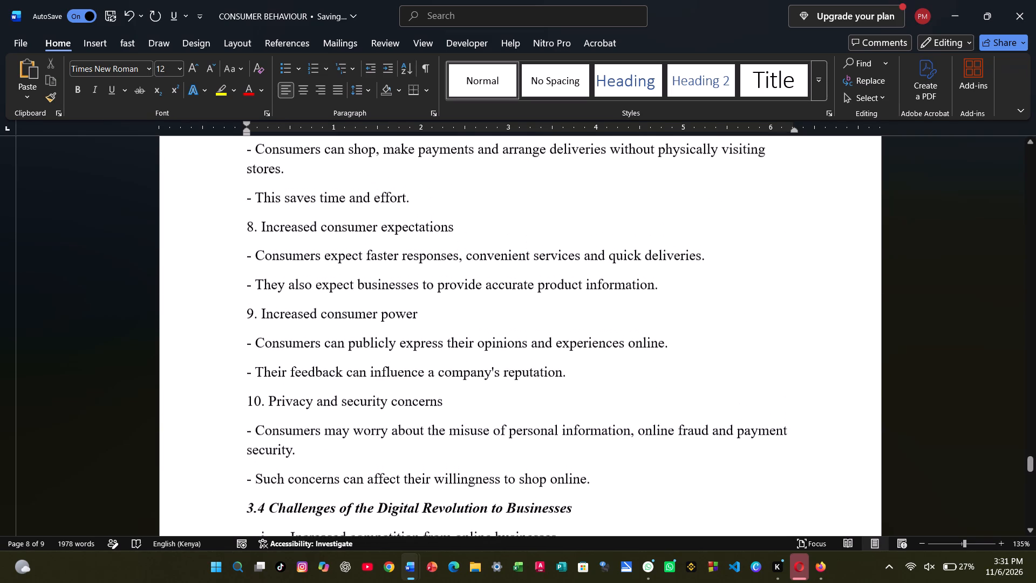
scroll(358, 392, up, 2)
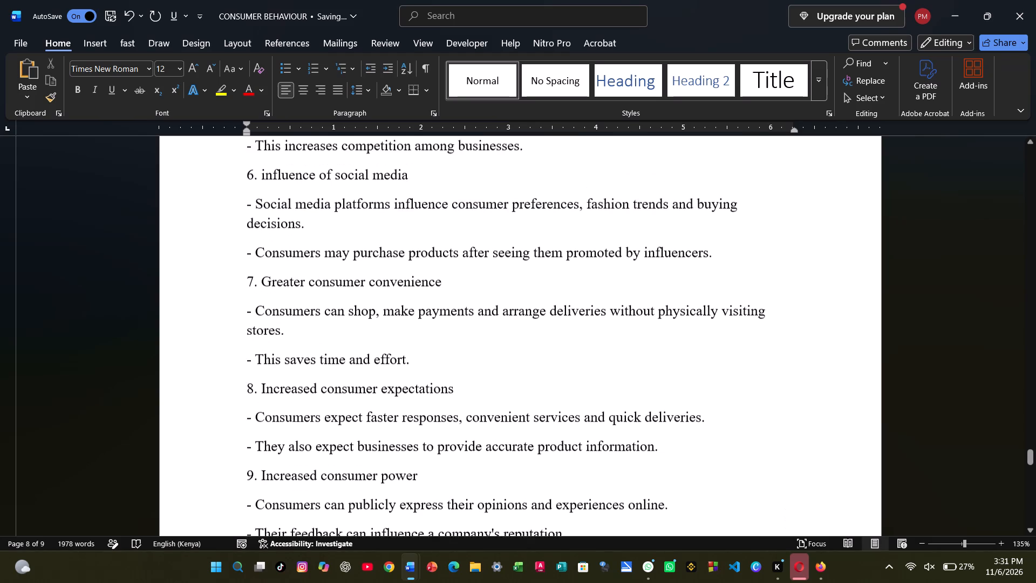
scroll(358, 392, up, 3)
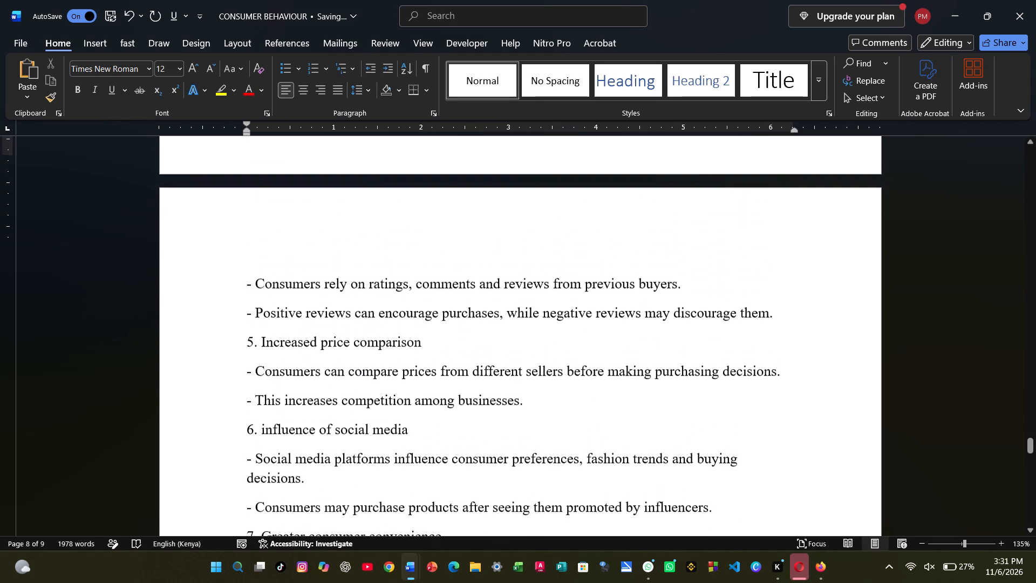
scroll(358, 392, up, 4)
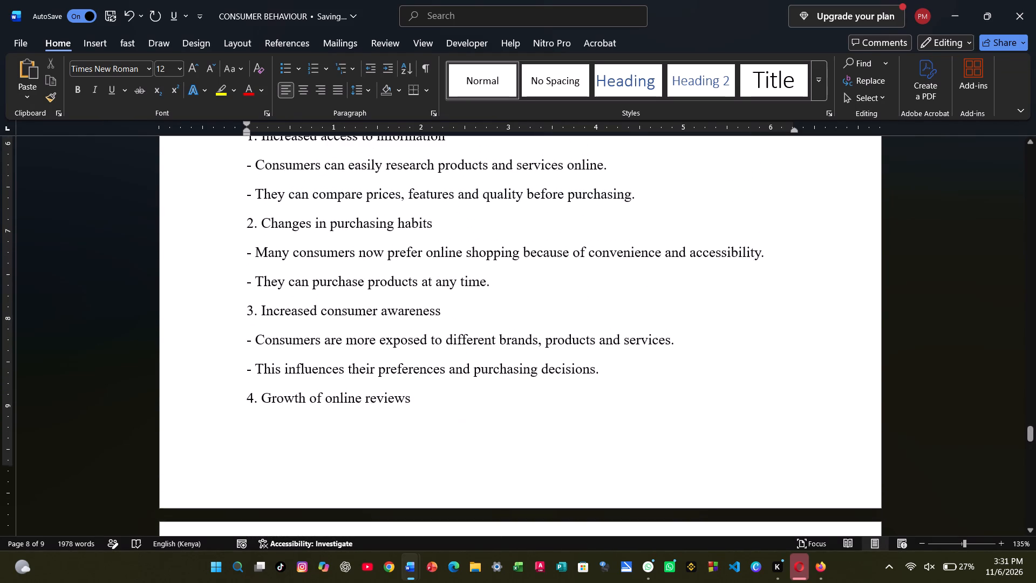
Push the "4. Growth of online reviews" subheading onto the following page by inserting a blank paragraph above it.
scroll(358, 392, up, 1)
scroll(358, 392, down, 1)
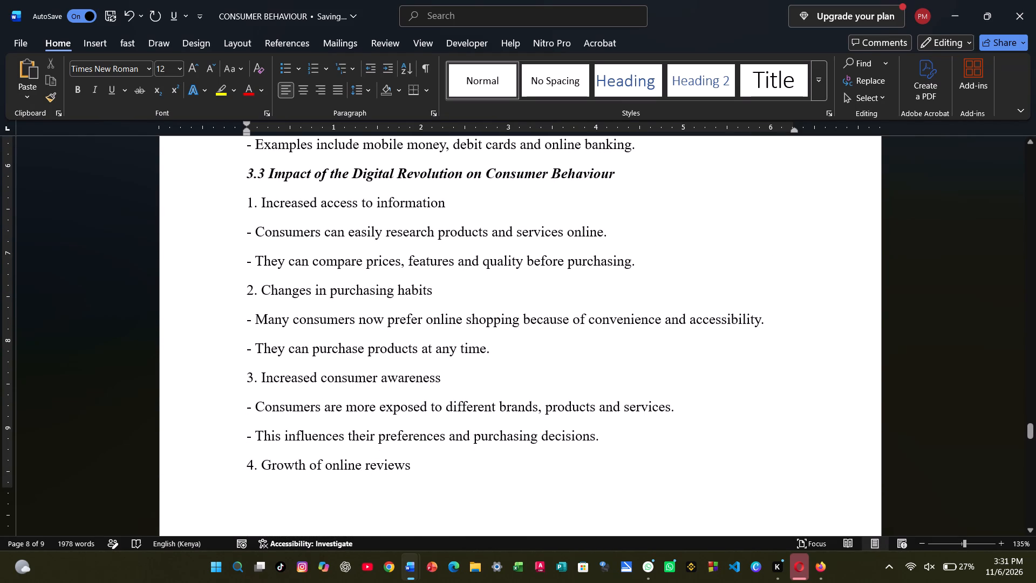
click(246, 456)
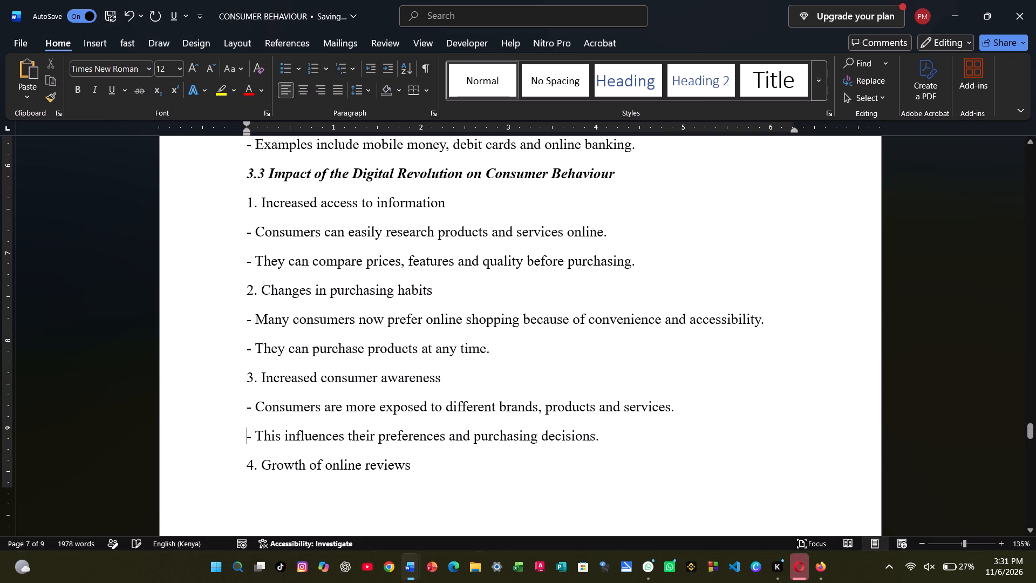
click(246, 466)
key(Return)
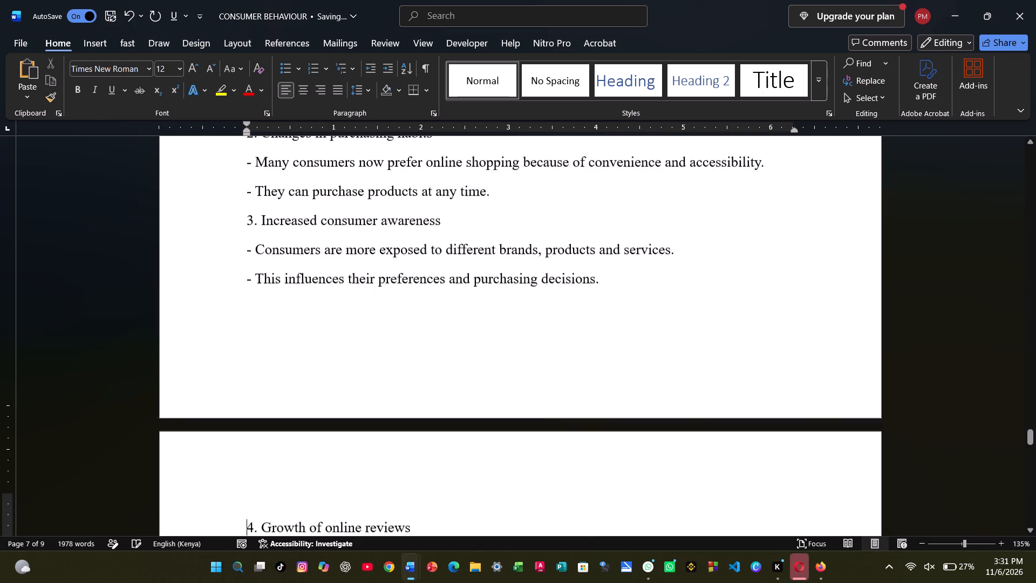
Make the italic "3.1 Meaning of Digital Revolution" and "3.2 Impact of the Digital Revolution on Marketing" subheadings bold.
scroll(362, 338, up, 2)
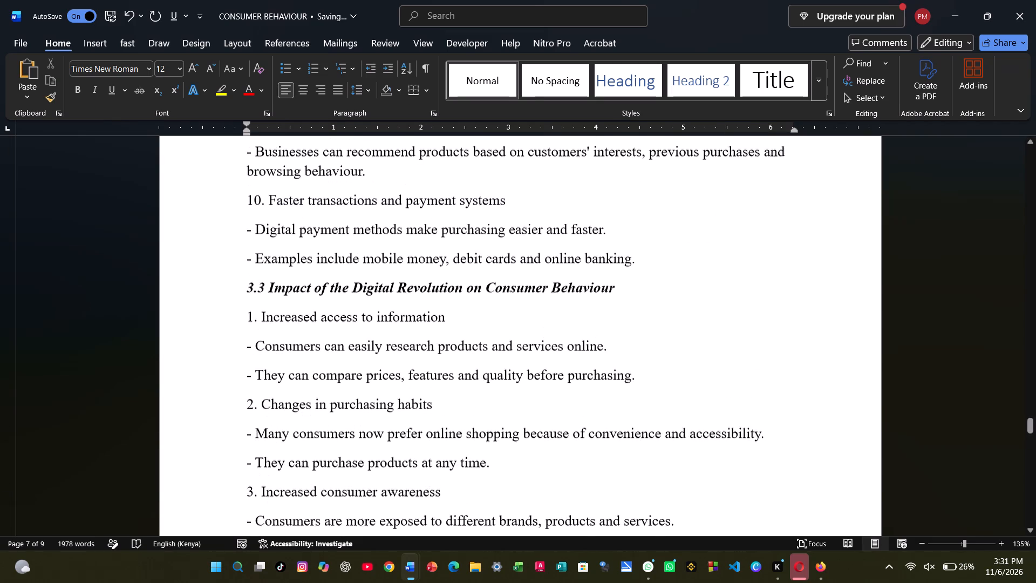
scroll(362, 338, up, 4)
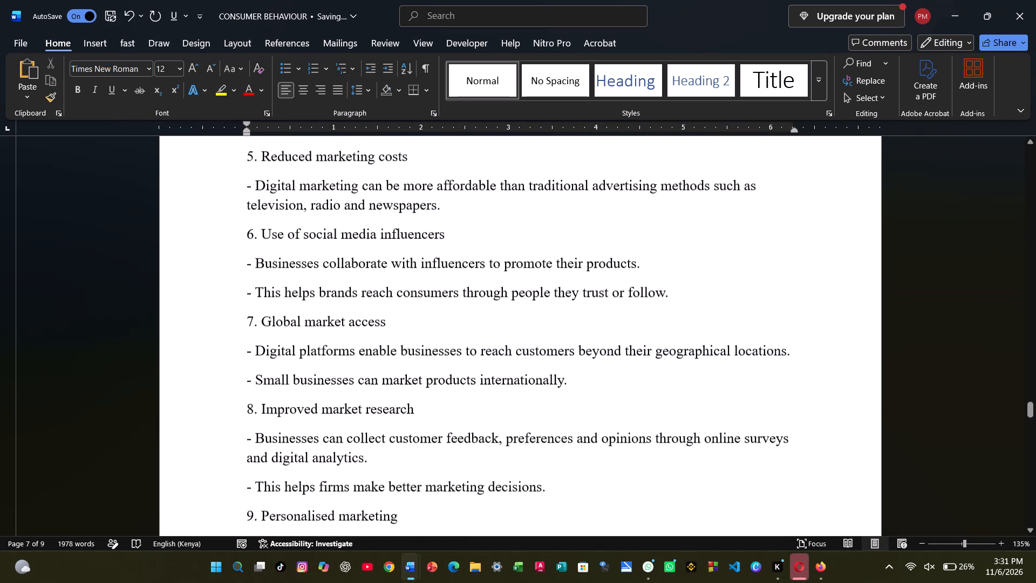
scroll(362, 338, up, 3)
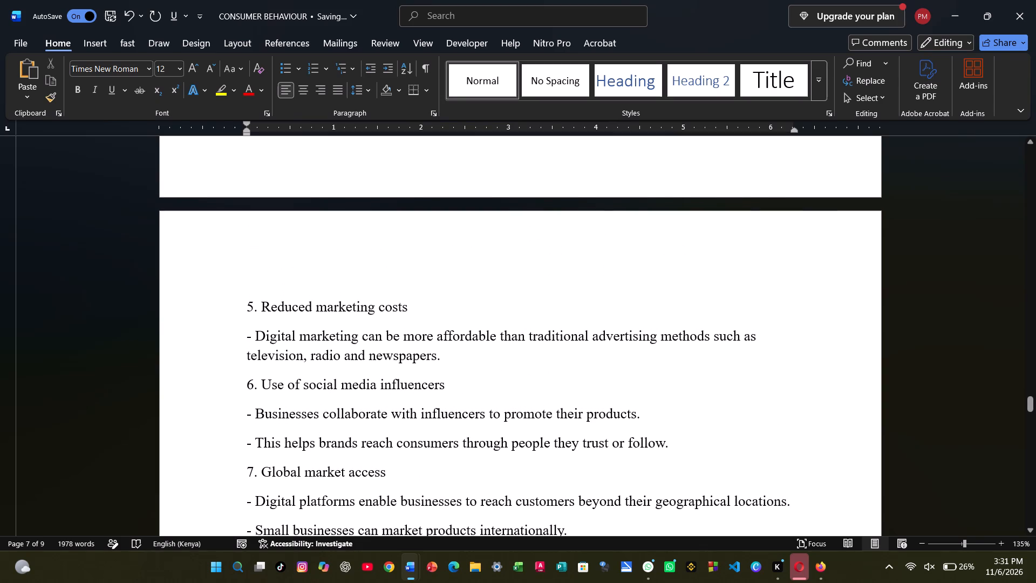
scroll(362, 338, up, 3)
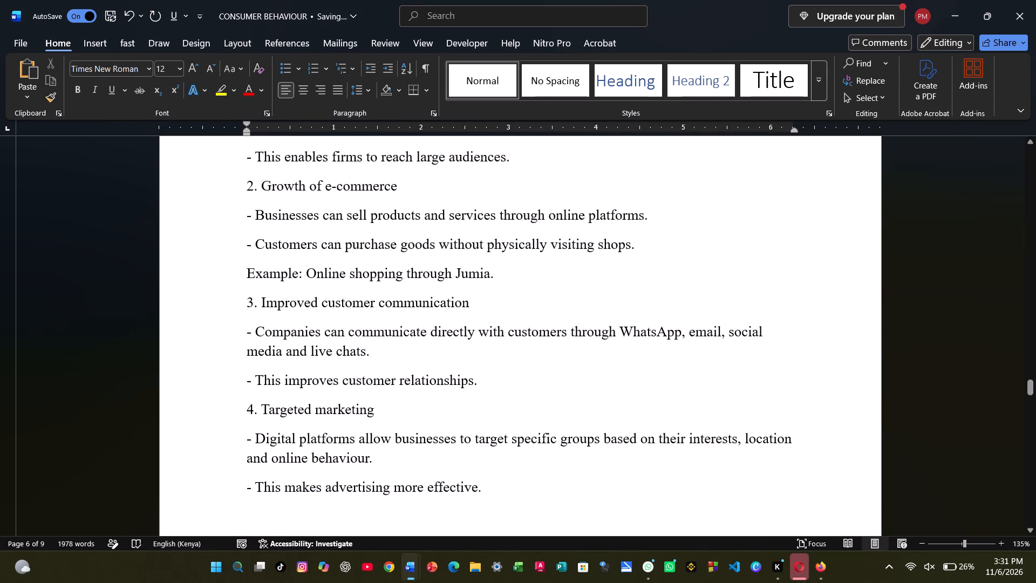
scroll(362, 338, up, 2)
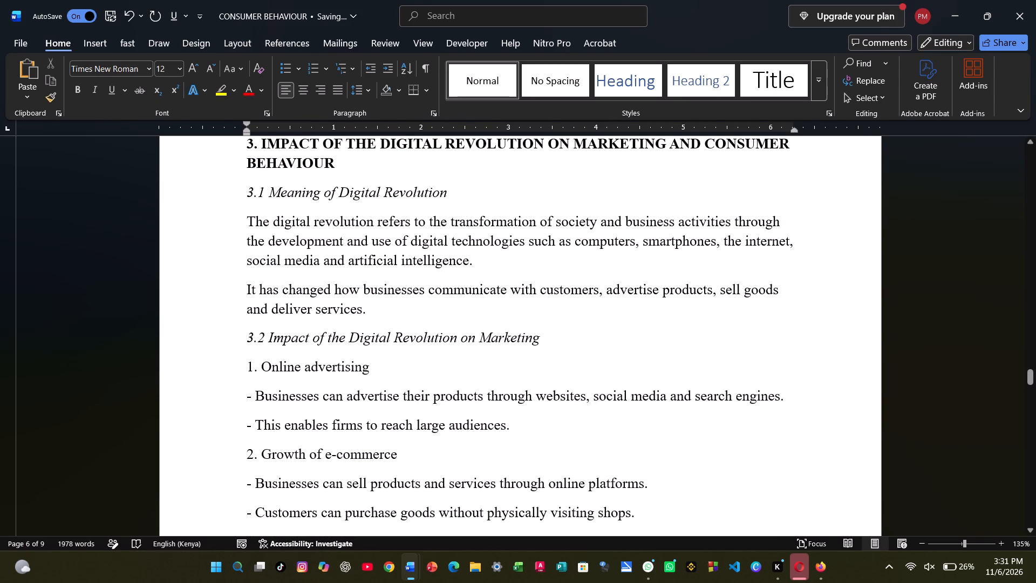
scroll(337, 356, up, 1)
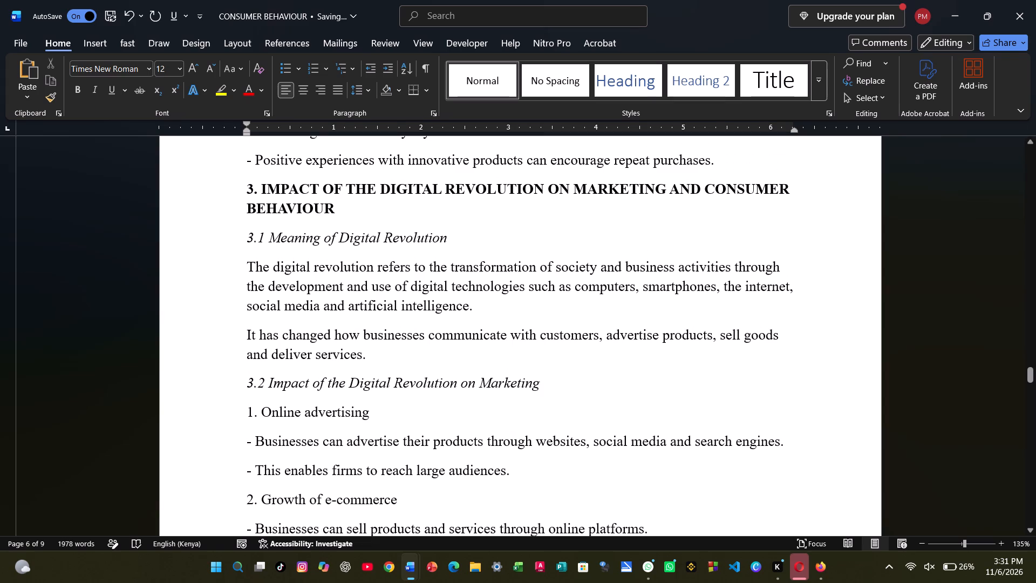
drag(245, 240, 442, 231)
click(458, 204)
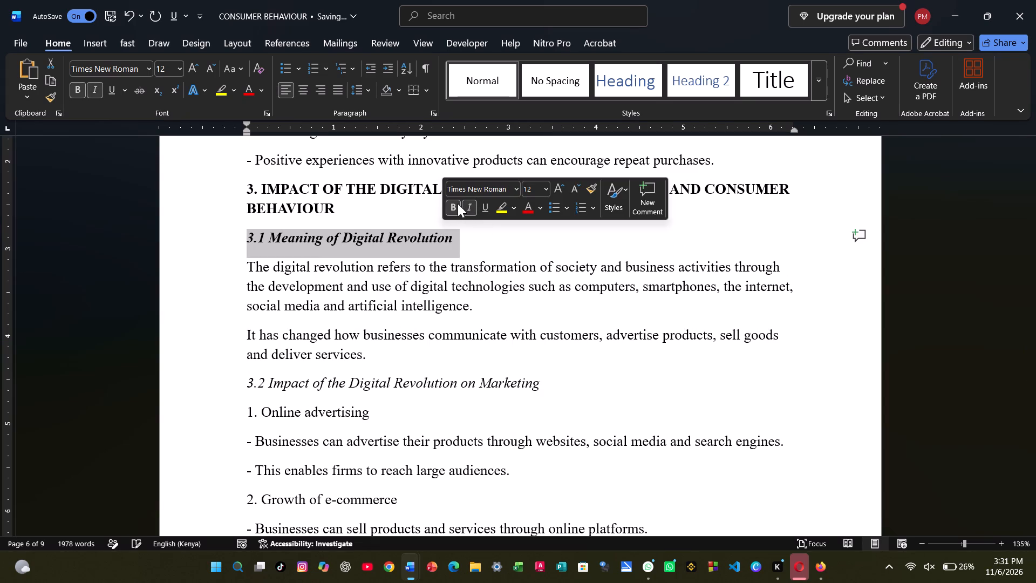
drag(246, 383, 331, 374)
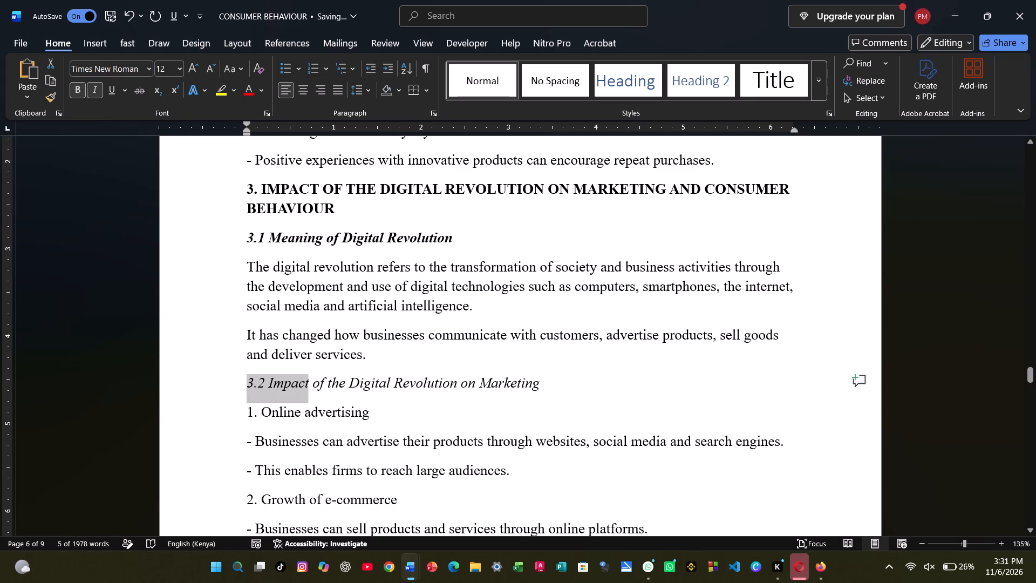
drag(331, 374, 552, 391)
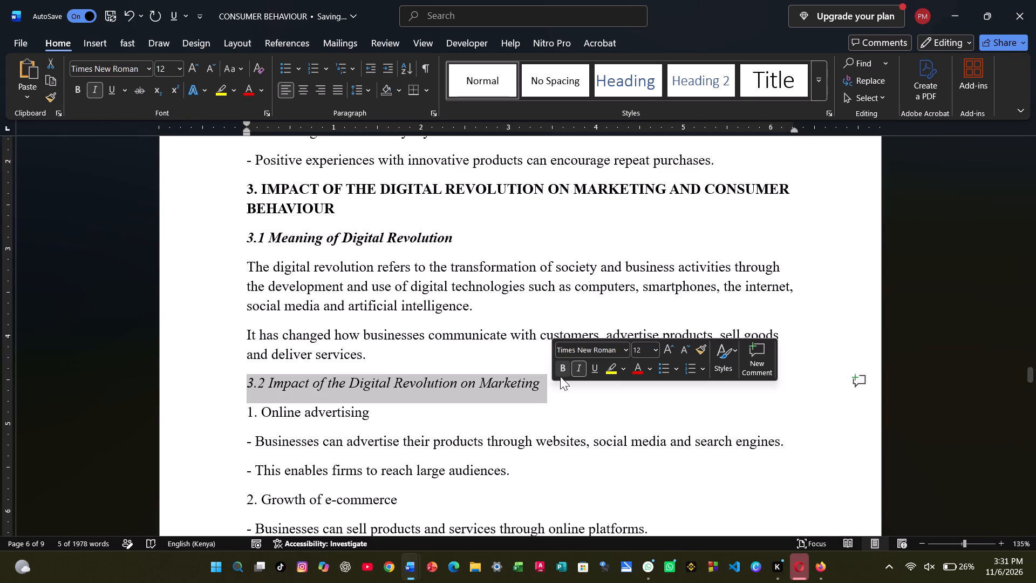
click(560, 371)
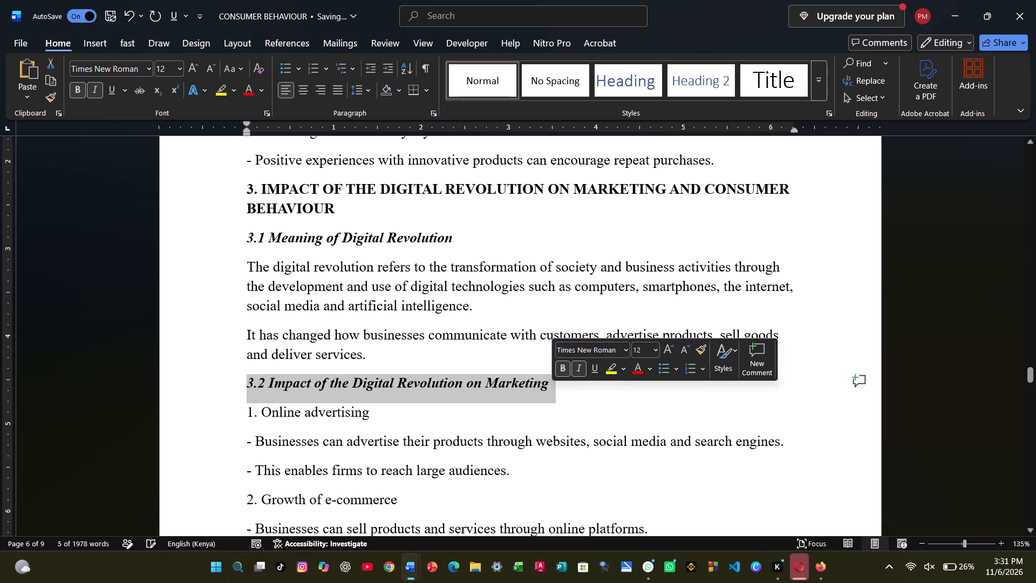
Check the layout of section 3.2 around the page break between "4. Targeted marketing" and "5. Reduced marketing costs".
scroll(432, 422, down, 1)
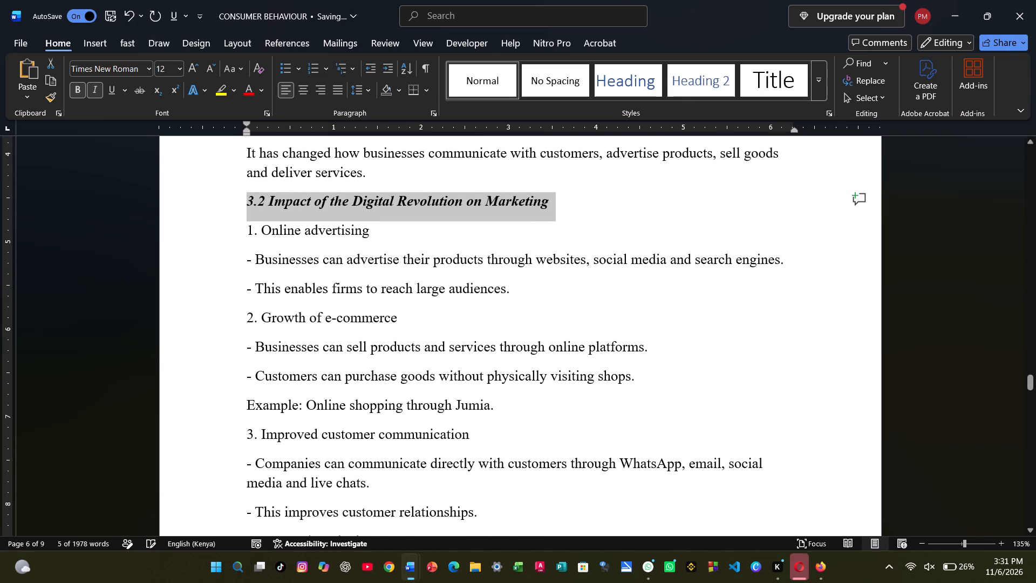
scroll(324, 436, down, 2)
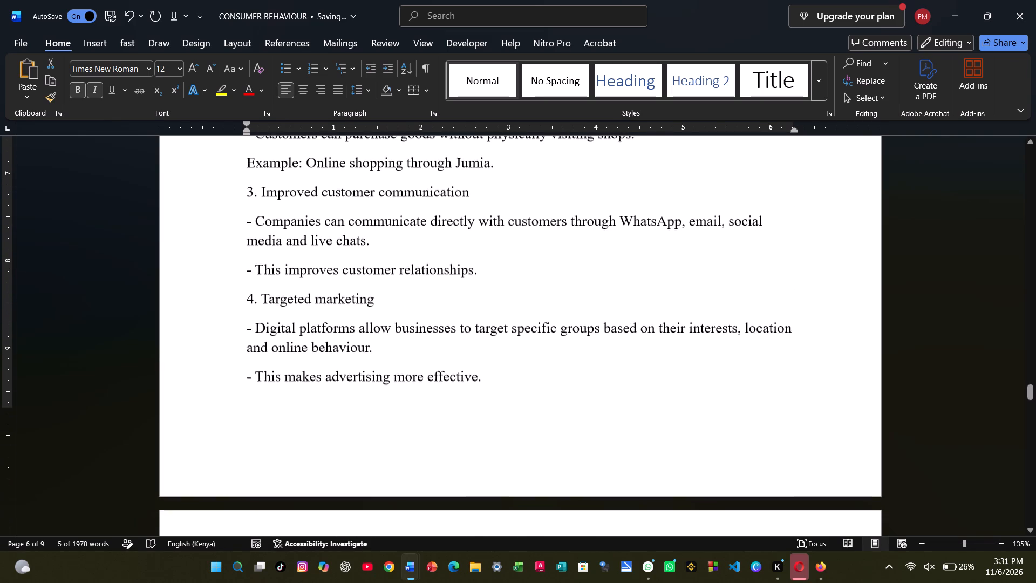
scroll(324, 436, down, 1)
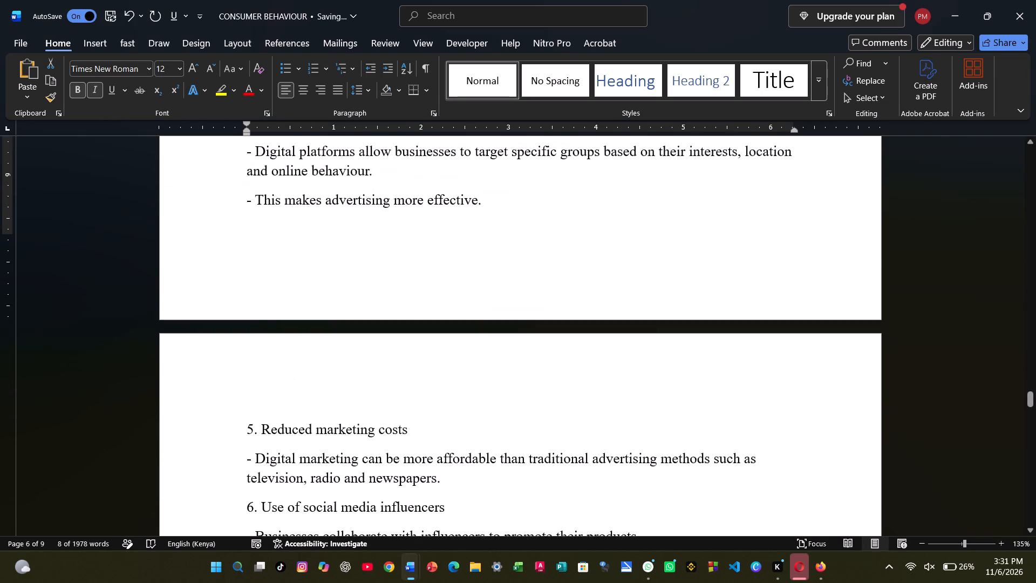
scroll(324, 436, up, 3)
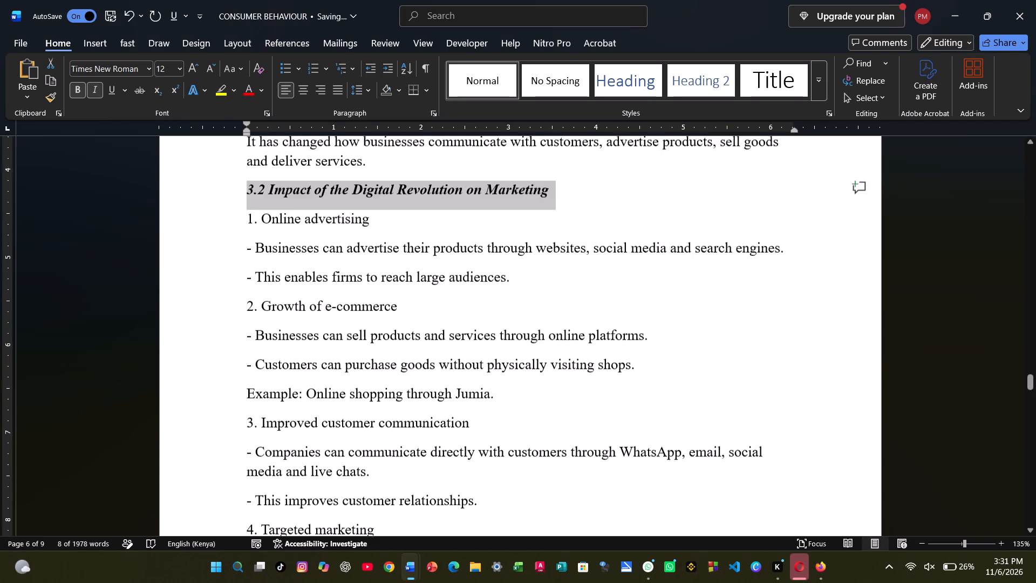
scroll(324, 436, up, 2)
Review headings, lists, spacing and page breaks from section 3.2 through the advantages list in section 3.5.
scroll(324, 436, down, 2)
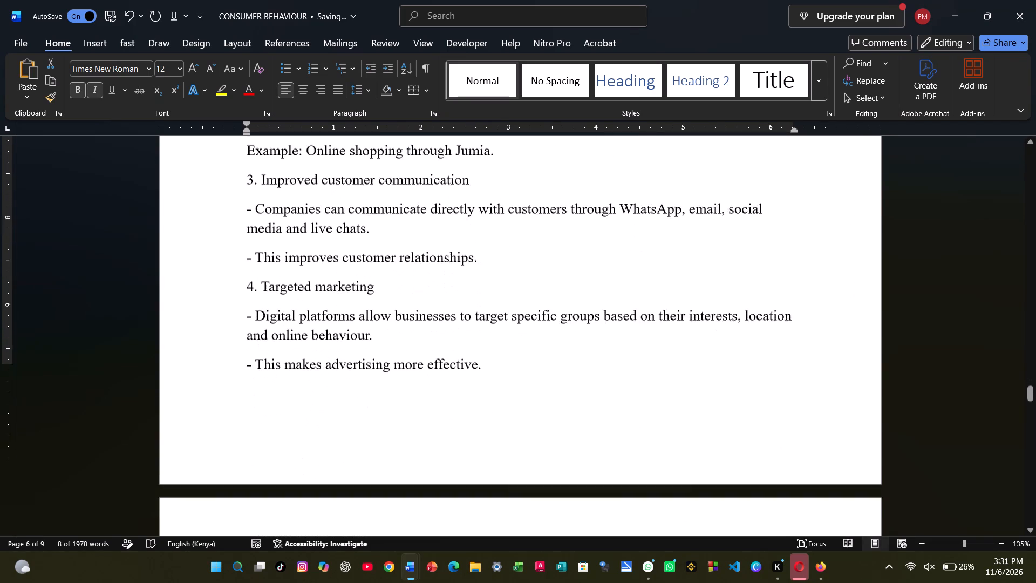
scroll(324, 436, down, 3)
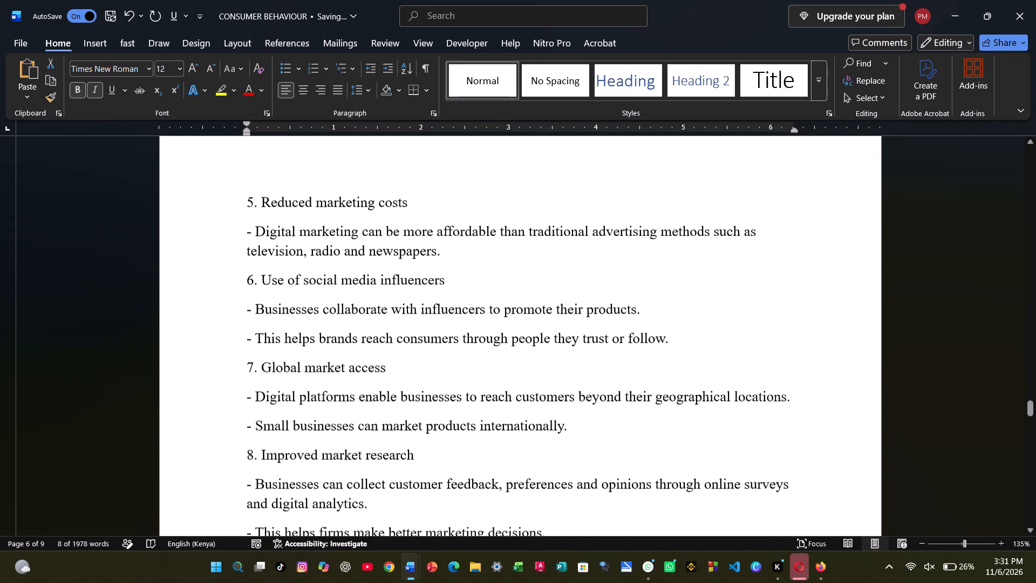
scroll(324, 436, down, 3)
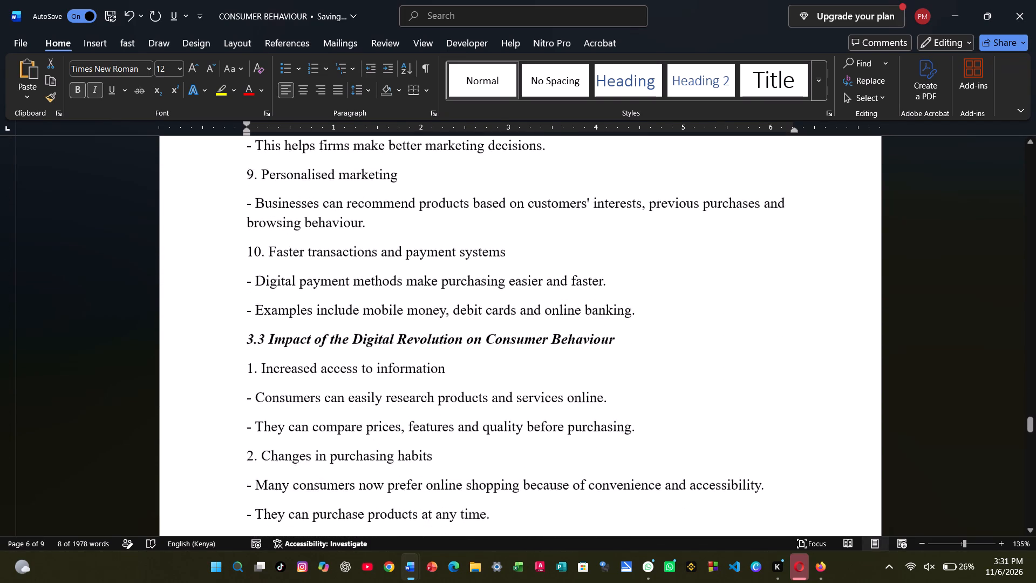
scroll(324, 436, down, 3)
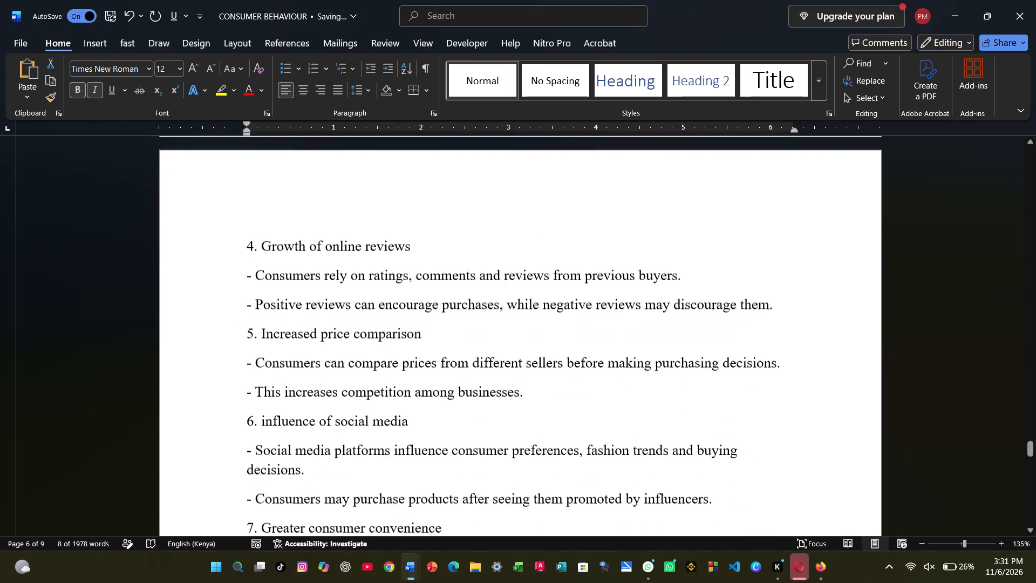
scroll(324, 436, down, 3)
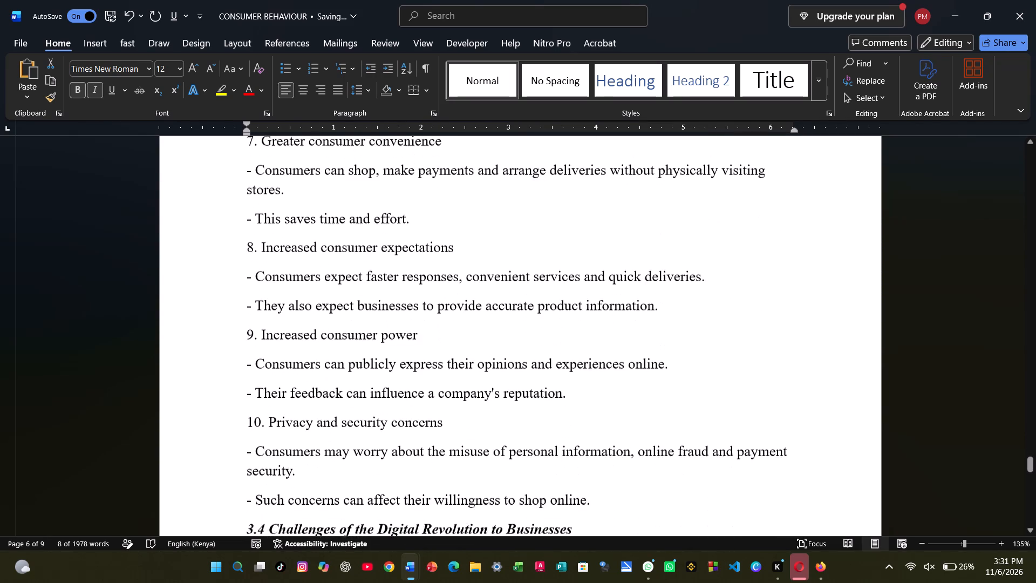
scroll(324, 436, down, 3)
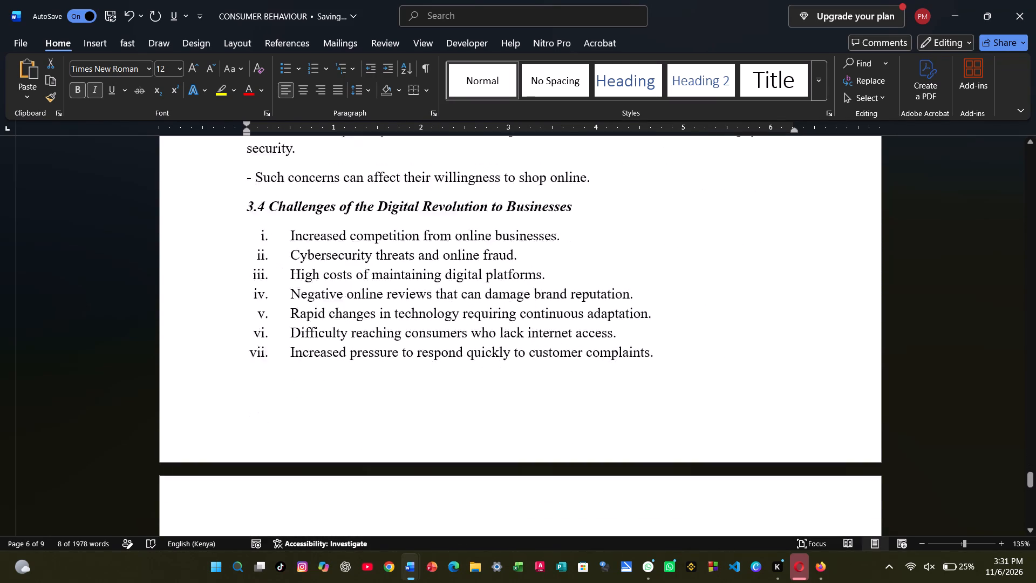
scroll(324, 436, down, 3)
Go back through the notes to the first page and check the document title and opening section headings.
scroll(324, 436, up, 1)
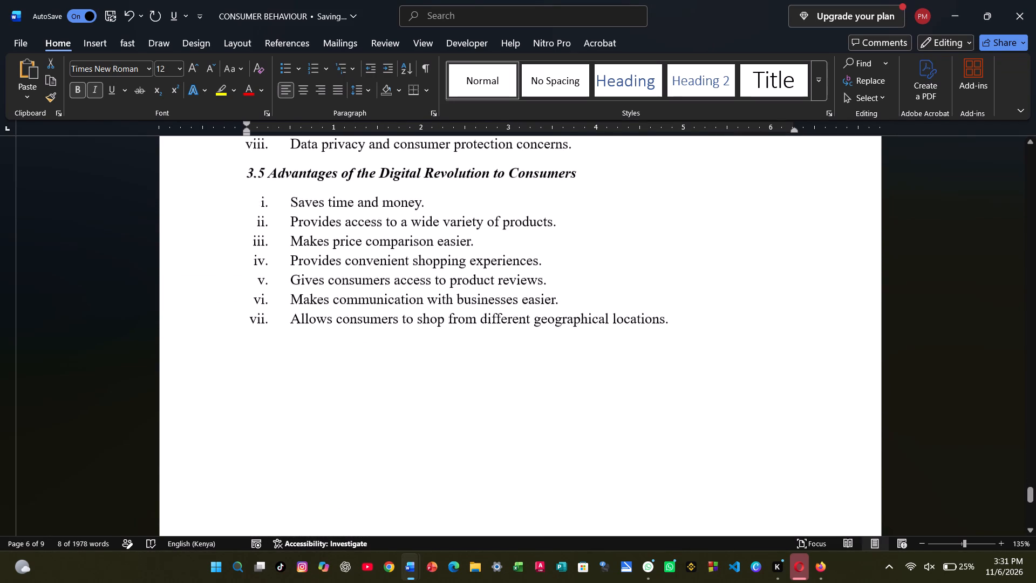
scroll(324, 436, up, 3)
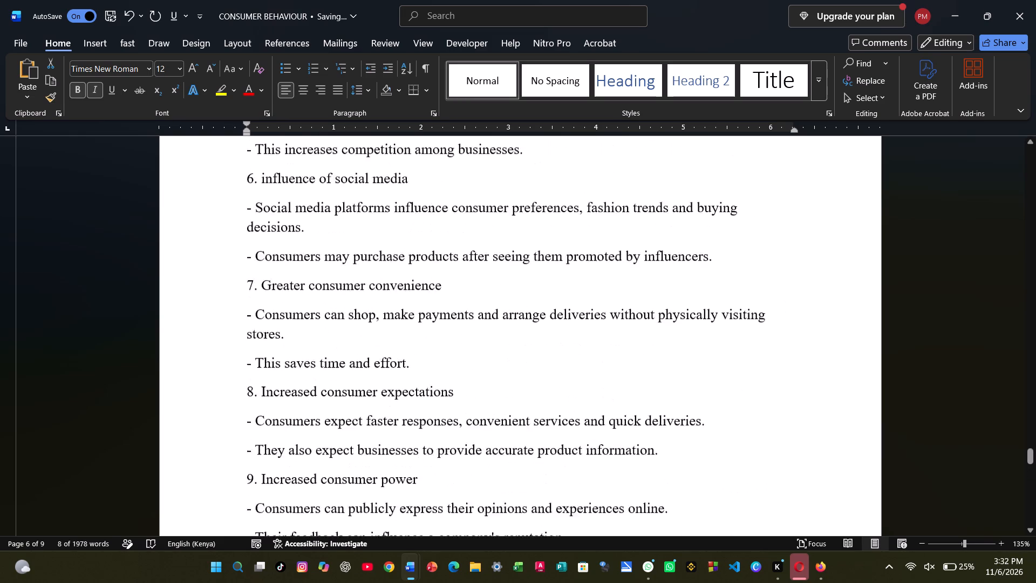
scroll(324, 436, up, 14)
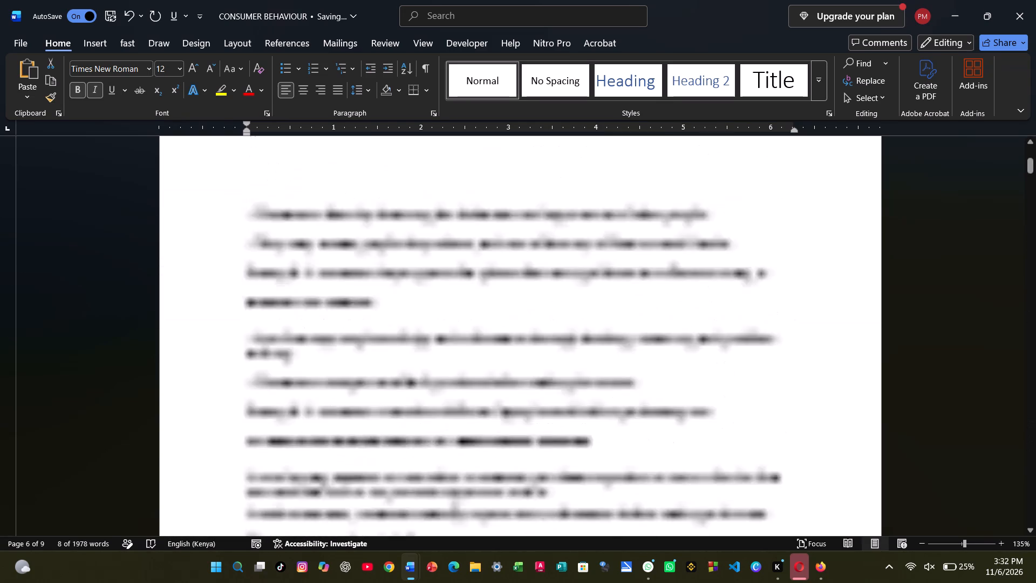
scroll(324, 436, up, 3)
scroll(324, 436, down, 1)
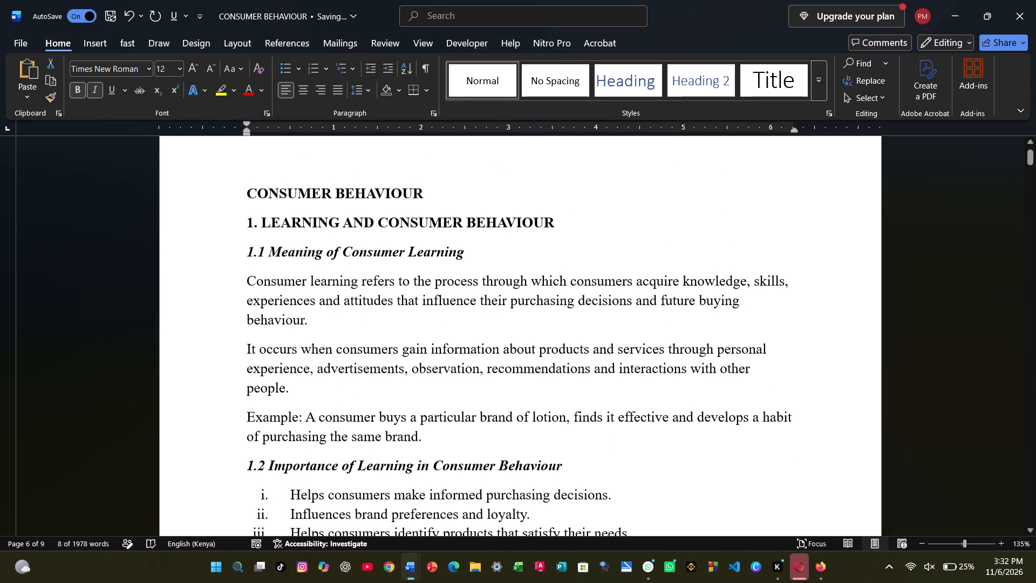
scroll(346, 370, up, 1)
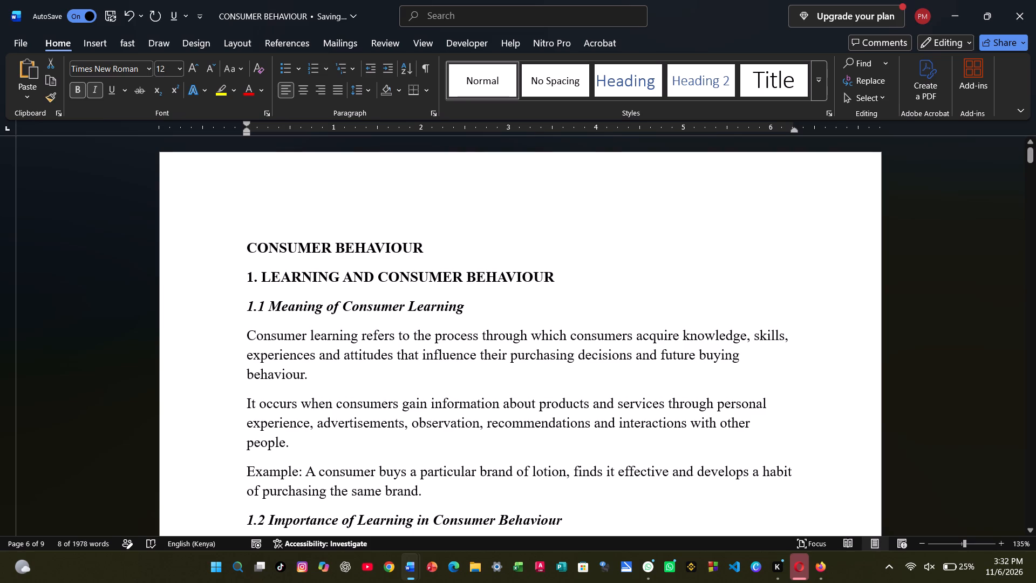
click(257, 213)
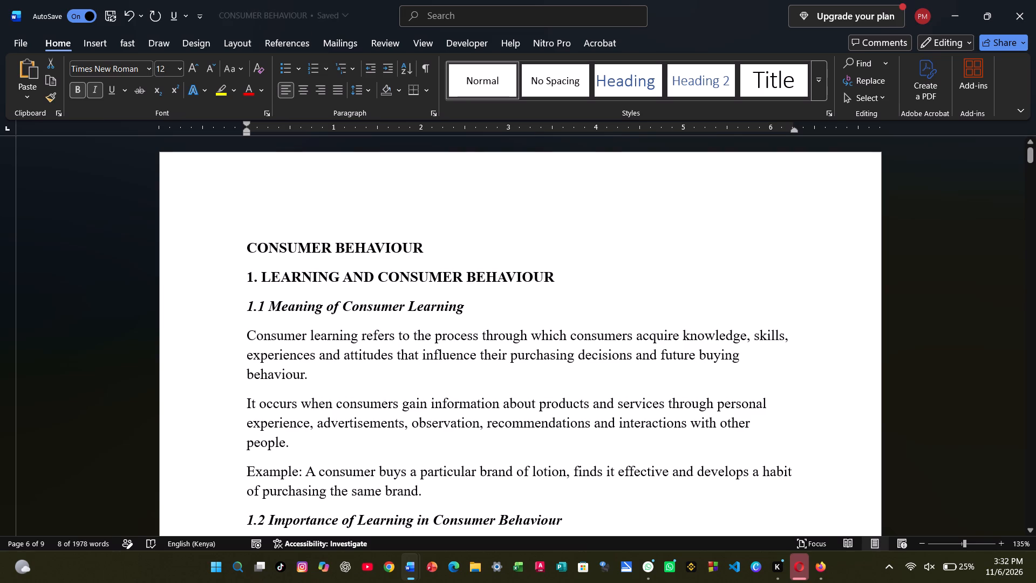
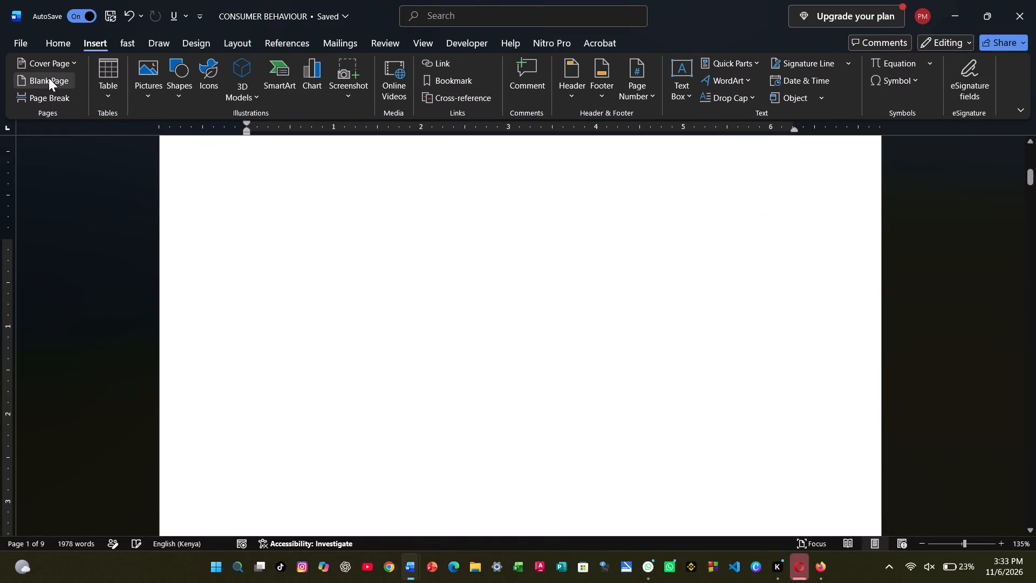
Review the notes behind the blank first page, from the title to section 2.6, checking headings and page breaks.
scroll(309, 315, down, 1)
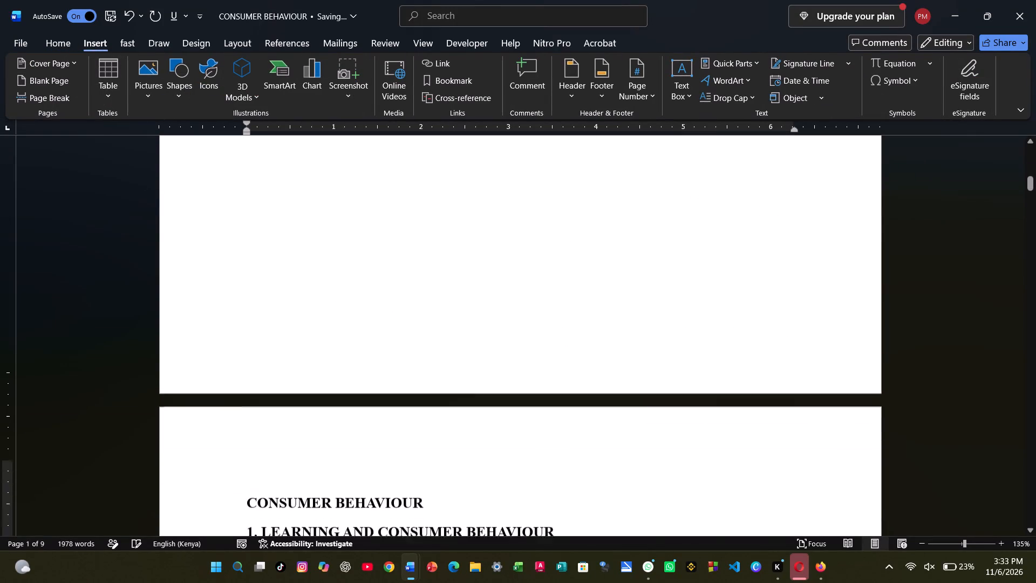
scroll(309, 315, down, 2)
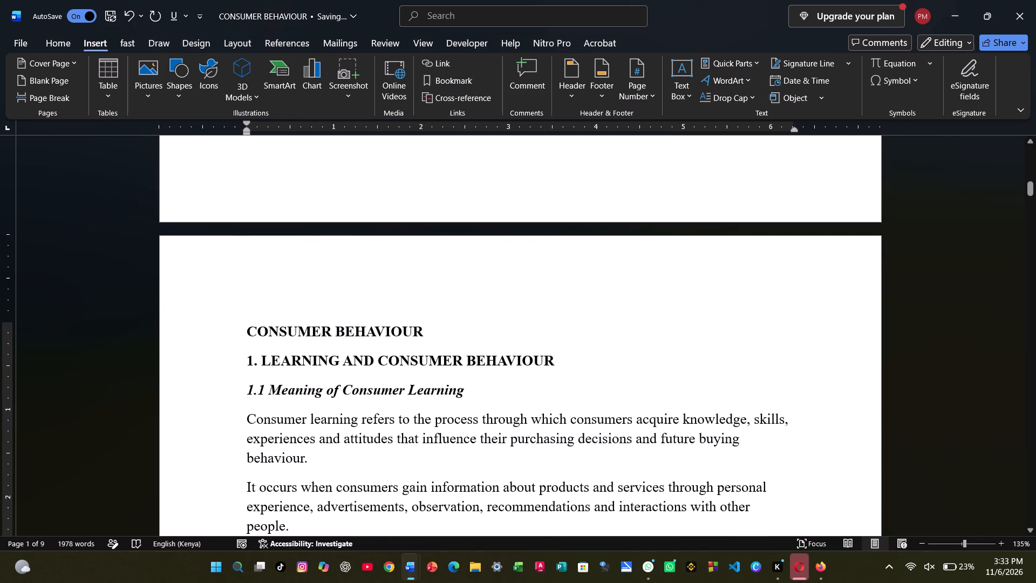
scroll(309, 315, down, 1)
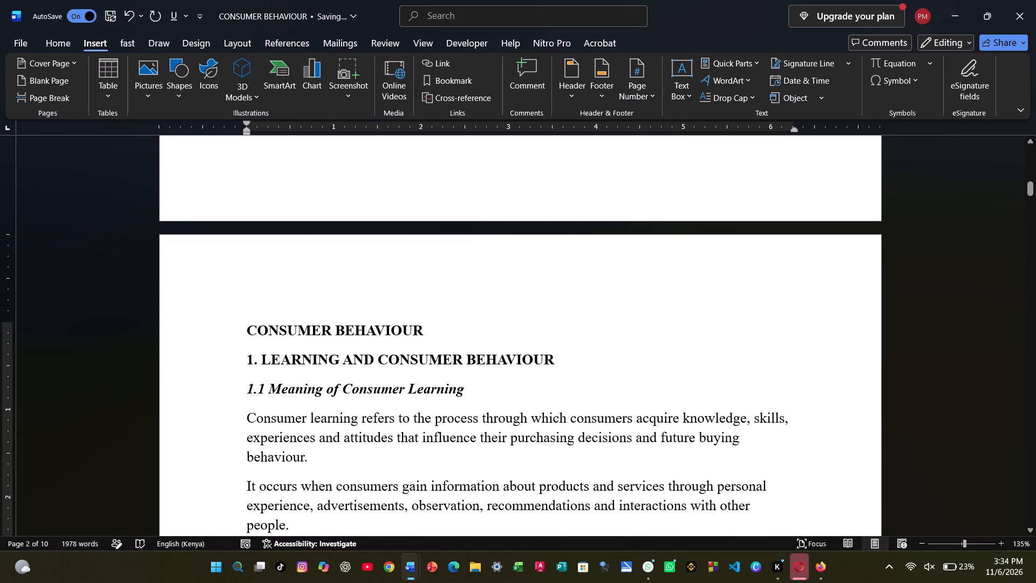
scroll(315, 330, up, 1)
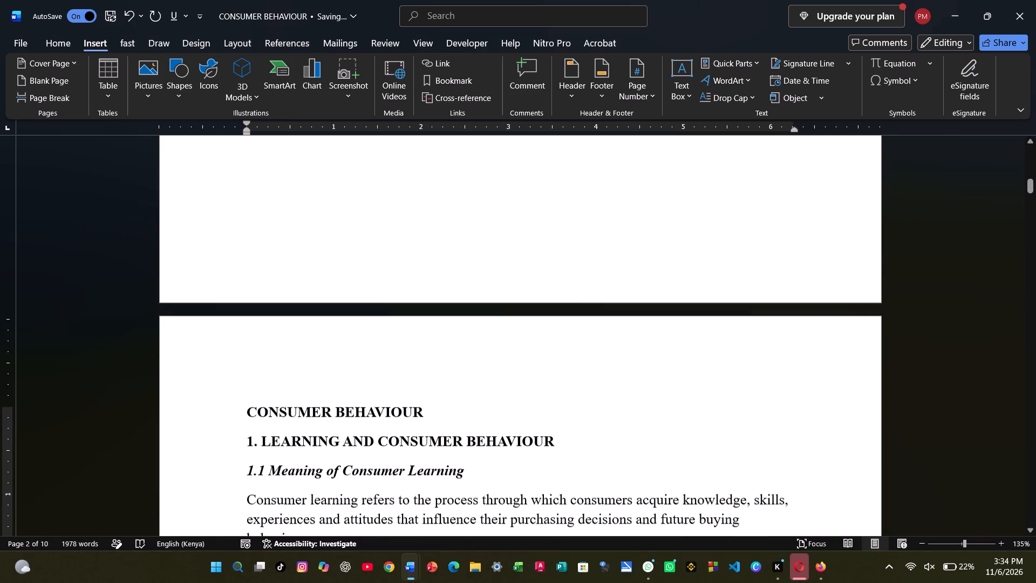
scroll(315, 330, down, 5)
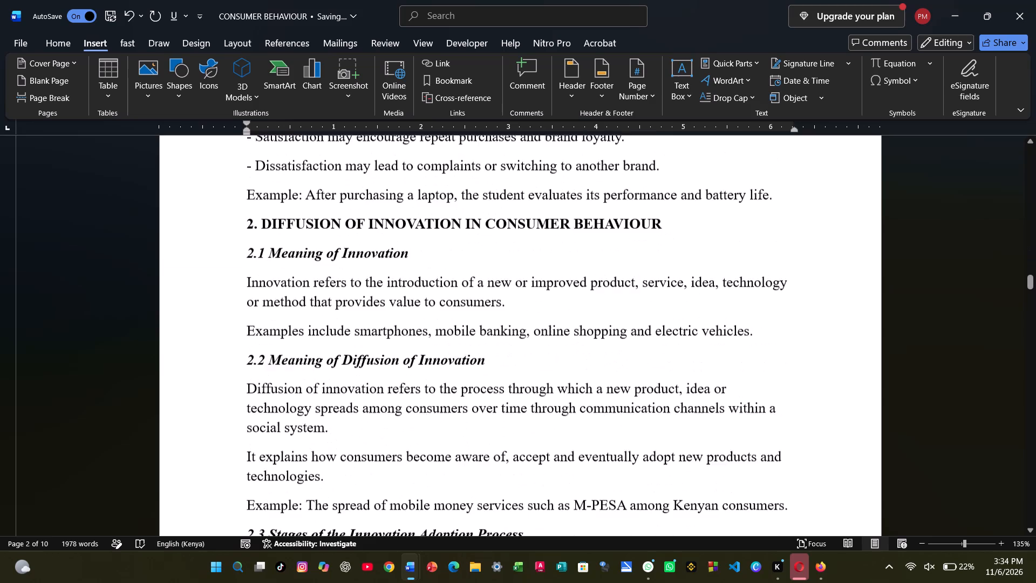
scroll(315, 330, down, 4)
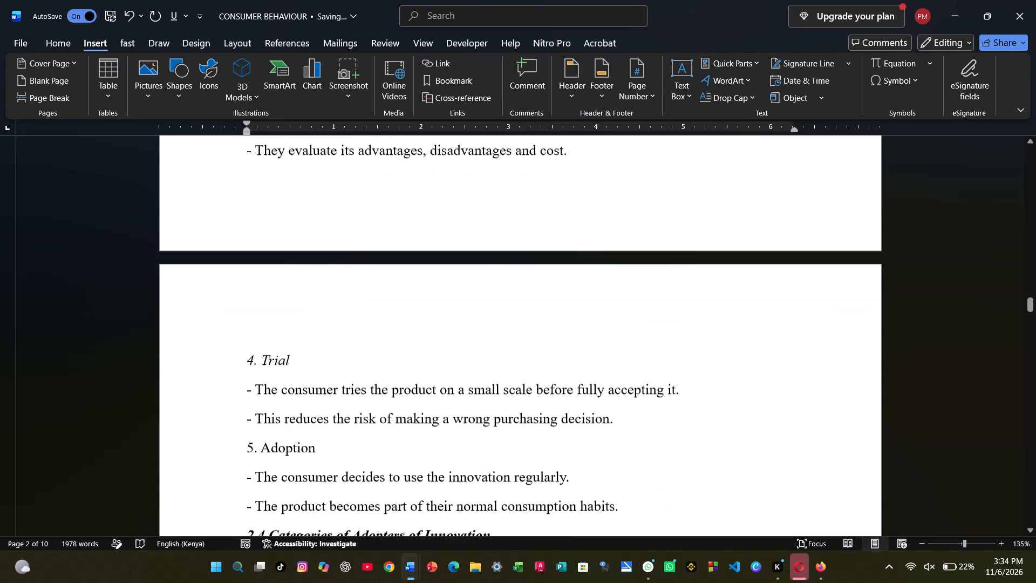
scroll(315, 330, down, 4)
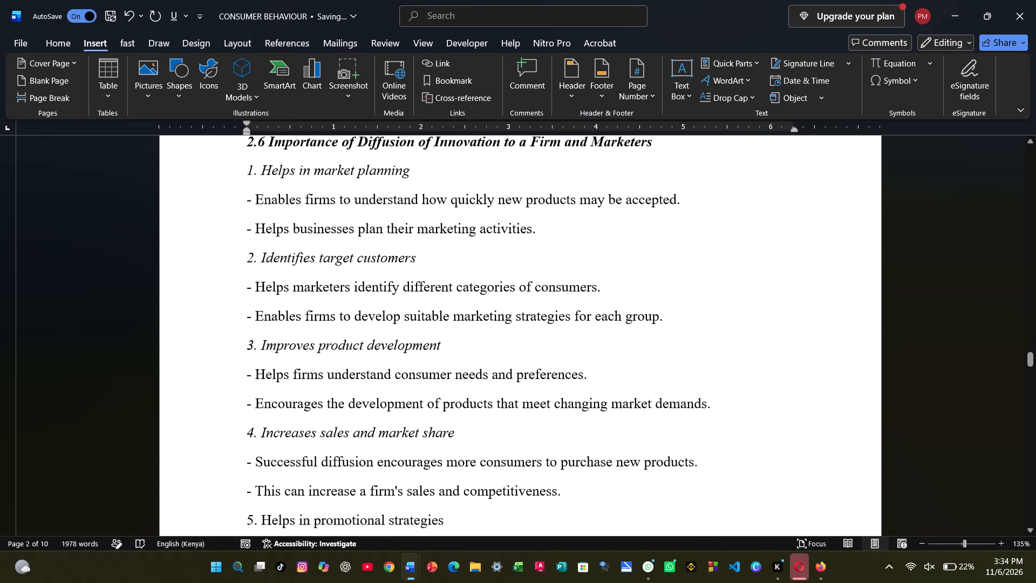
scroll(315, 330, down, 1)
scroll(315, 330, up, 1)
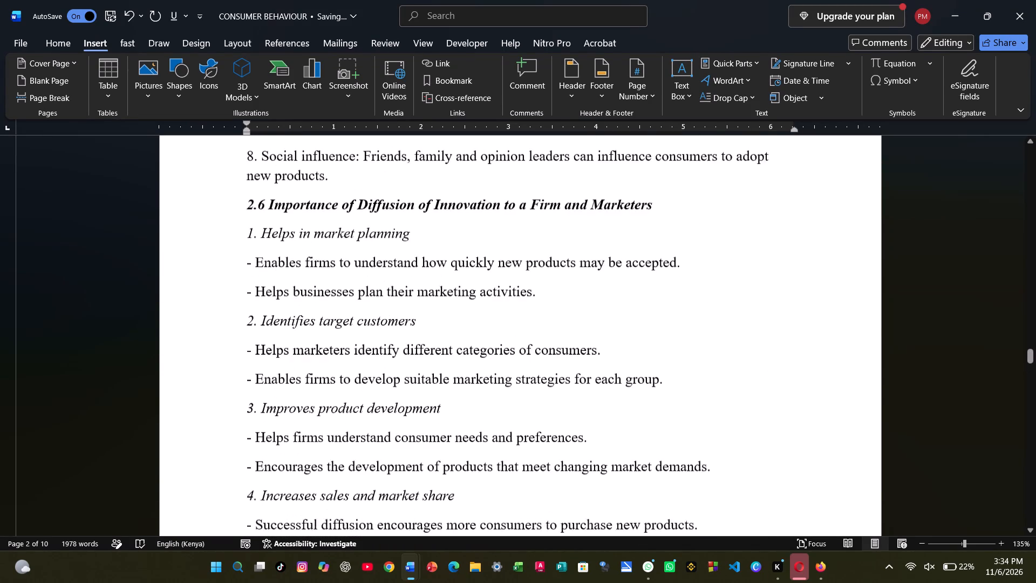
scroll(315, 330, up, 4)
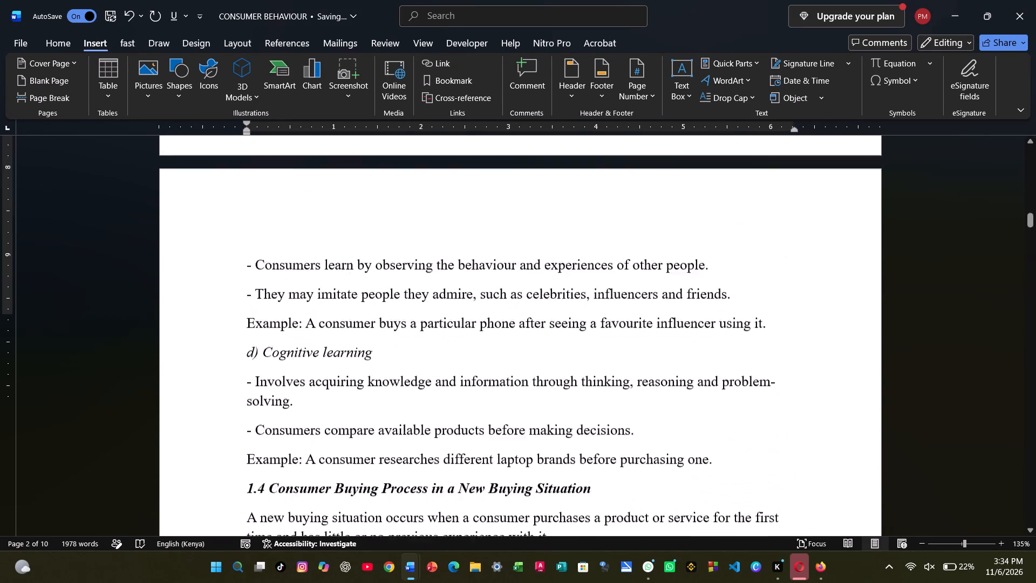
scroll(315, 330, up, 3)
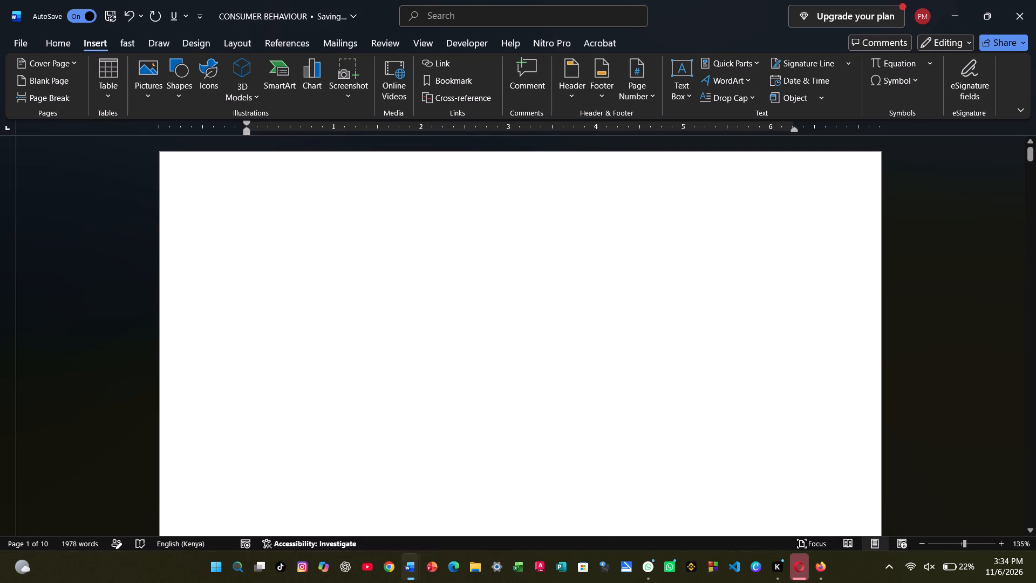
Place the insertion point at the top of the blank first page and look over the pages that follow.
click(290, 240)
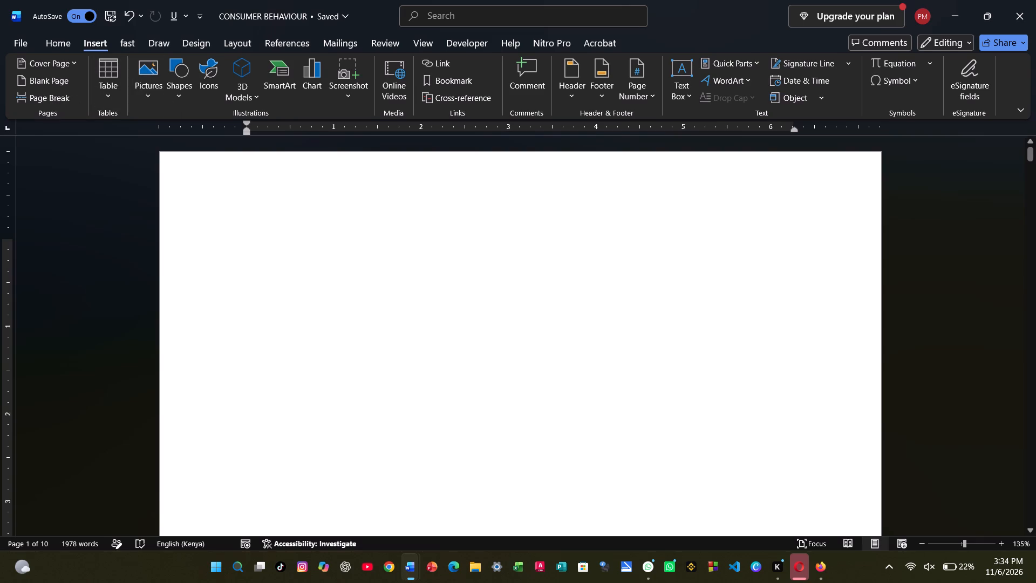
scroll(248, 304, down, 4)
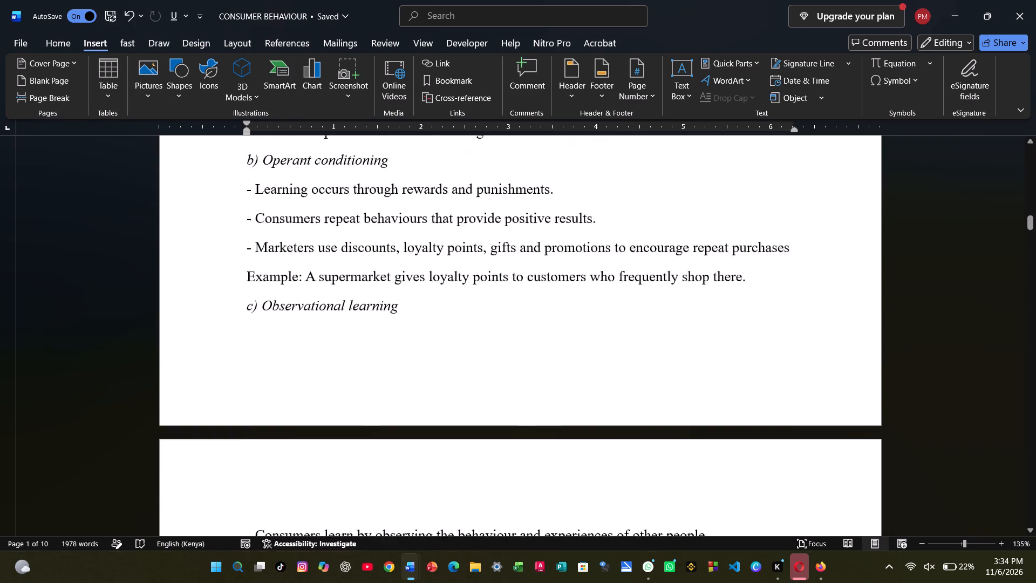
scroll(248, 304, down, 3)
scroll(248, 304, up, 4)
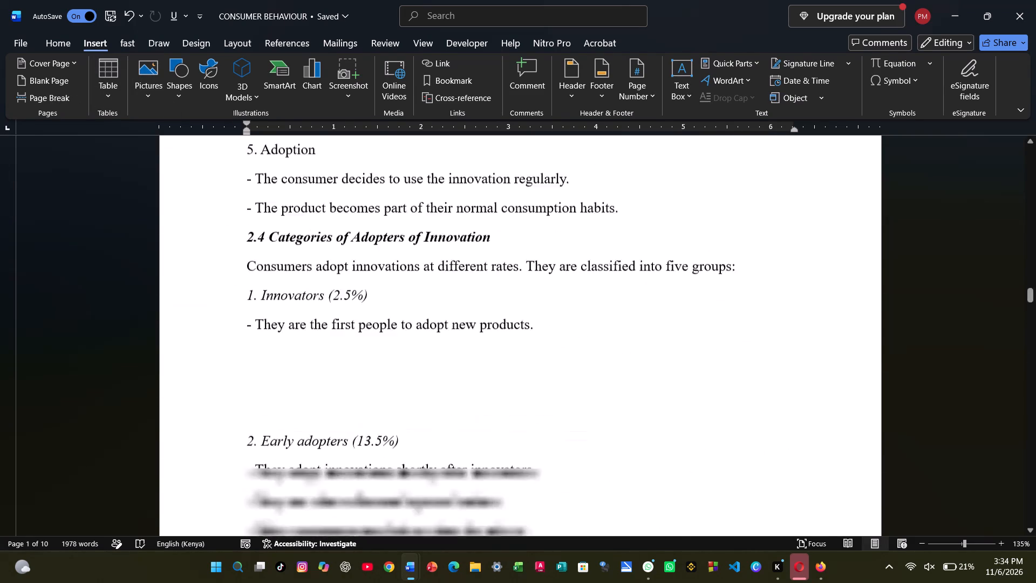
scroll(248, 304, up, 4)
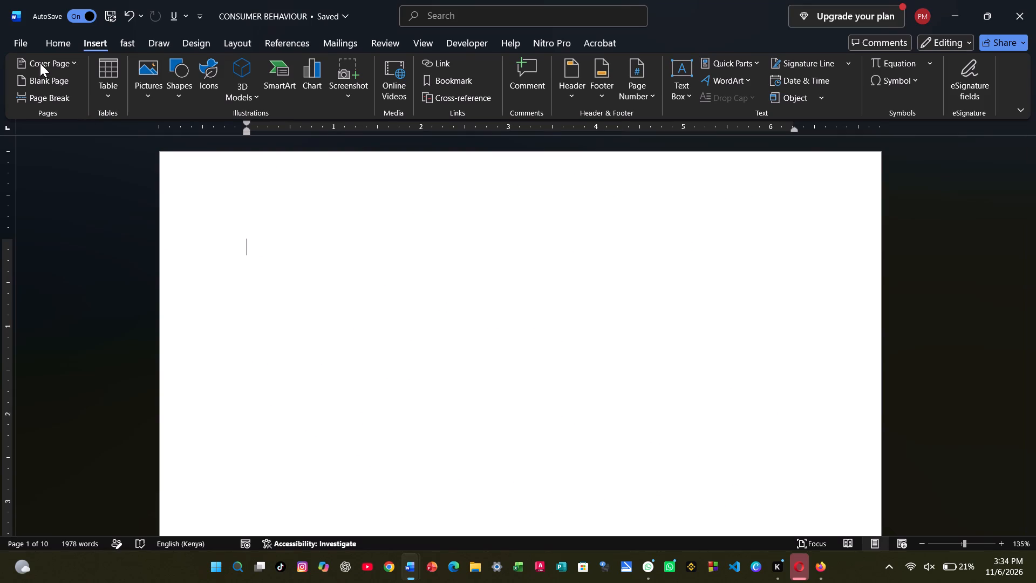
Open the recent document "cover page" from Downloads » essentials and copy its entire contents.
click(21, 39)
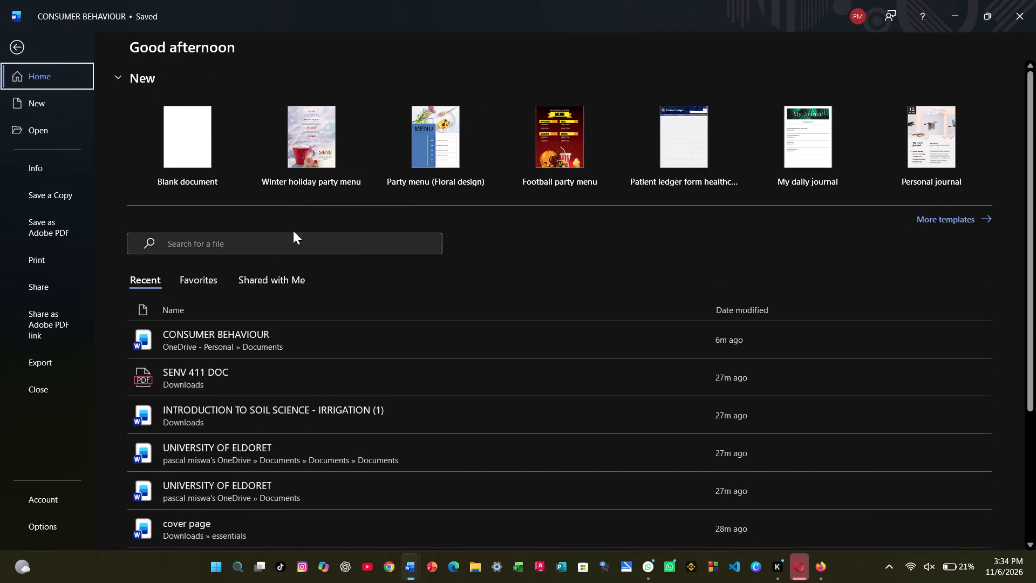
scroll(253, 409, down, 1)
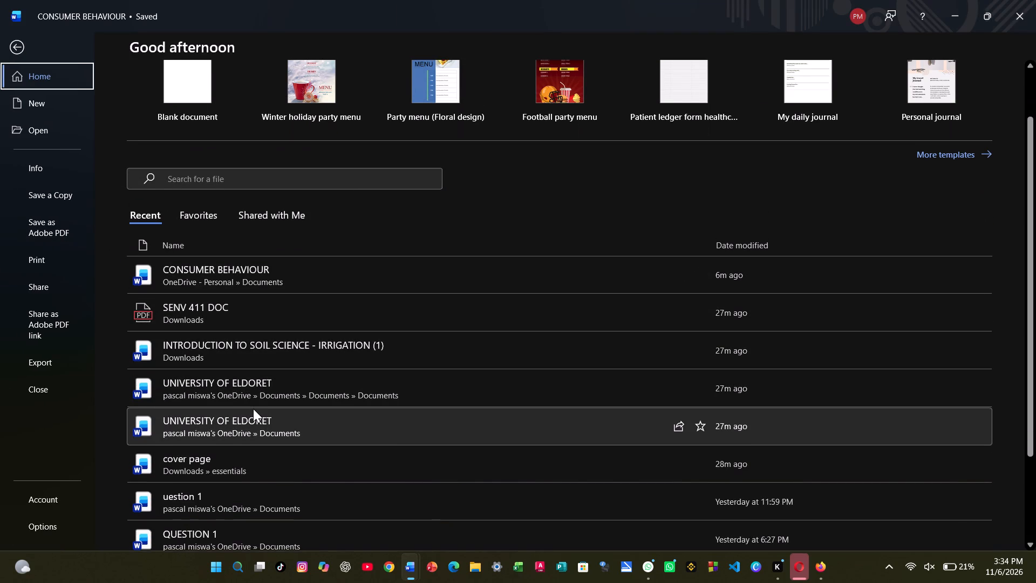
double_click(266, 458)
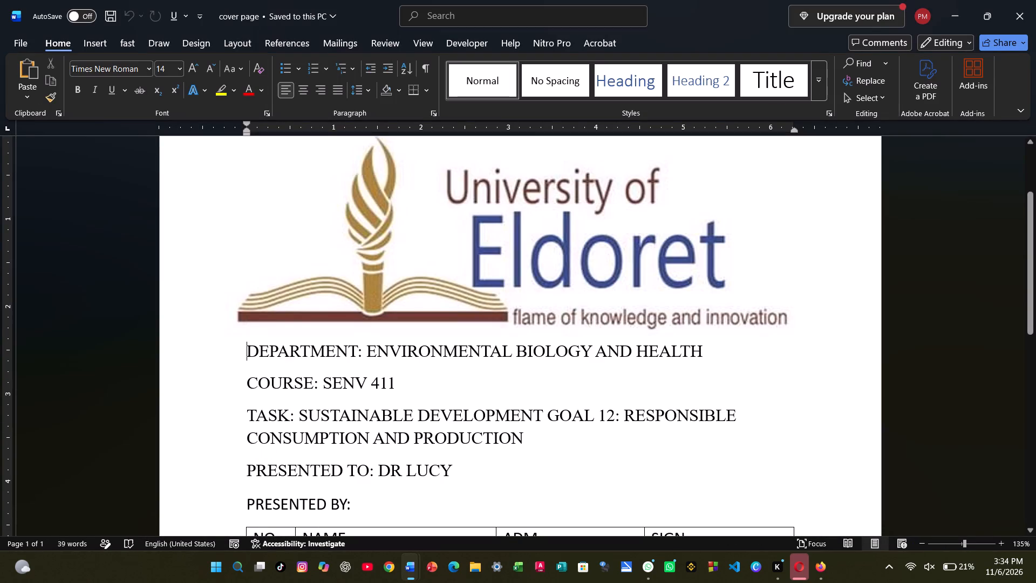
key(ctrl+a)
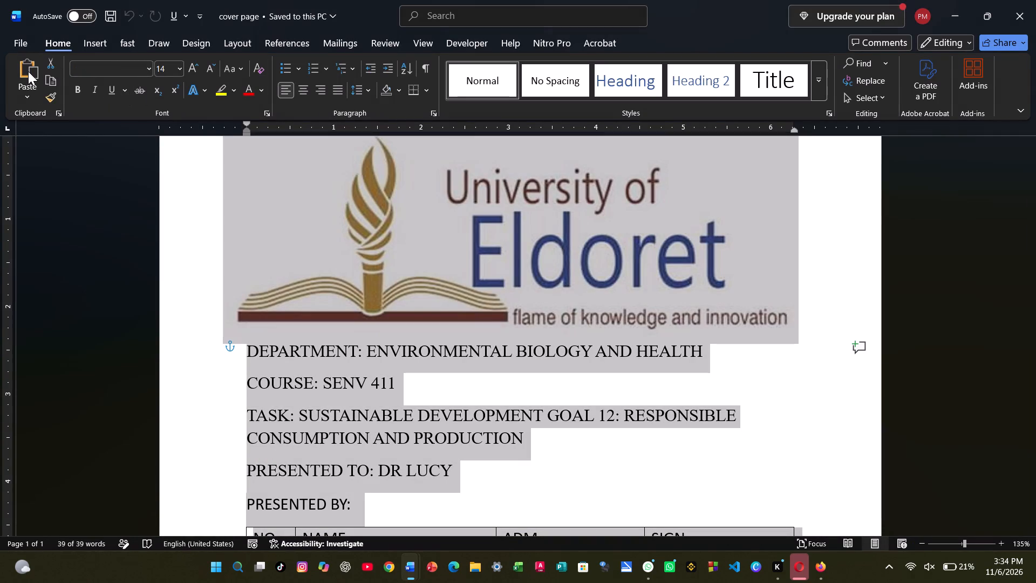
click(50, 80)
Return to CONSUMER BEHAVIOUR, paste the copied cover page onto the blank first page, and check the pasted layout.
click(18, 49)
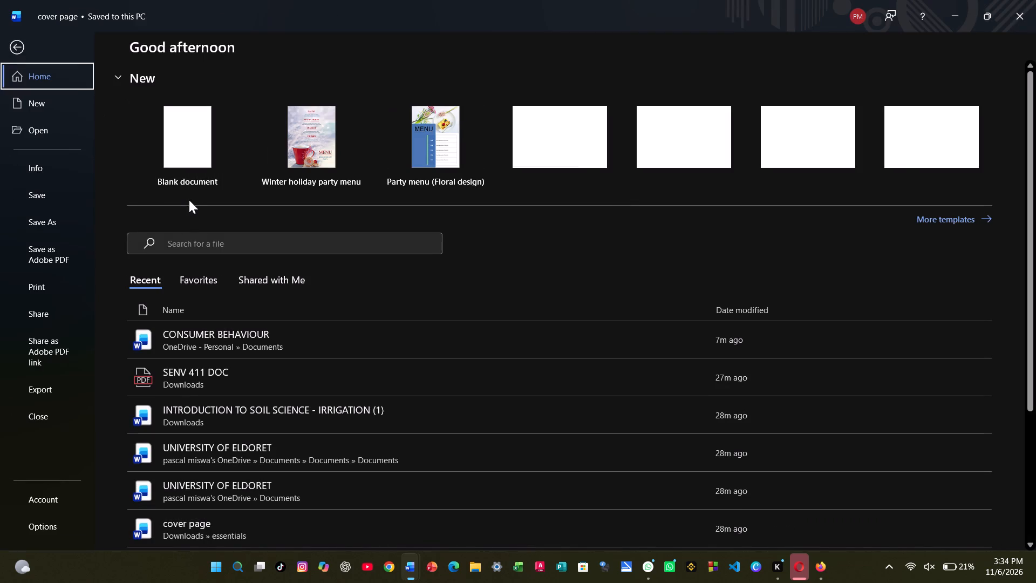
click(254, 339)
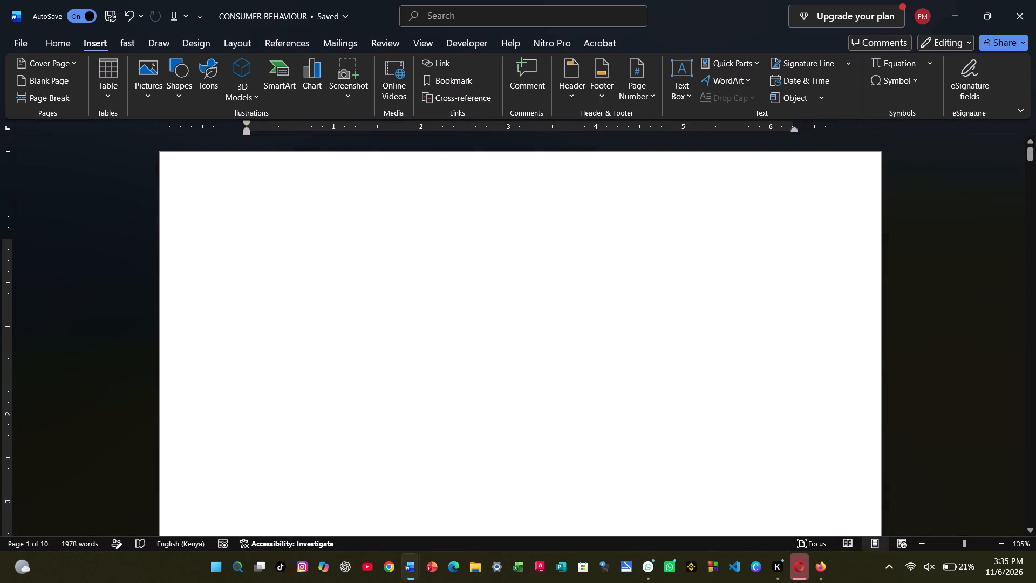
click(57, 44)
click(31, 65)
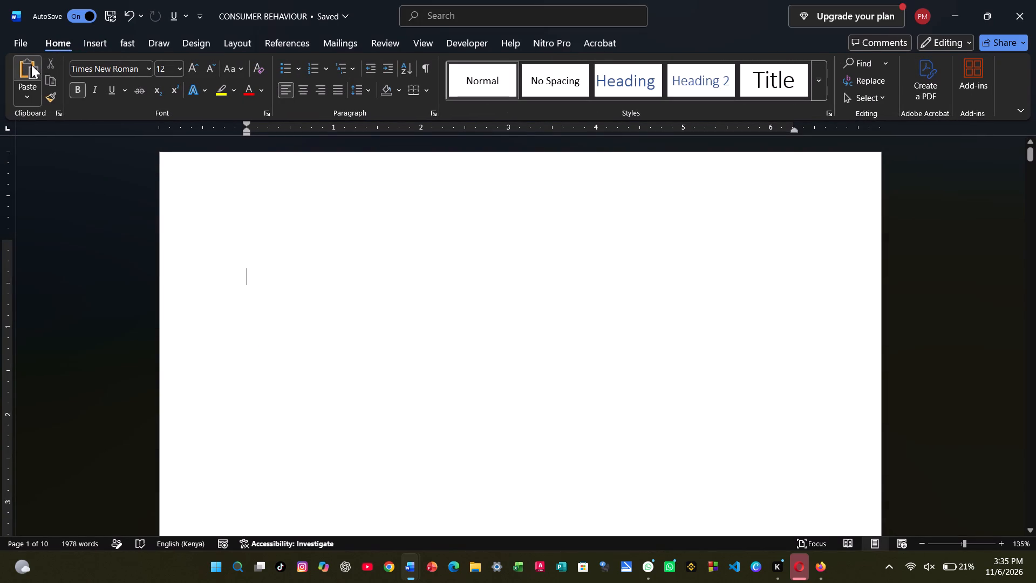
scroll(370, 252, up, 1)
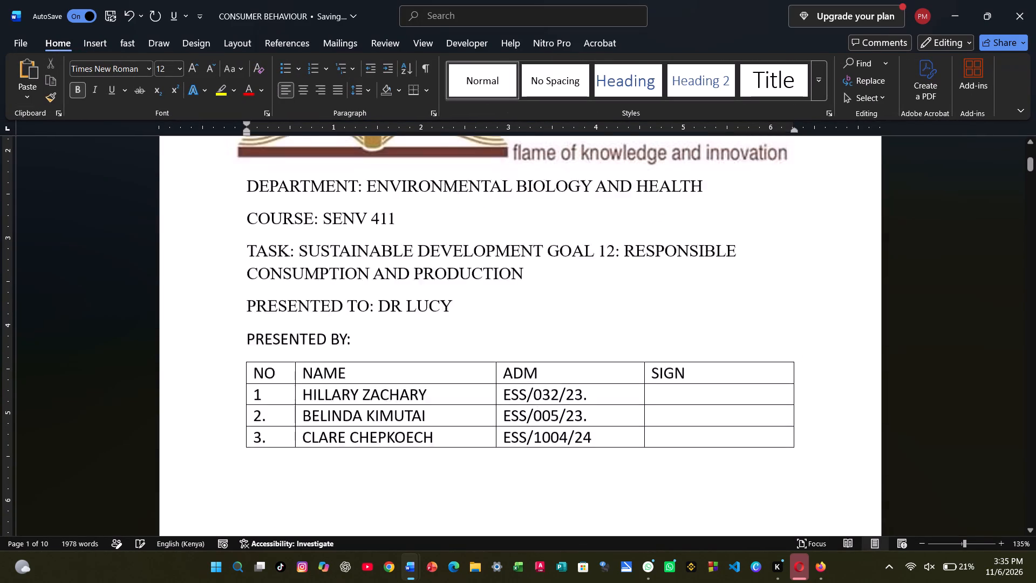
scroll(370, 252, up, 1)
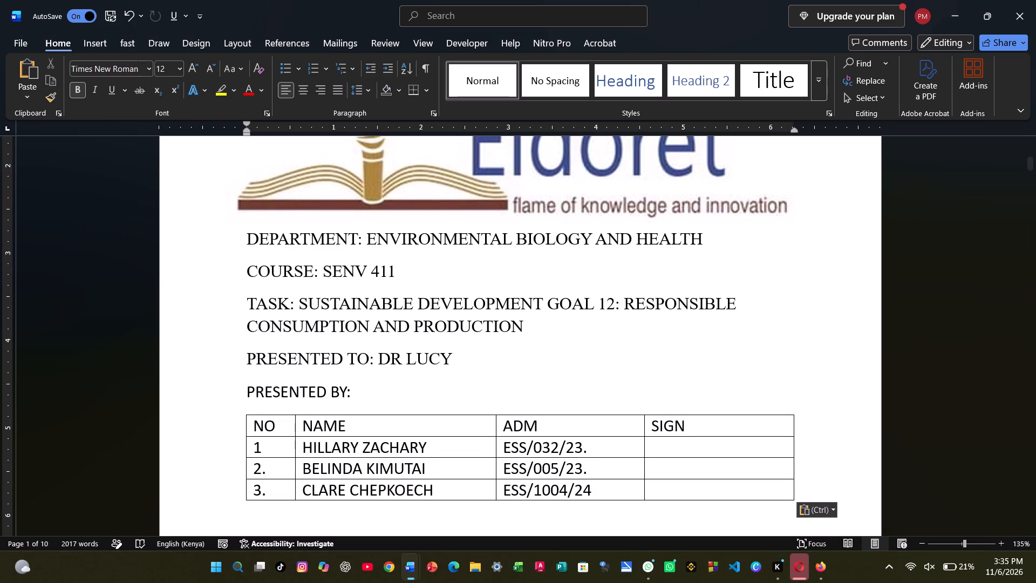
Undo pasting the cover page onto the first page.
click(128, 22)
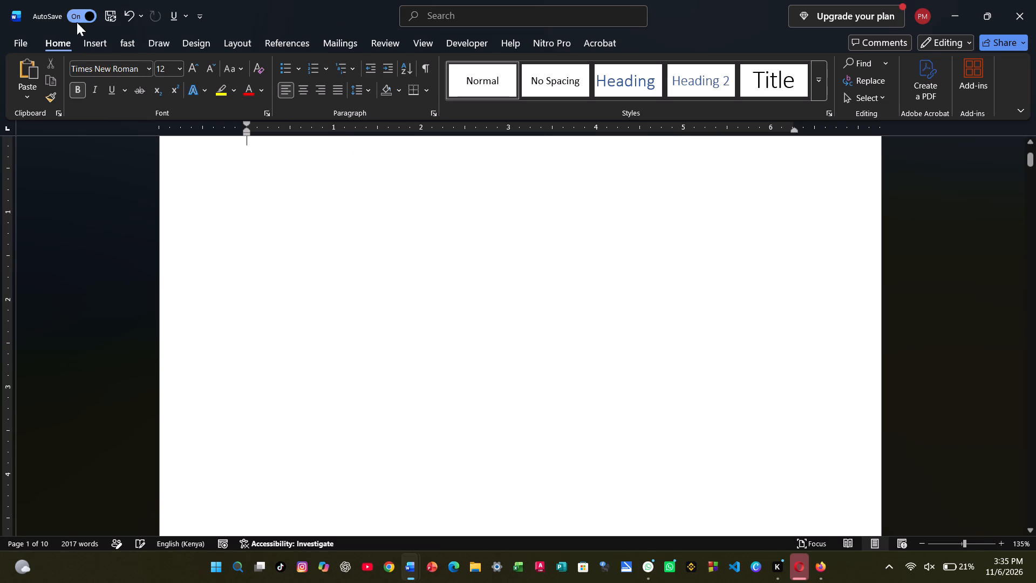
Switch back to the recent document "cover page" to view it.
click(24, 36)
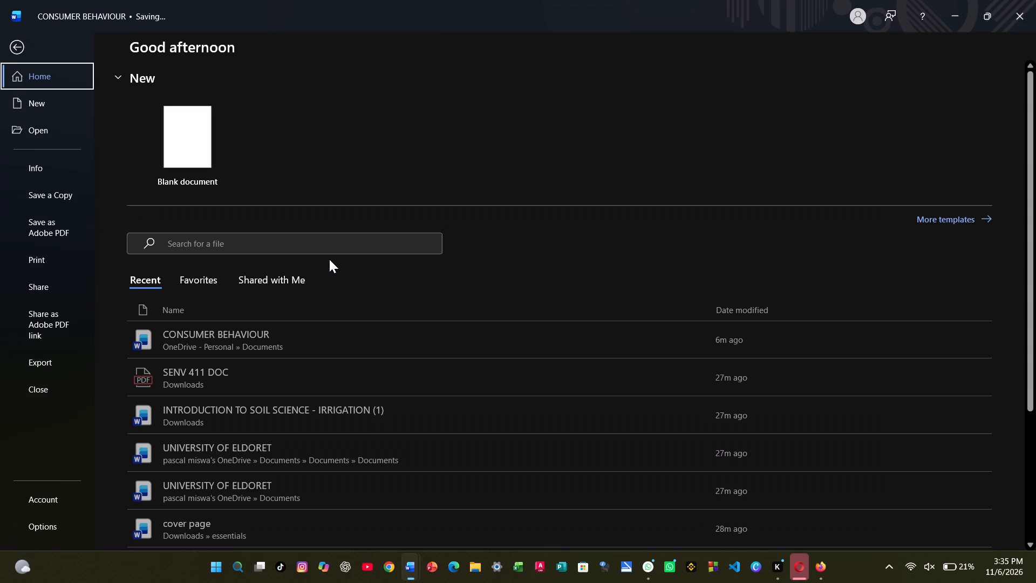
scroll(317, 367, down, 1)
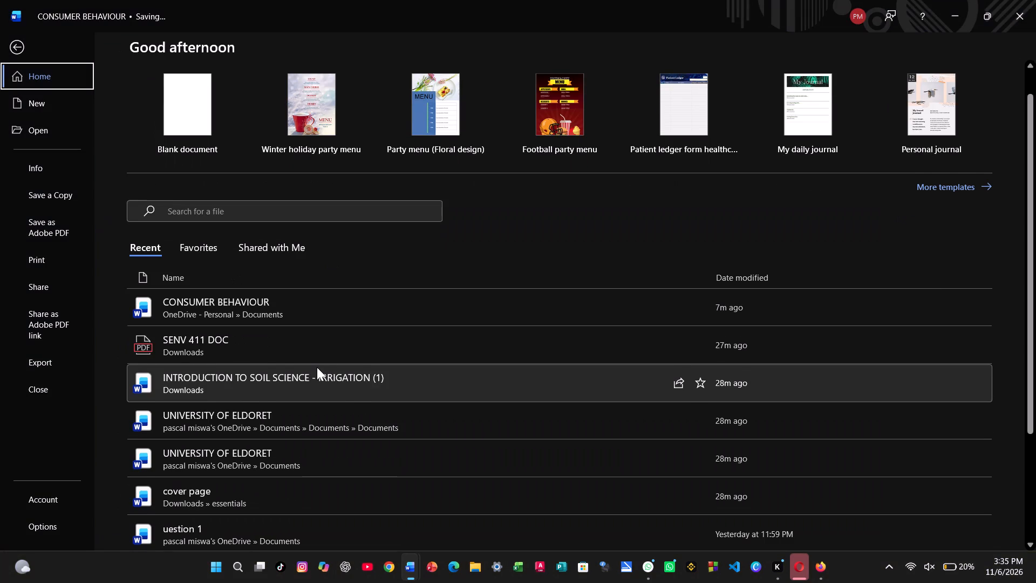
scroll(317, 367, down, 1)
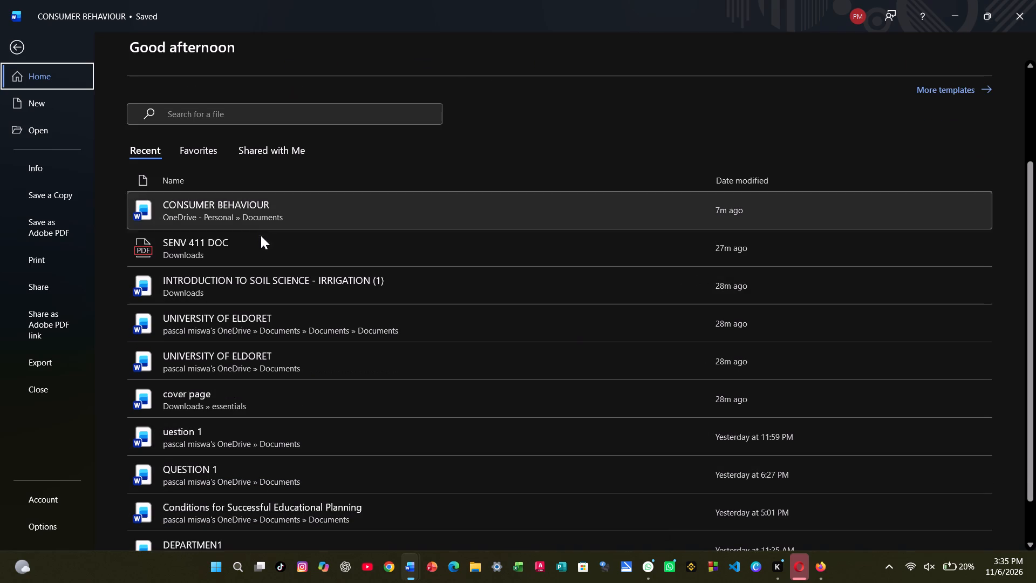
click(250, 396)
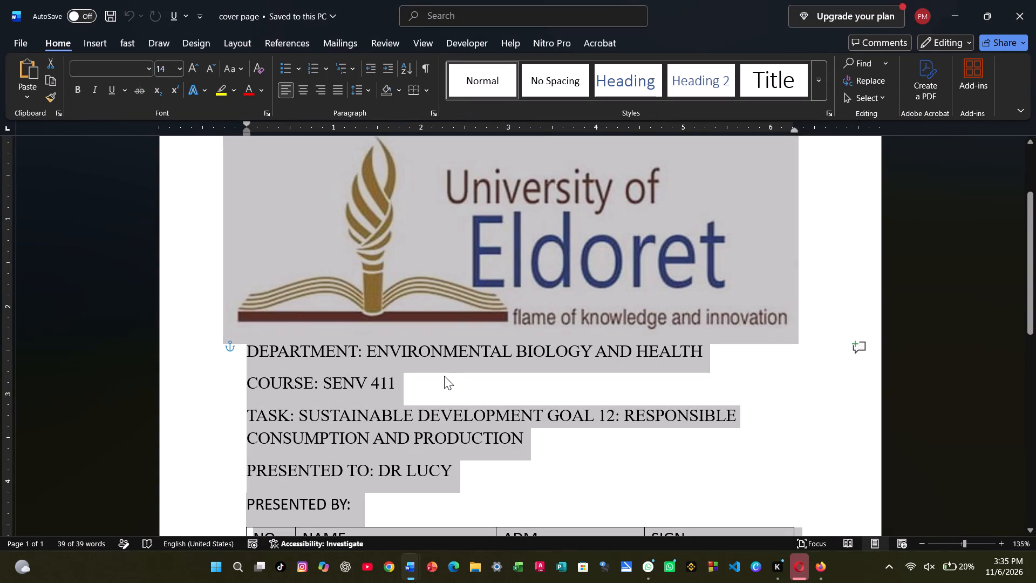
Open the recent UNIVERSITY OF ELDORET document in Documents » Documents » Documents and examine its cover details.
click(18, 48)
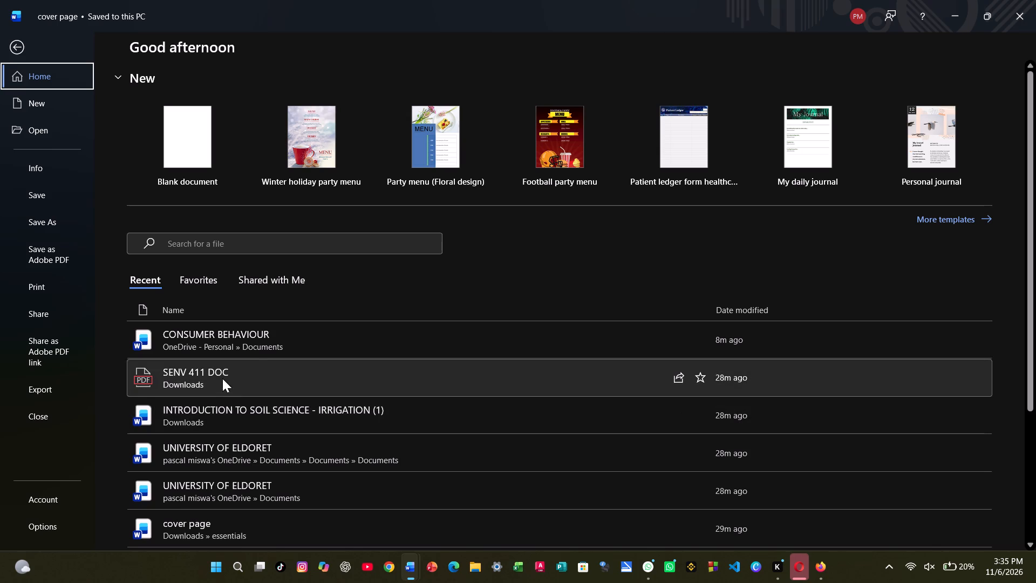
click(263, 452)
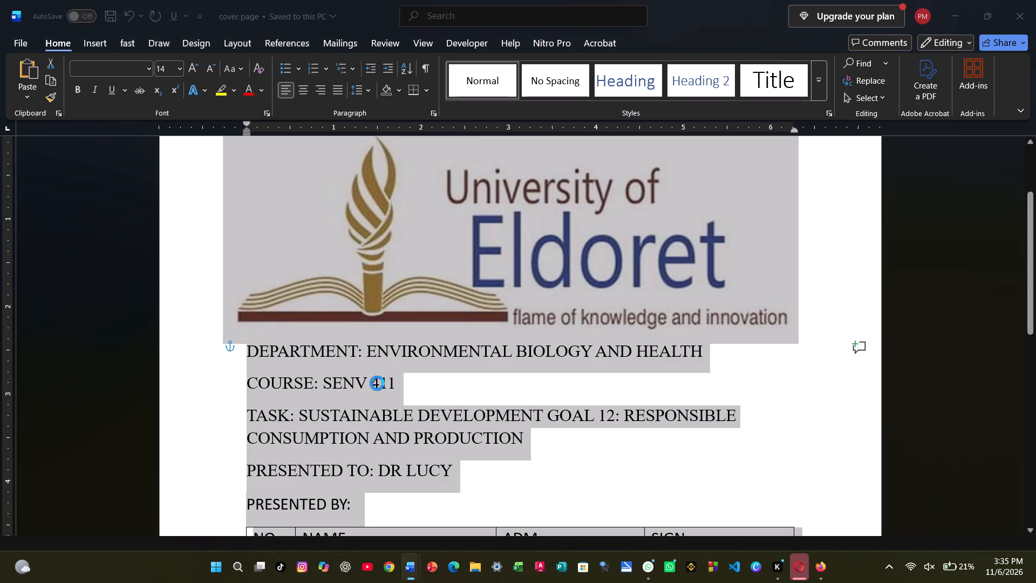
scroll(353, 357, up, 1)
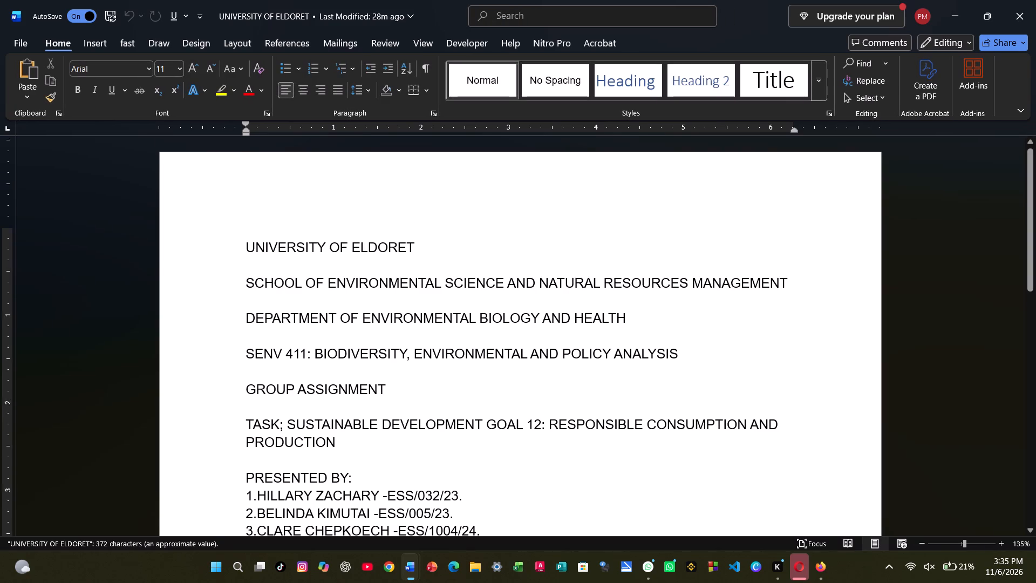
scroll(353, 357, up, 1)
scroll(353, 357, down, 3)
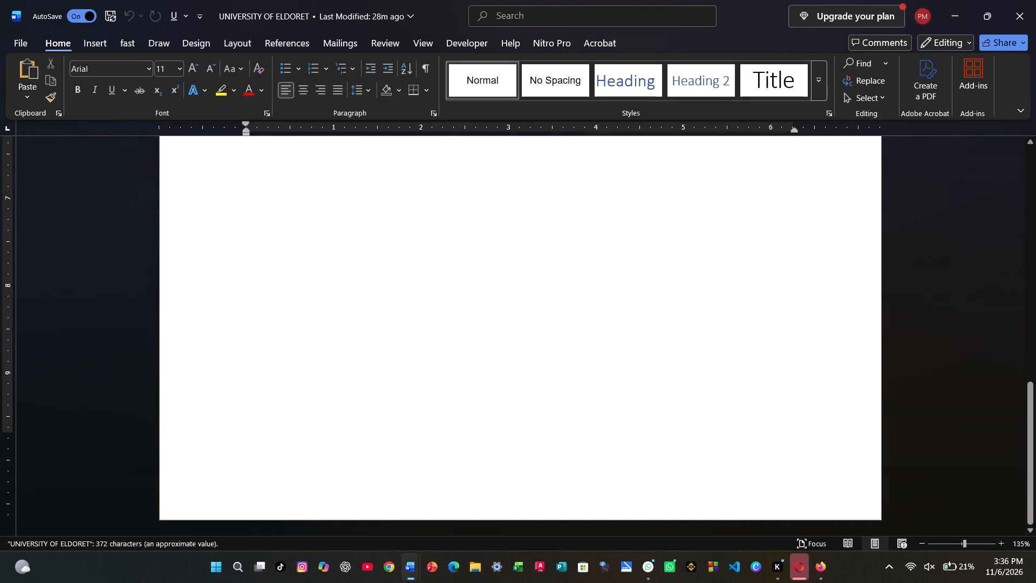
Open the recent document Conditions for Successful Educational Planning to check it for a cover page.
click(15, 46)
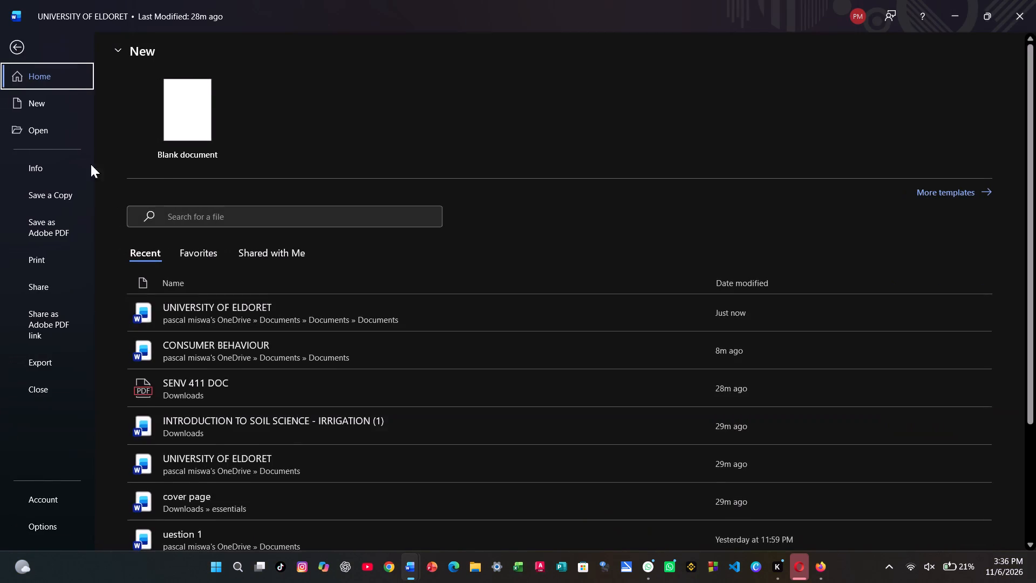
scroll(236, 426, down, 1)
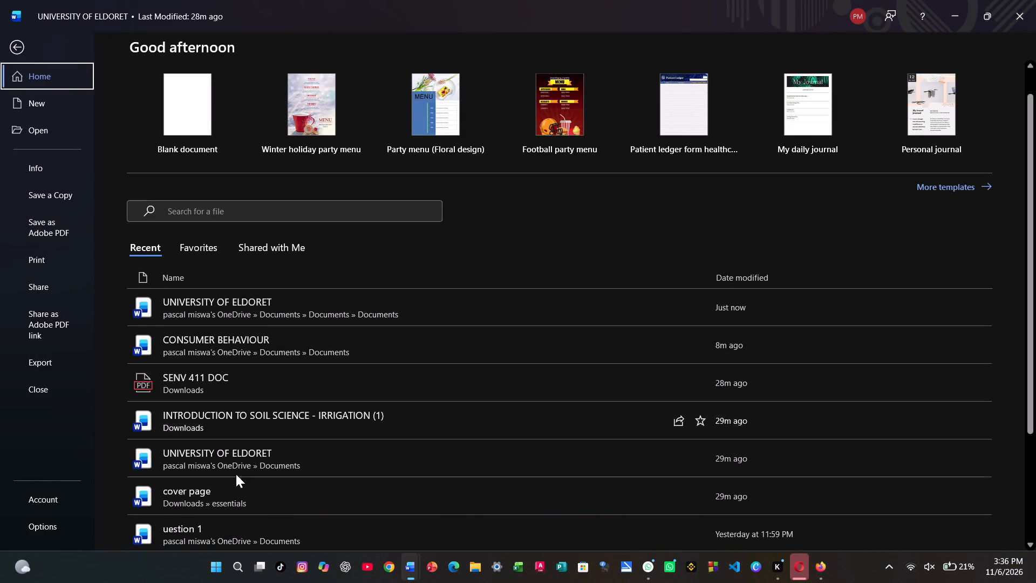
scroll(236, 518, down, 1)
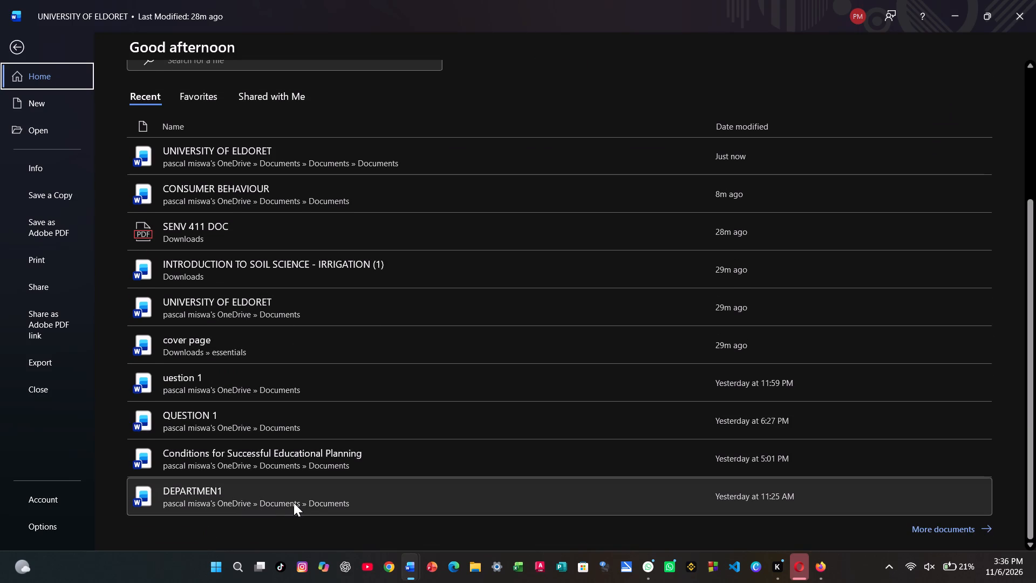
double_click(262, 464)
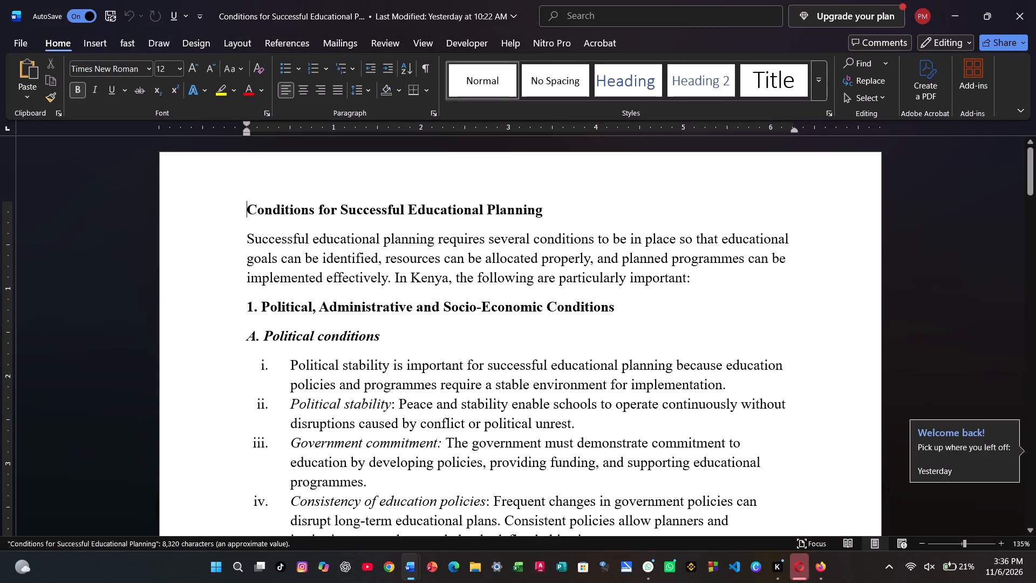
Open the recent document INTRODUCTION TO SOIL SCIENCE - IRRIGATION (1) and examine its University of Eldoret cover details.
click(25, 40)
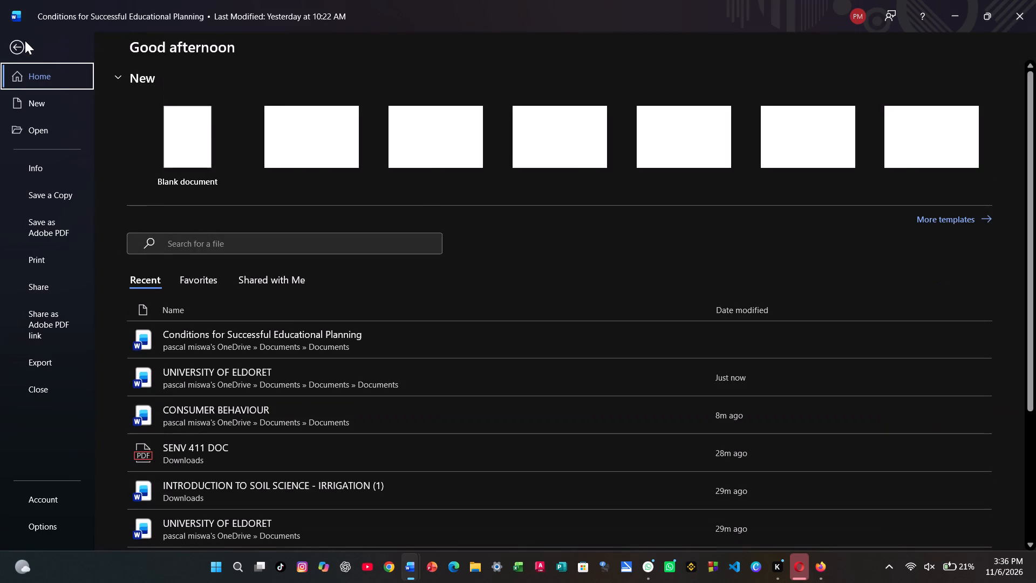
scroll(262, 435, down, 1)
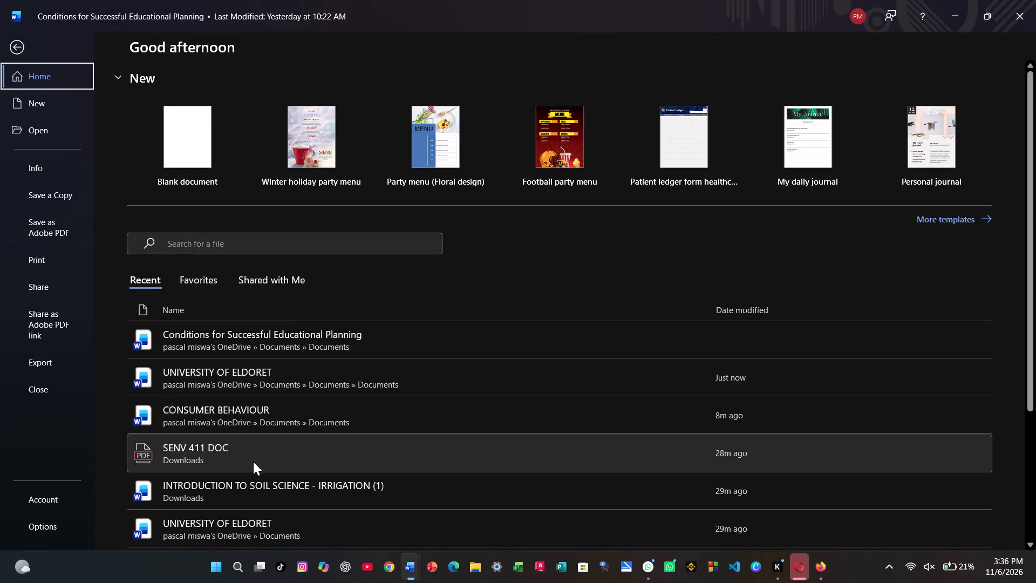
click(244, 477)
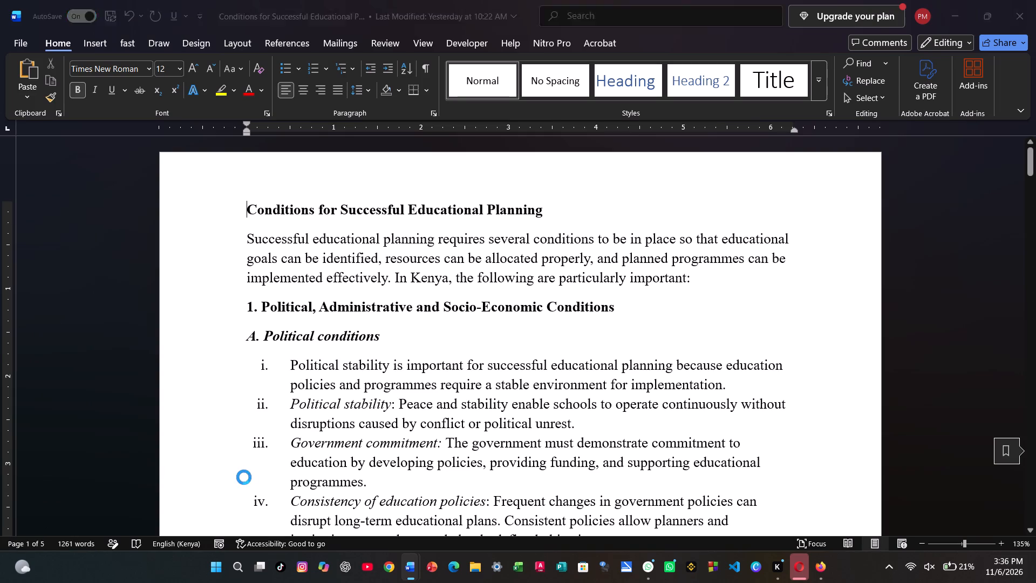
scroll(231, 417, down, 1)
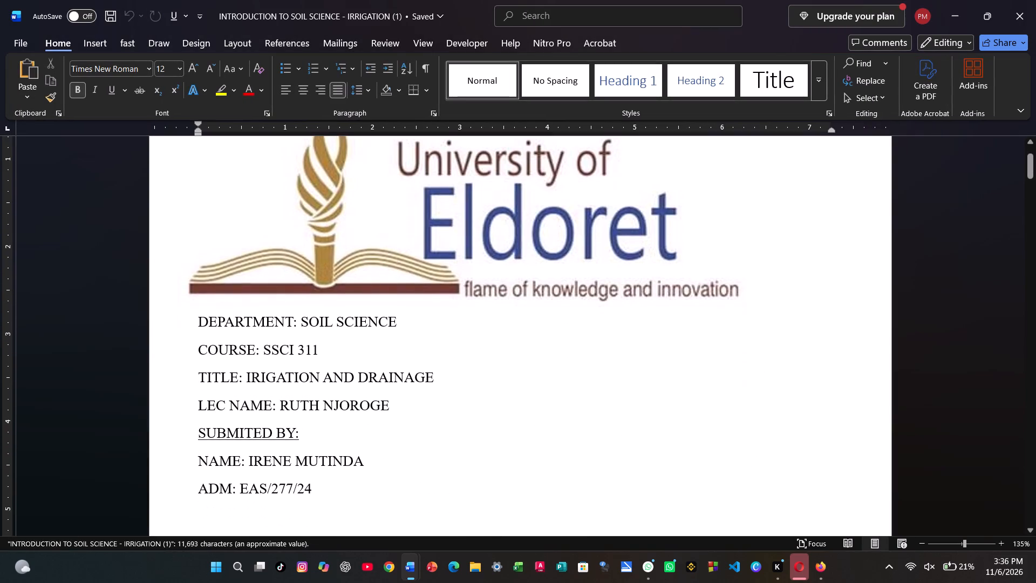
scroll(231, 417, down, 1)
scroll(243, 342, down, 1)
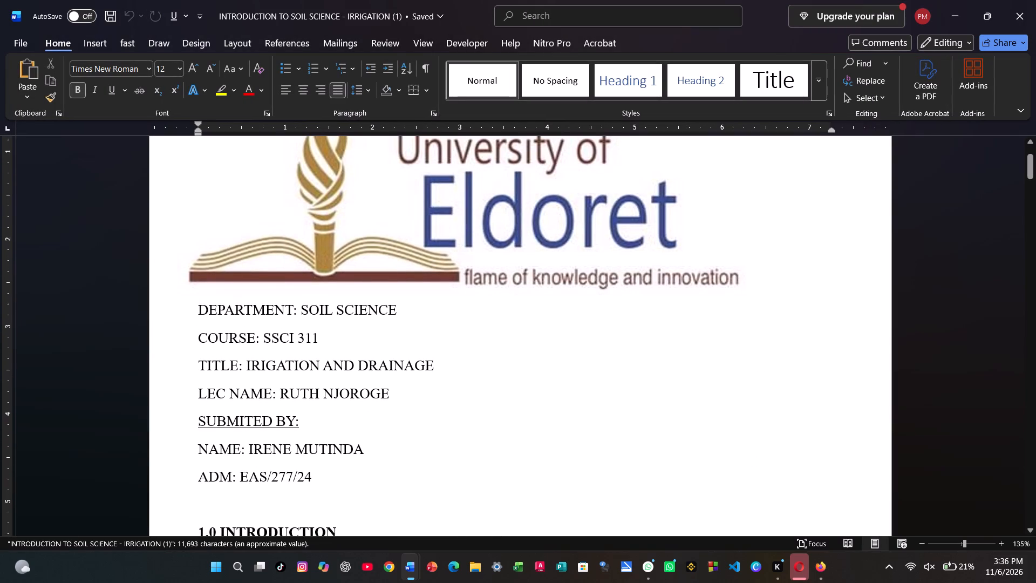
scroll(243, 342, down, 2)
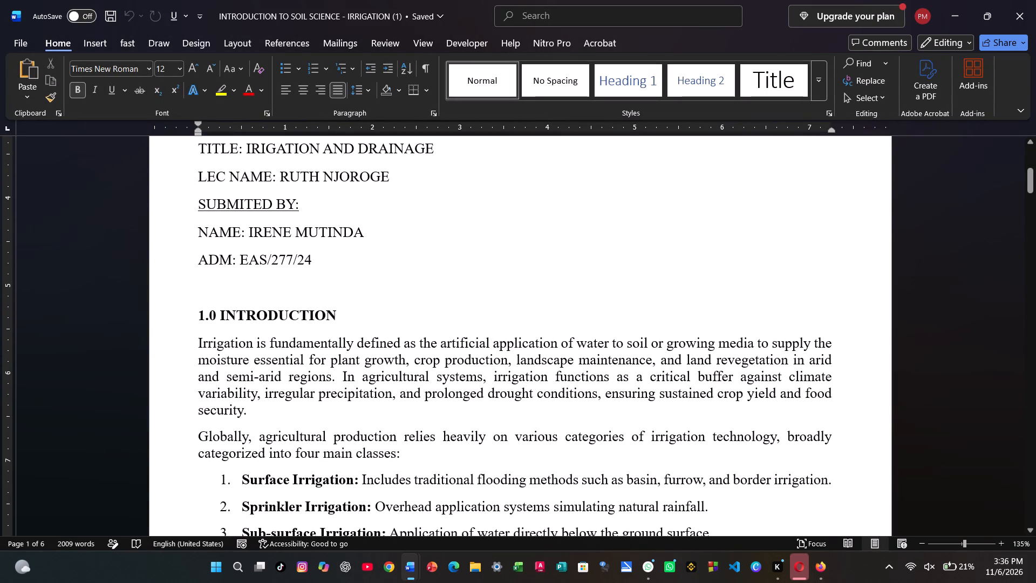
Insert blank lines after the ADM line until the 1.0 INTRODUCTION heading moves off the cover page onto the following page.
click(319, 269)
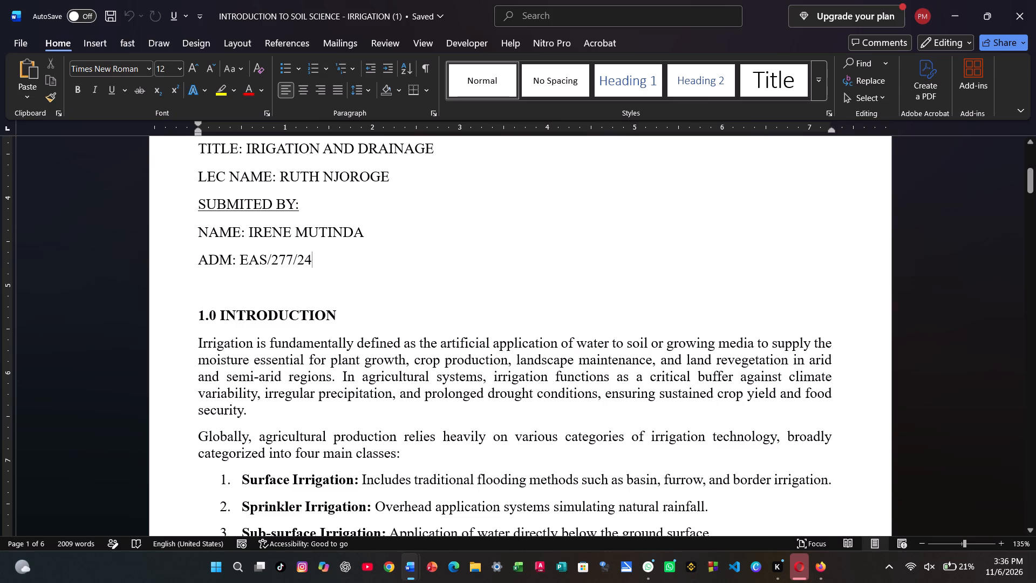
key(Return)
key(Return)
key(Return)
key(Return)
key(Return)
key(Return)
key(Return)
key(Return)
key(Return)
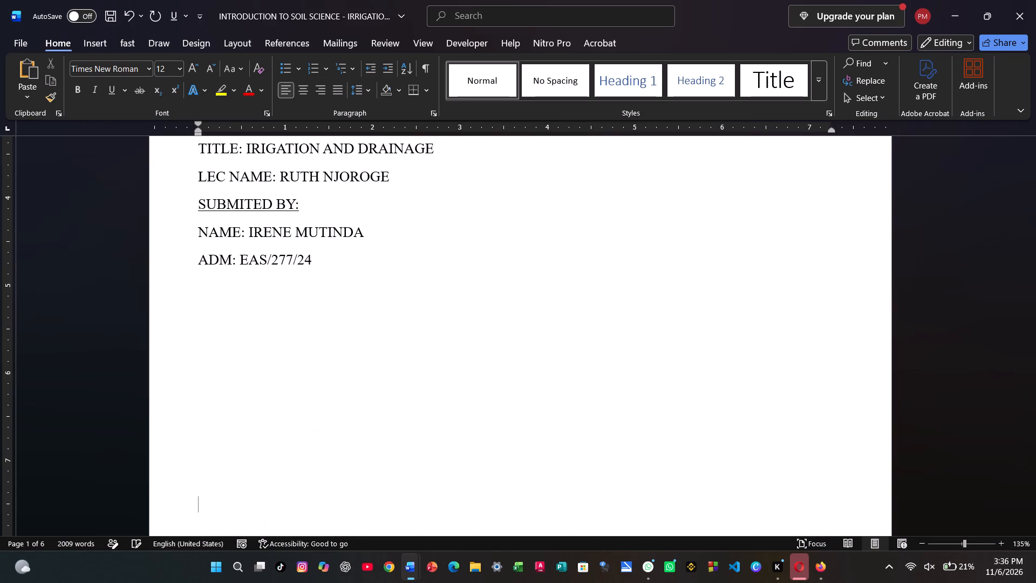
scroll(319, 269, down, 2)
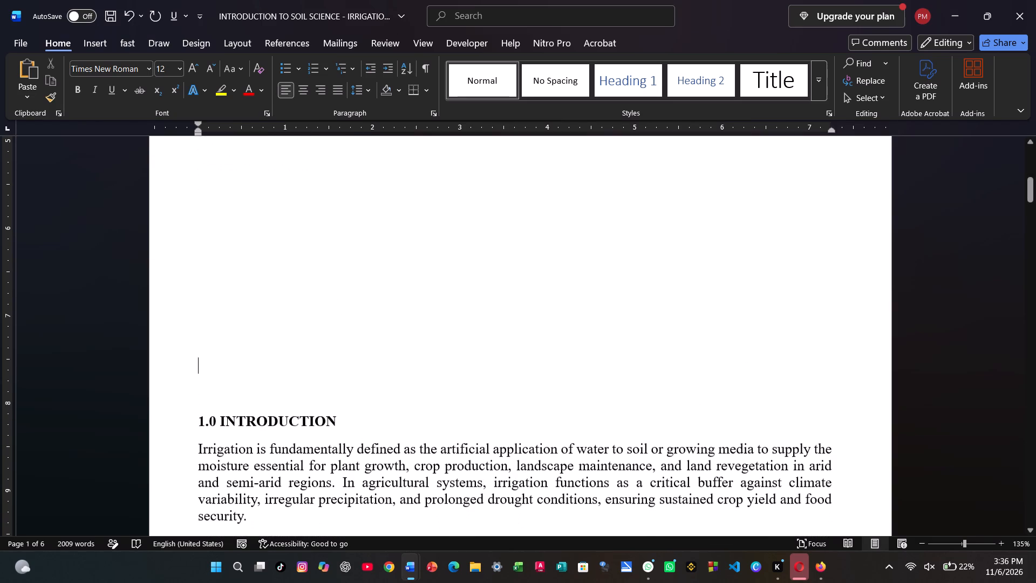
key(Return)
key(Return)
key(Return)
scroll(319, 269, down, 1)
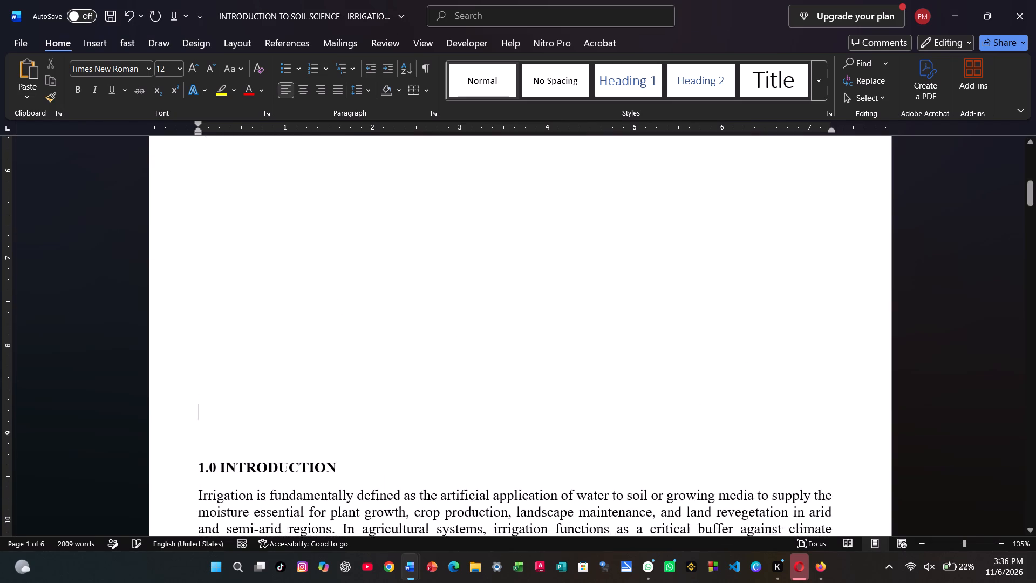
scroll(319, 269, down, 1)
key(Return)
key(Return)
scroll(319, 269, down, 1)
key(Return)
key(Return)
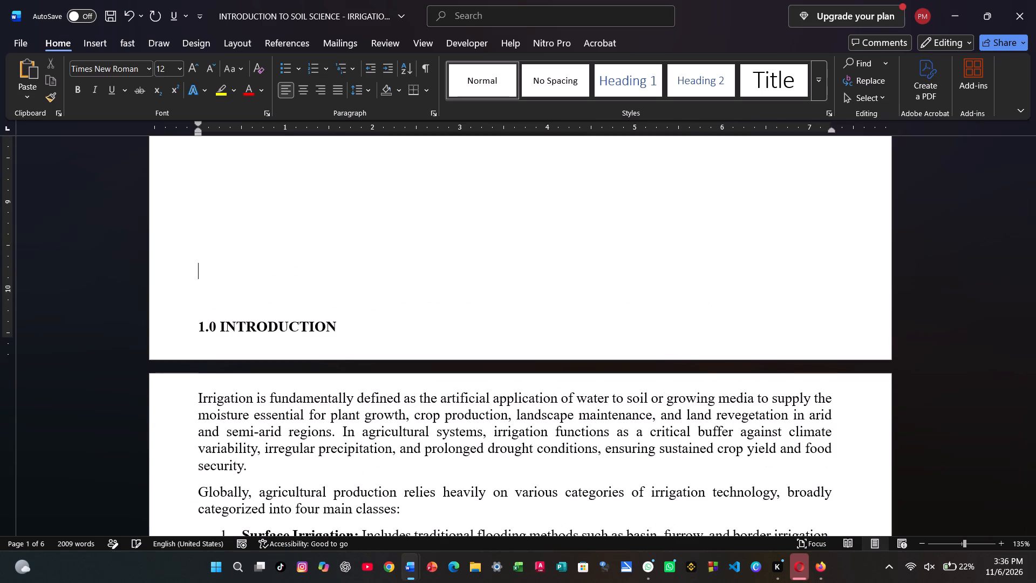
key(Return)
Select the entire soil science document, including the cover logo and details, and copy it.
scroll(319, 269, up, 4)
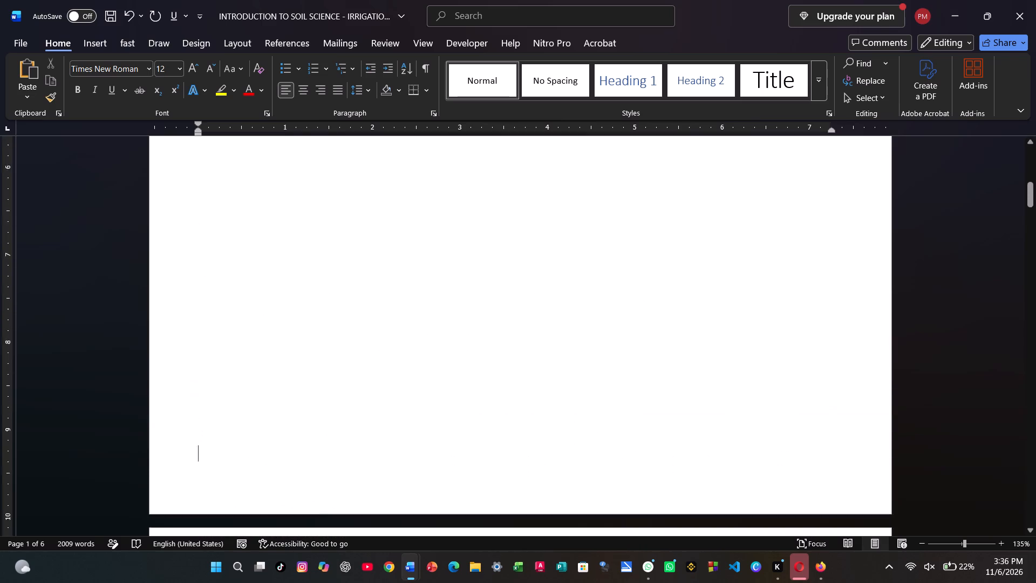
scroll(319, 269, up, 3)
scroll(319, 269, down, 1)
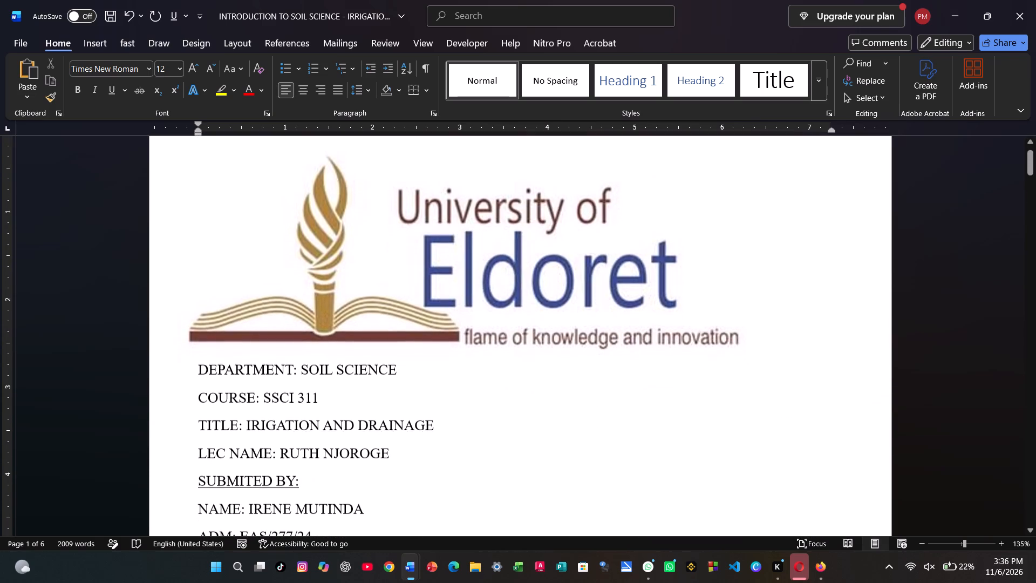
click(316, 405)
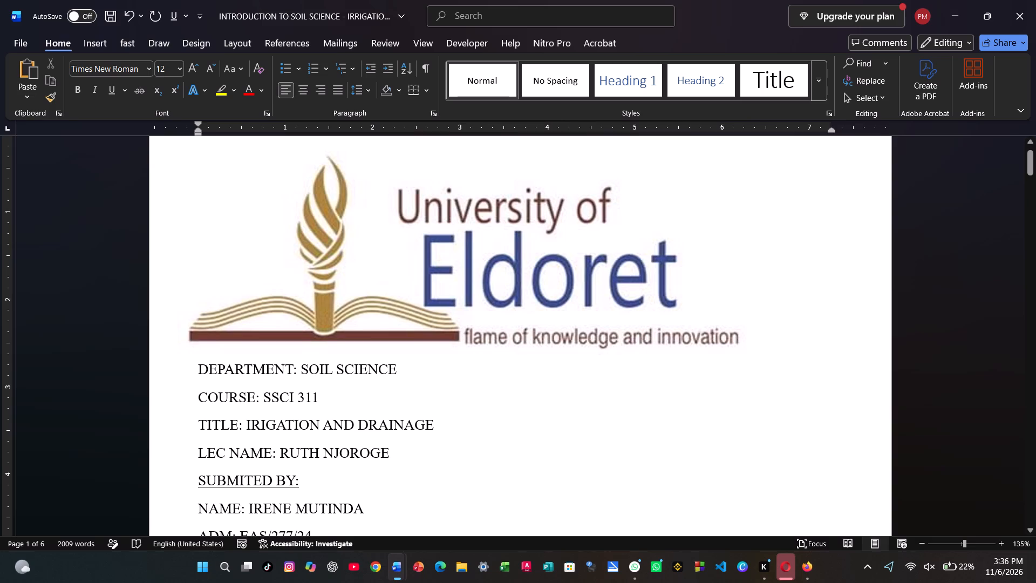
key(ctrl+a)
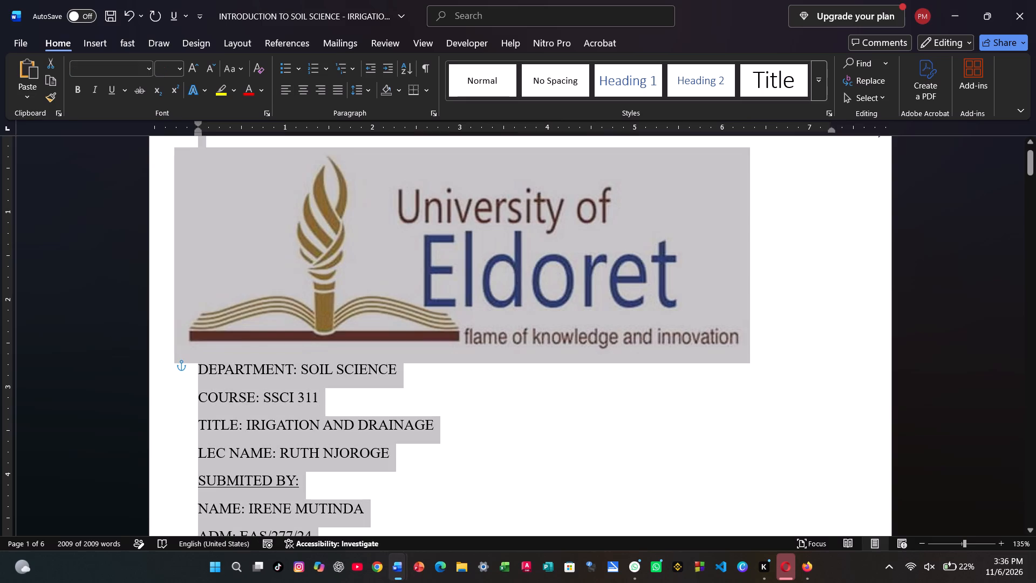
click(50, 77)
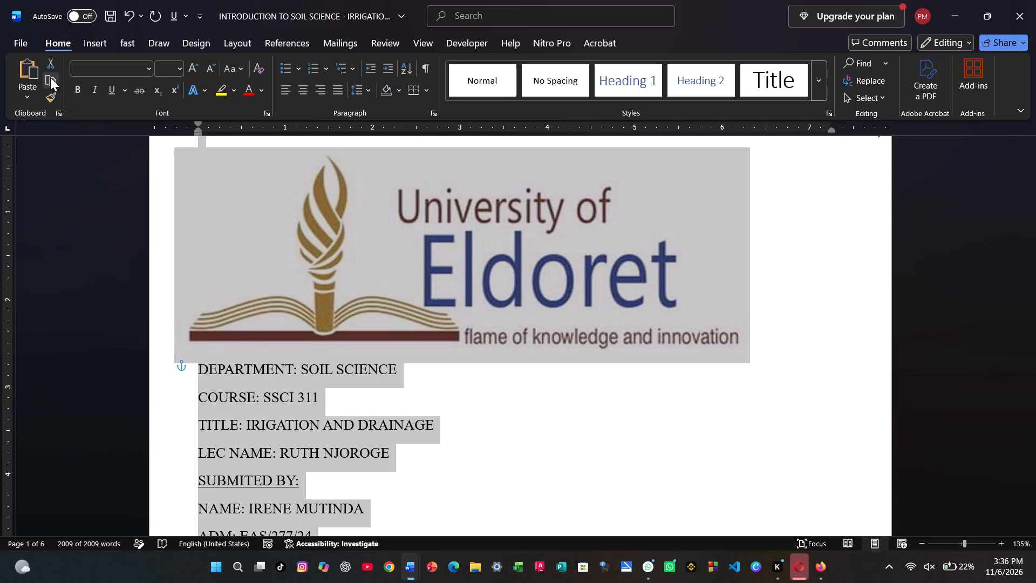
Return to CONSUMER BEHAVIOUR, paste the copied content onto the blank first page, and check the pasted cover.
click(24, 48)
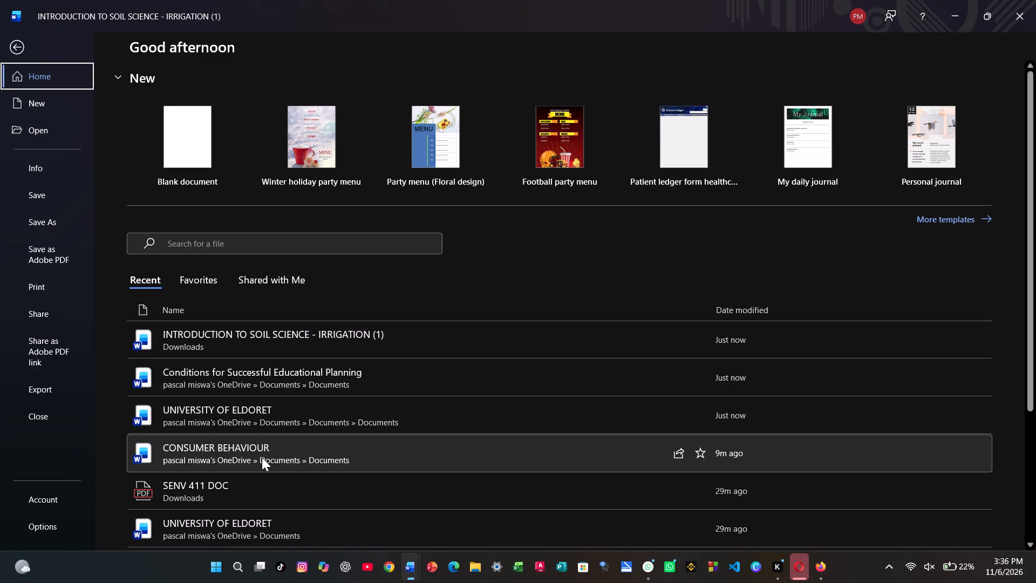
click(262, 457)
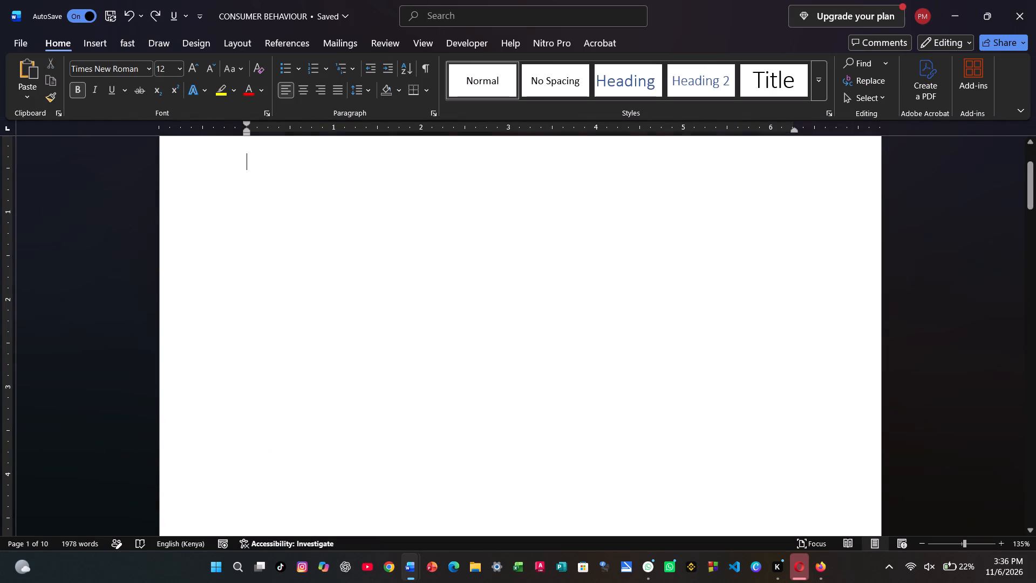
click(26, 66)
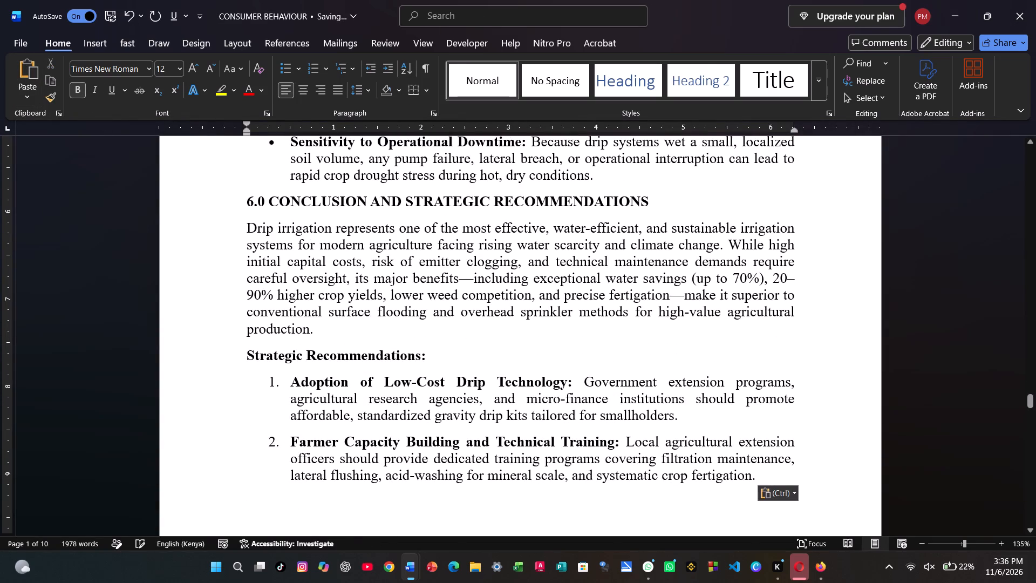
scroll(351, 297, up, 13)
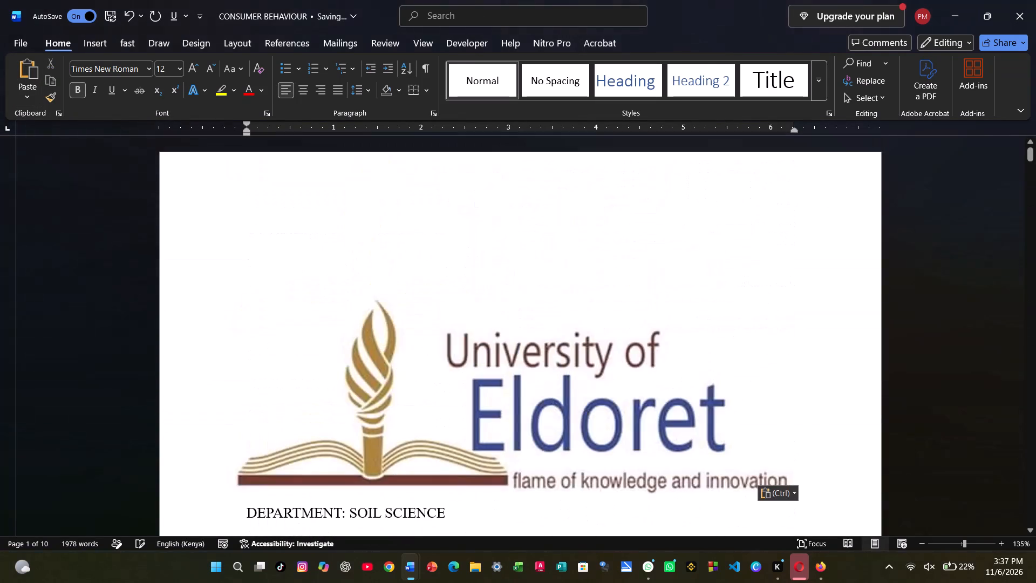
scroll(351, 297, up, 1)
scroll(446, 397, down, 1)
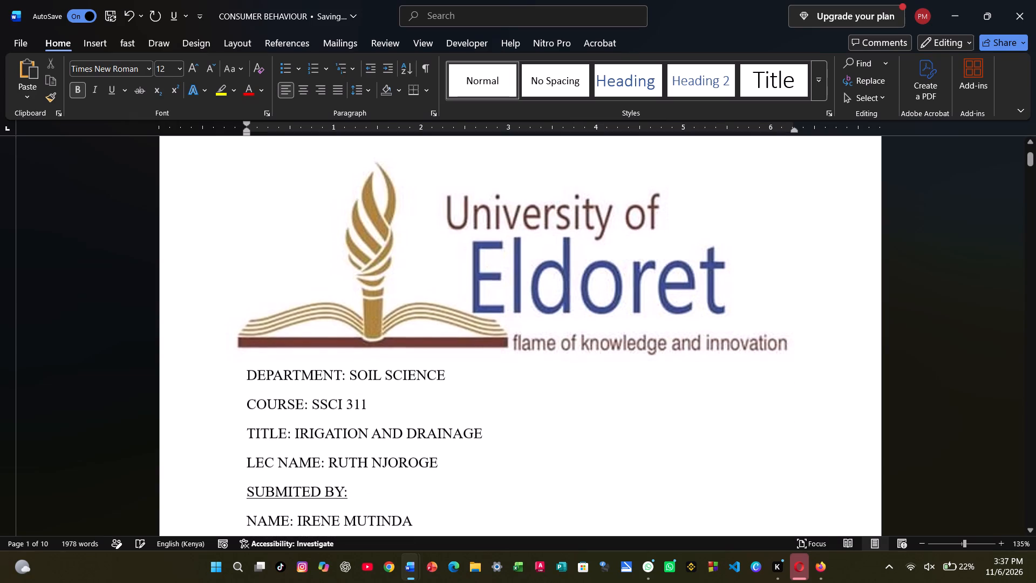
scroll(446, 397, down, 1)
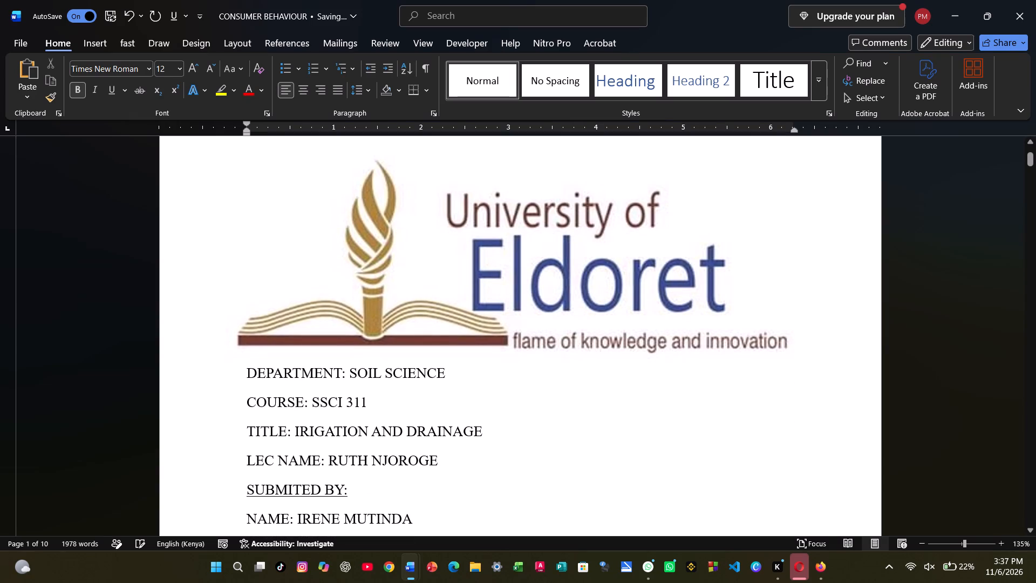
scroll(355, 433, down, 1)
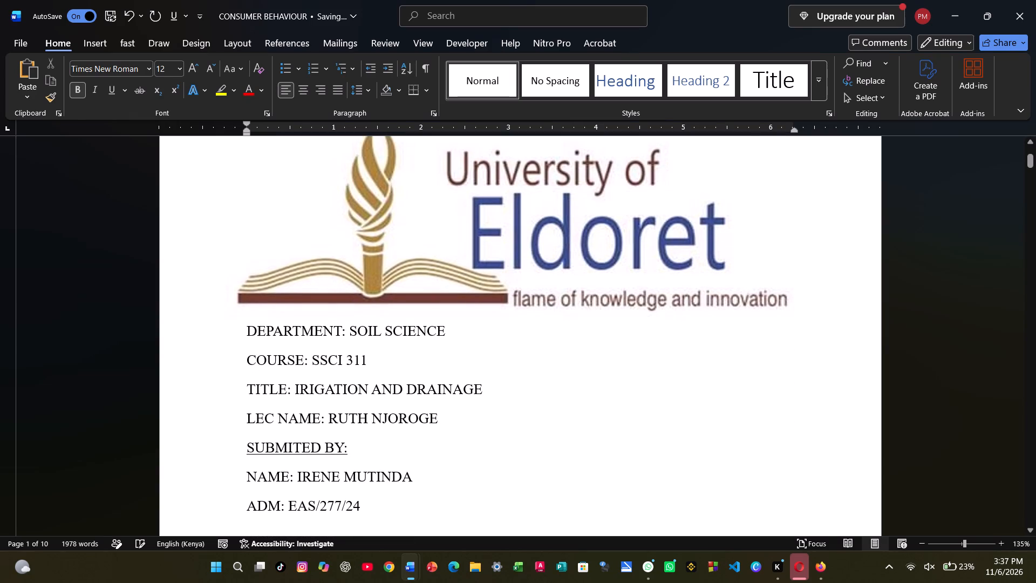
Clear the entry after the DEPARTMENT label on the pasted cover page, keeping the label.
click(454, 329)
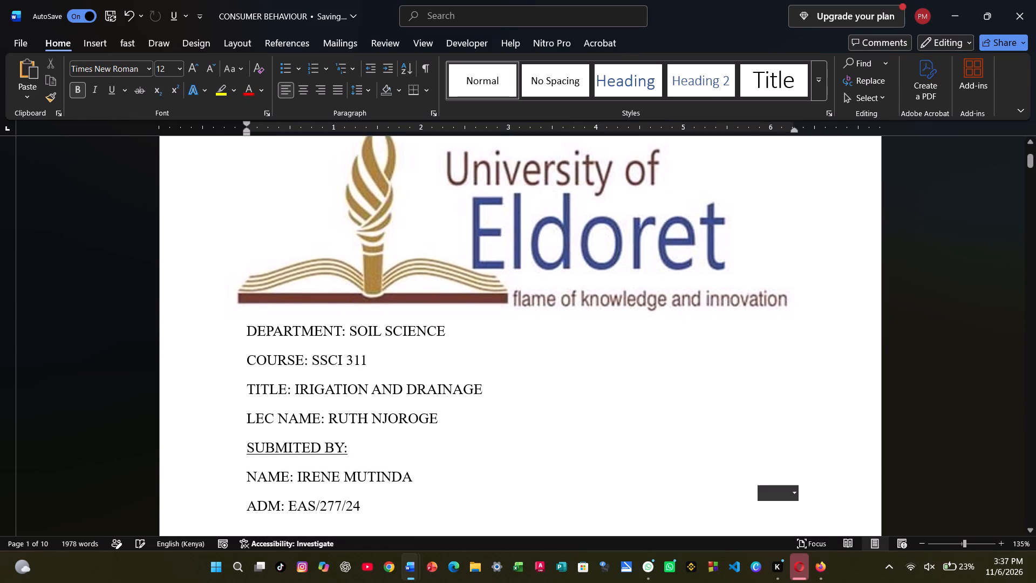
key(BackSpace)
key(BackSpace)
key(BackSpace)
key(BackSpace)
key(BackSpace)
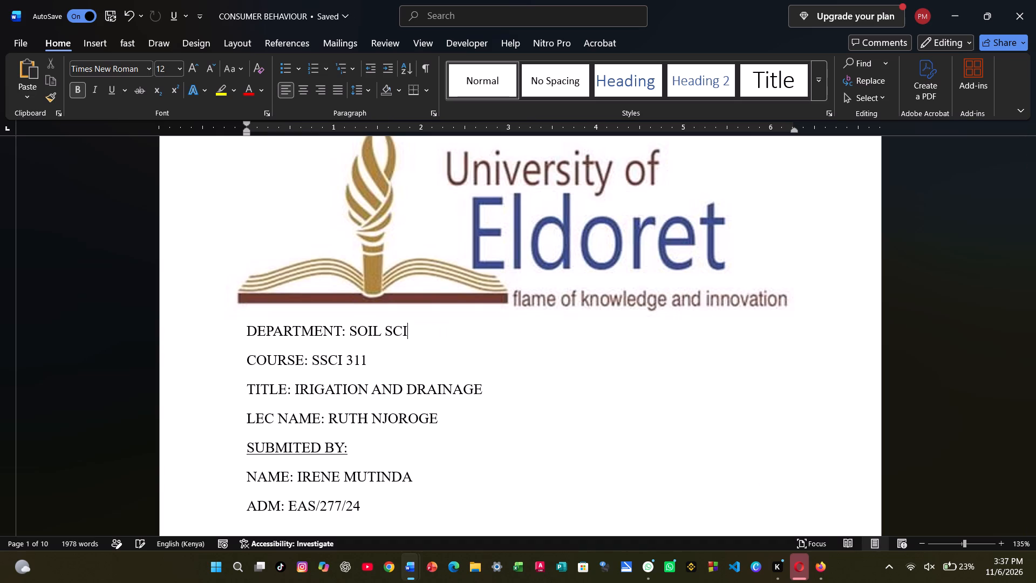
key(BackSpace)
key(BackSpace)
key(BackSpace)
key(BackSpace)
key(BackSpace)
key(BackSpace)
key(BackSpace)
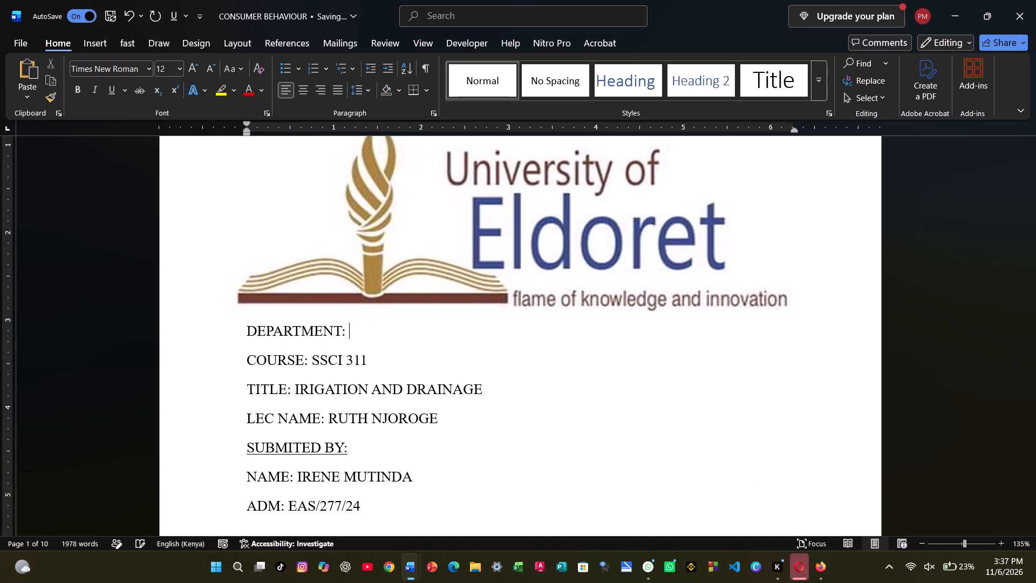
Clear the entry after the COURSE label on the cover page, keeping the label.
click(376, 363)
key(BackSpace)
key(BackSpace)
key(BackSpace)
key(BackSpace)
key(BackSpace)
key(BackSpace)
key(BackSpace)
key(BackSpace)
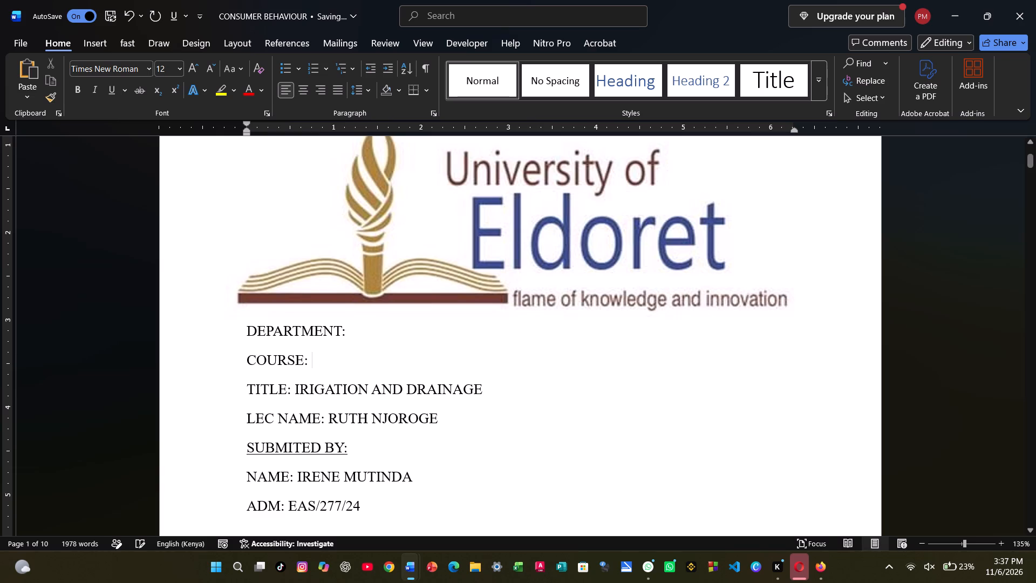
Clear the entry after the TITLE label on the cover page, keeping the label.
click(486, 392)
key(BackSpace)
key(BackSpace)
key(BackSpace)
key(BackSpace)
key(BackSpace)
key(BackSpace)
key(BackSpace)
key(BackSpace)
key(BackSpace)
key(BackSpace)
key(BackSpace)
key(BackSpace)
key(BackSpace)
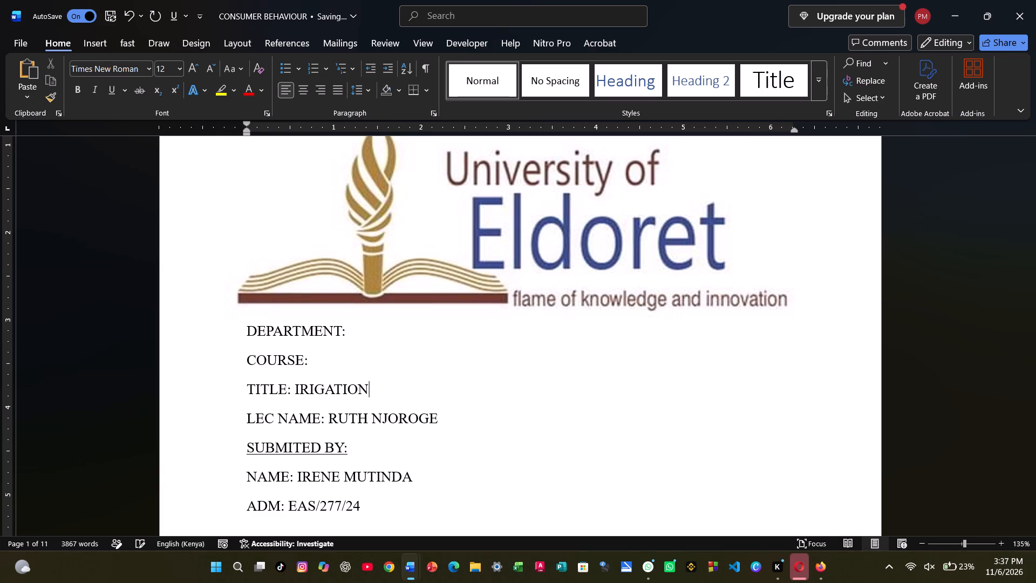
key(BackSpace)
key(BackSpace)
key(BackSpace)
key(BackSpace)
key(BackSpace)
key(BackSpace)
key(BackSpace)
key(BackSpace)
key(BackSpace)
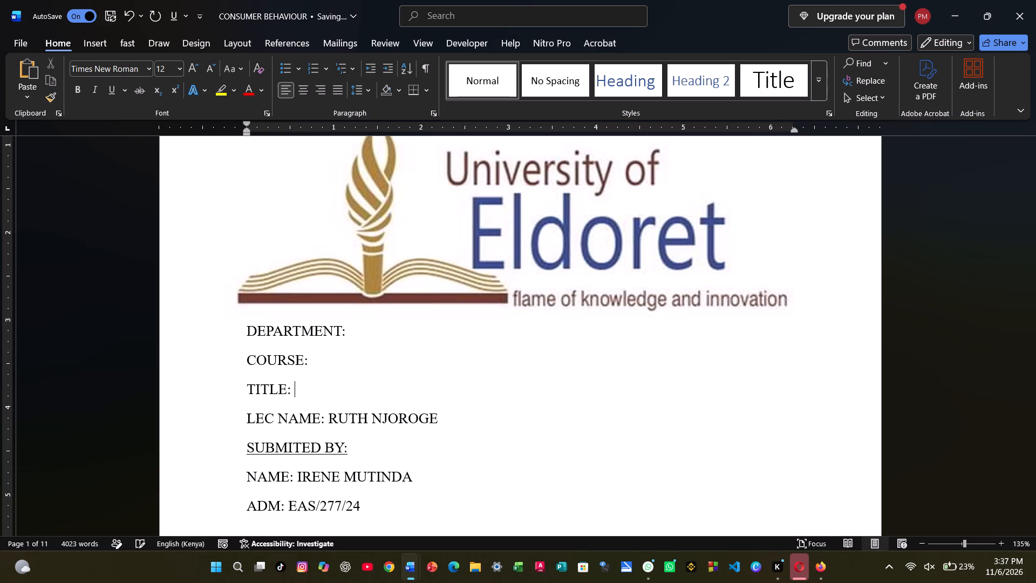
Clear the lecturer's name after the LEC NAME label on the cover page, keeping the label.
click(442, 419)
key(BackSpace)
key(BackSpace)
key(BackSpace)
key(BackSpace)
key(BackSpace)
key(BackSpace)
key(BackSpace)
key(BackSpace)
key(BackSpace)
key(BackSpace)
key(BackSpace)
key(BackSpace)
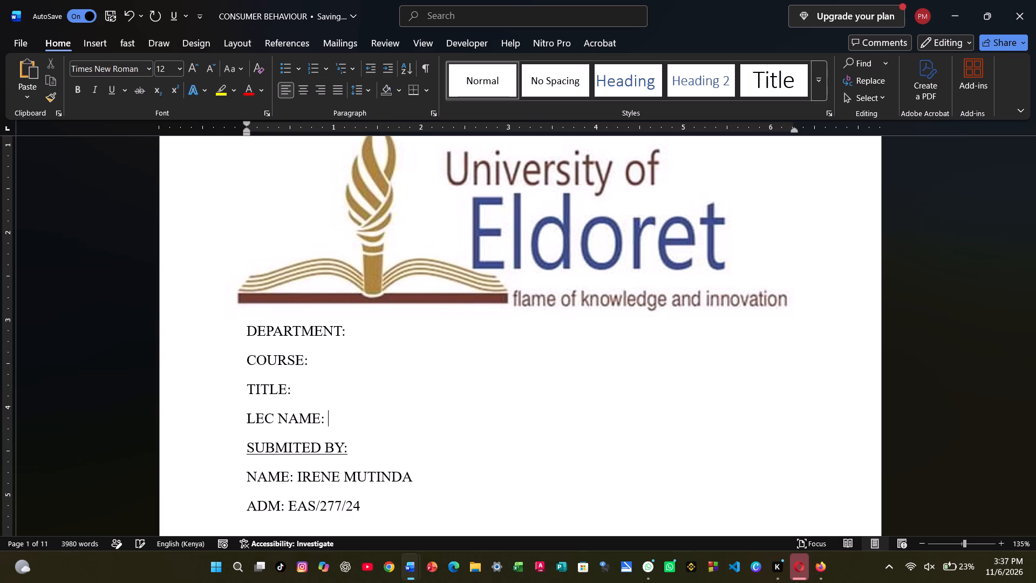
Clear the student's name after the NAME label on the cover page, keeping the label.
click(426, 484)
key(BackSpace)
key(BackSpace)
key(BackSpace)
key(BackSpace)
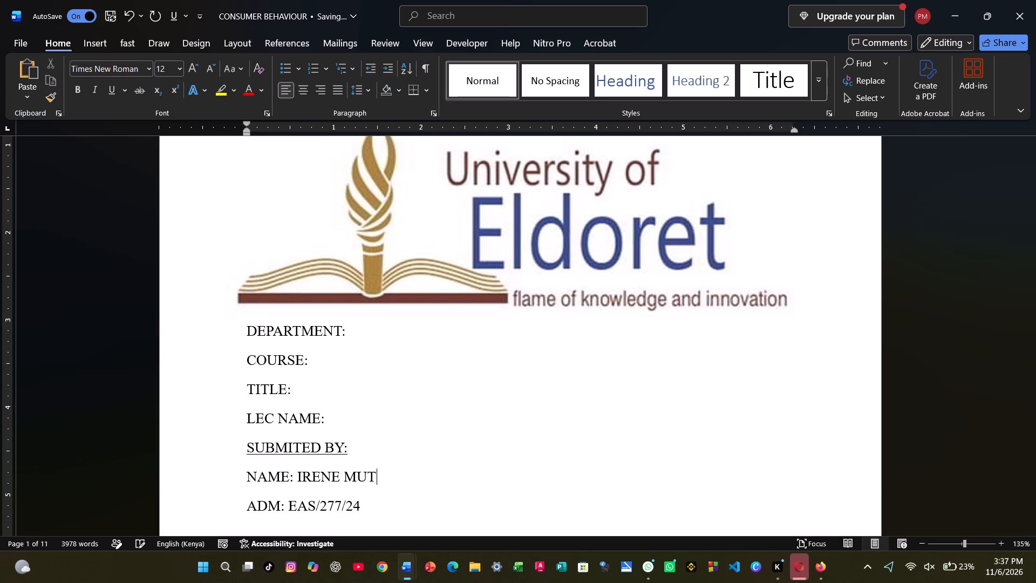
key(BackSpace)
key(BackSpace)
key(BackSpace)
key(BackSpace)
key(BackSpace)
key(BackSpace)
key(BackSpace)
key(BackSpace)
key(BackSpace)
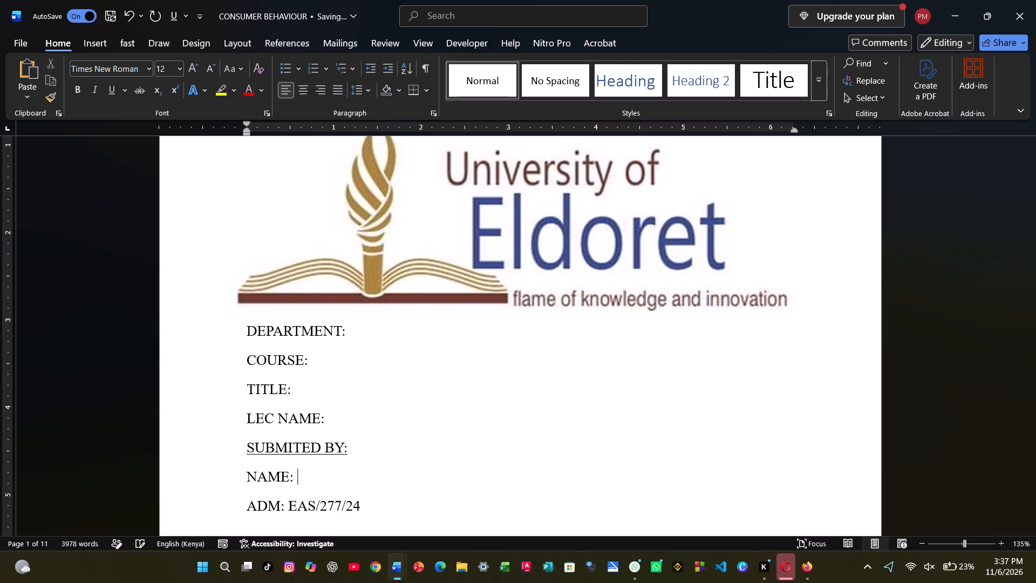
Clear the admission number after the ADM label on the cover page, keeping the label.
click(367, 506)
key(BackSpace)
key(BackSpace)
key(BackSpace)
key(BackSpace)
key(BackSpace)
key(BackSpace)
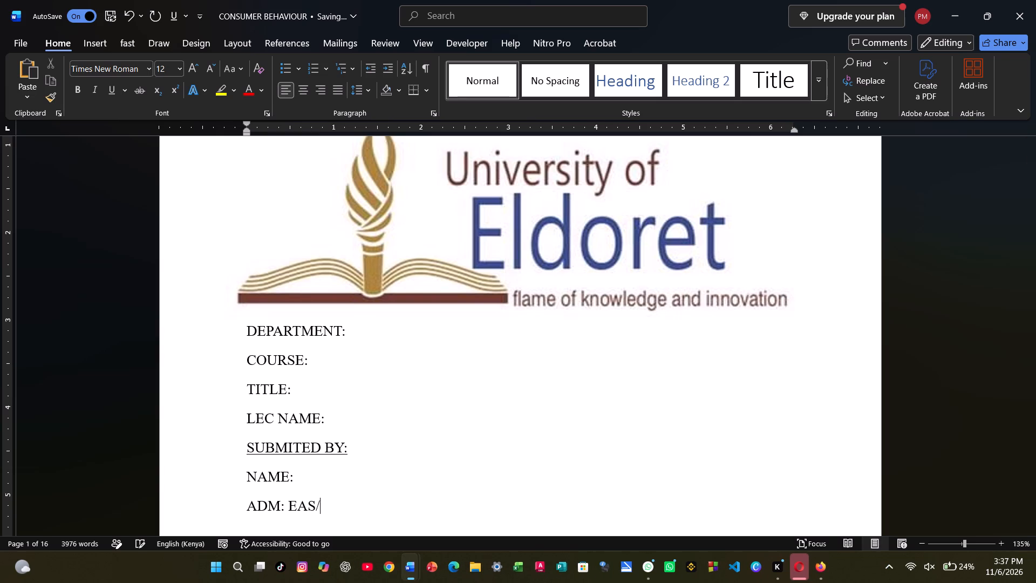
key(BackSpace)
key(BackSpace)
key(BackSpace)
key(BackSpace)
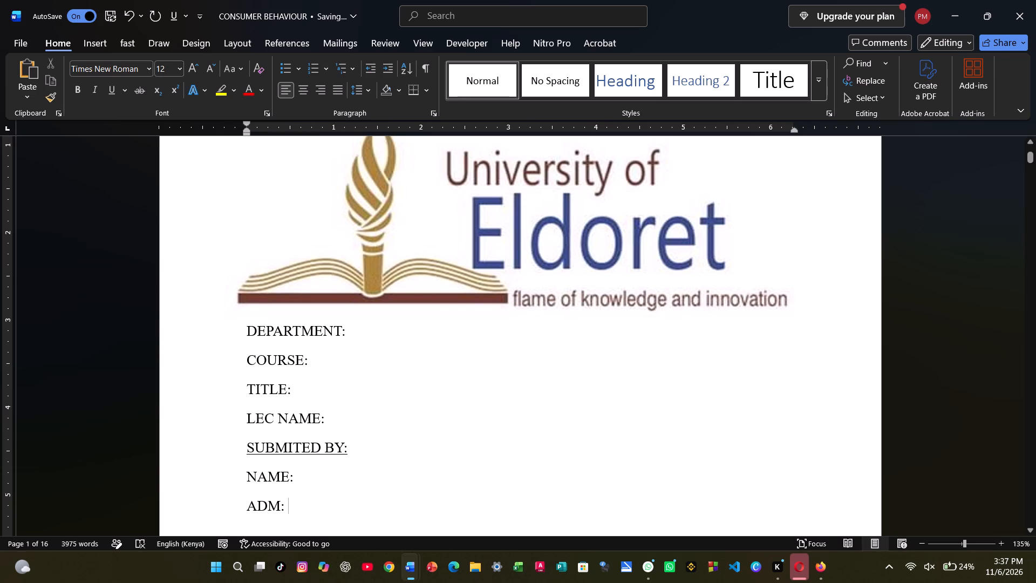
Review the cleared cover page and the content on the pages that follow it.
drag(227, 325, 304, 492)
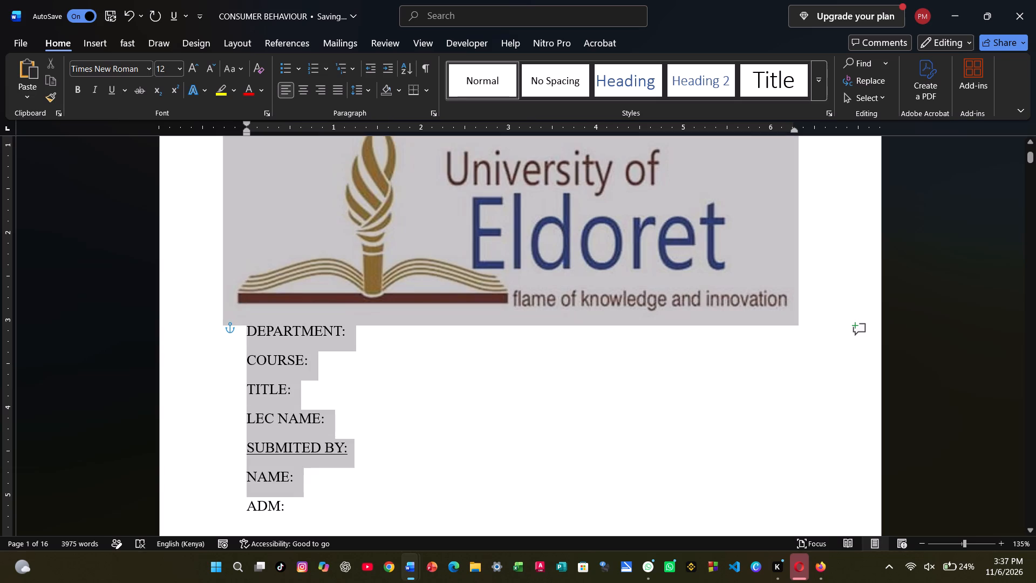
drag(304, 492, 303, 500)
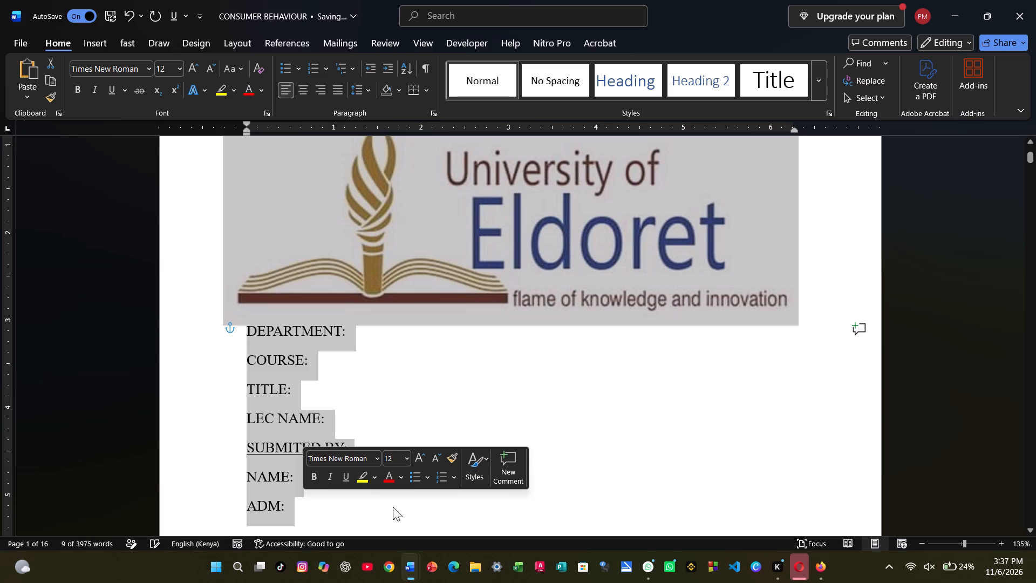
click(410, 379)
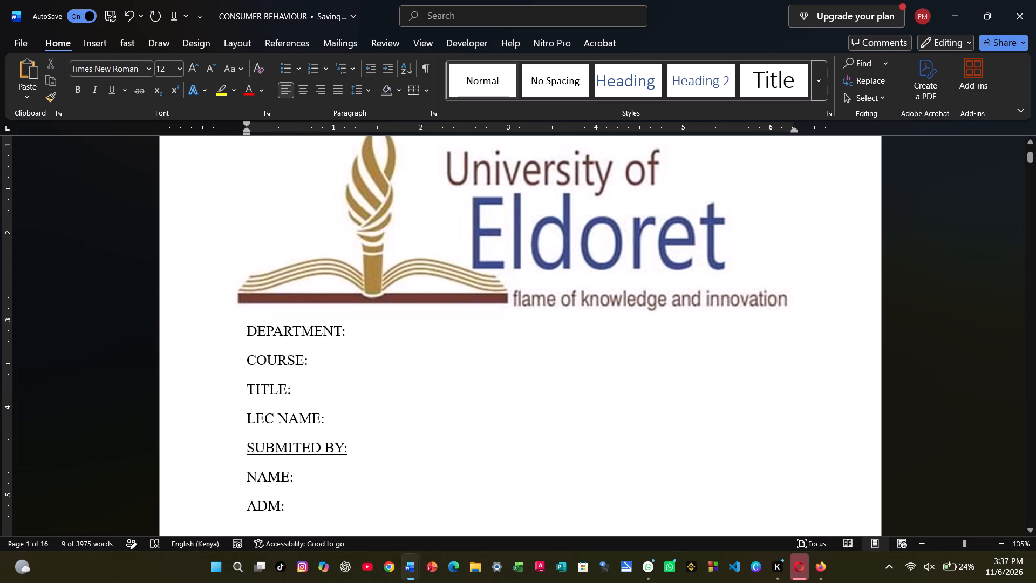
scroll(449, 411, up, 1)
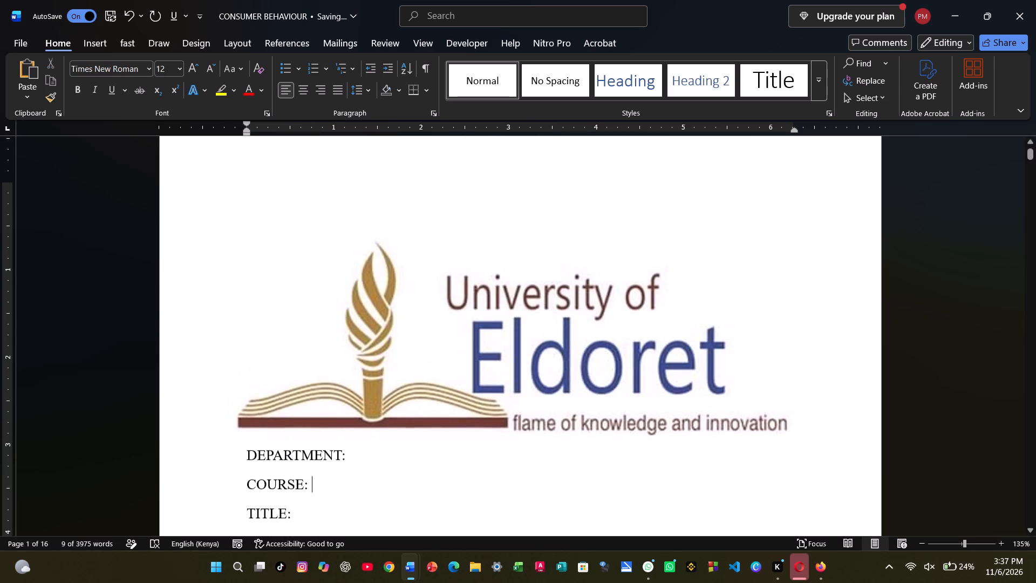
scroll(449, 411, up, 1)
scroll(449, 411, down, 3)
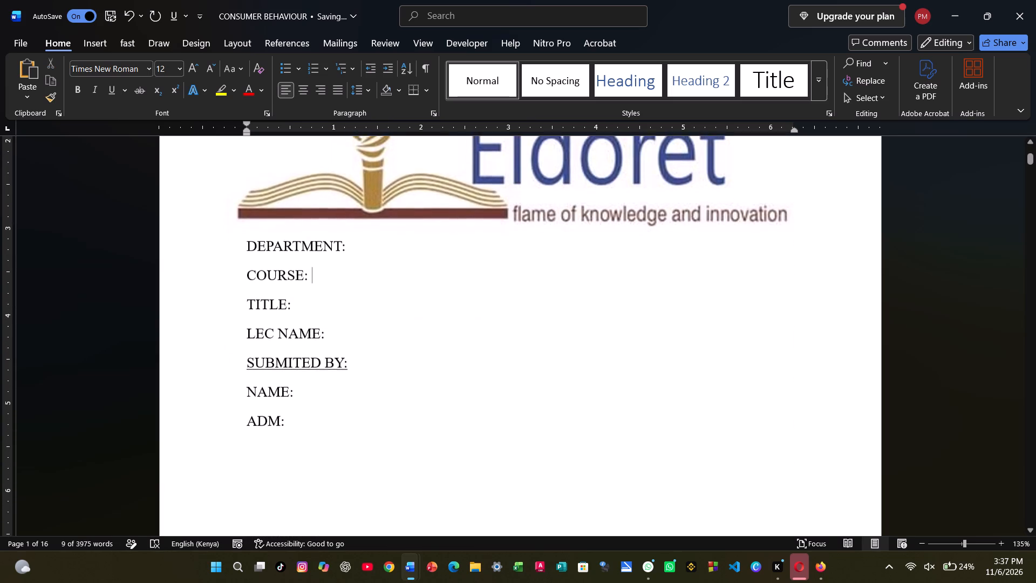
scroll(449, 411, down, 3)
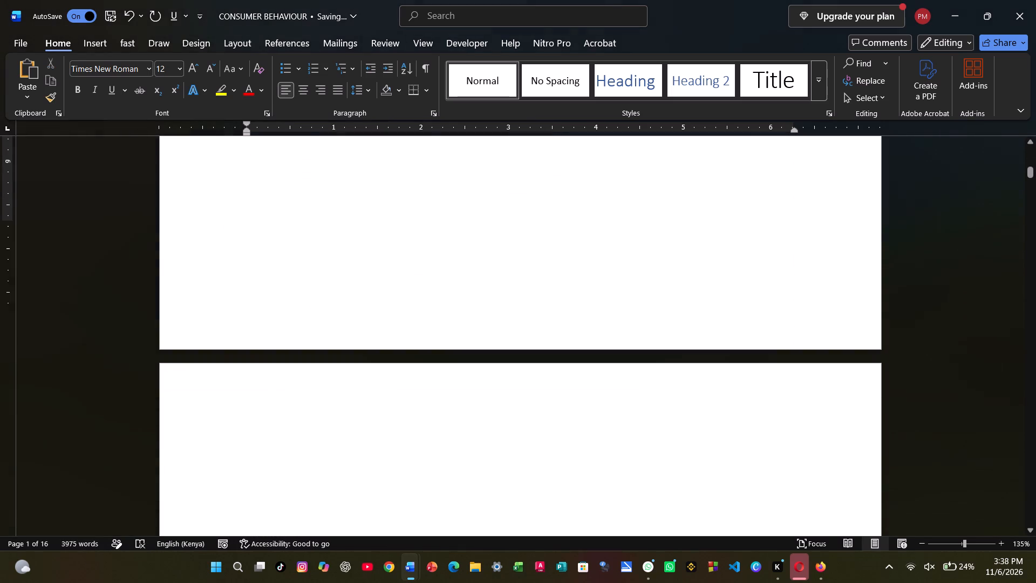
scroll(449, 411, down, 2)
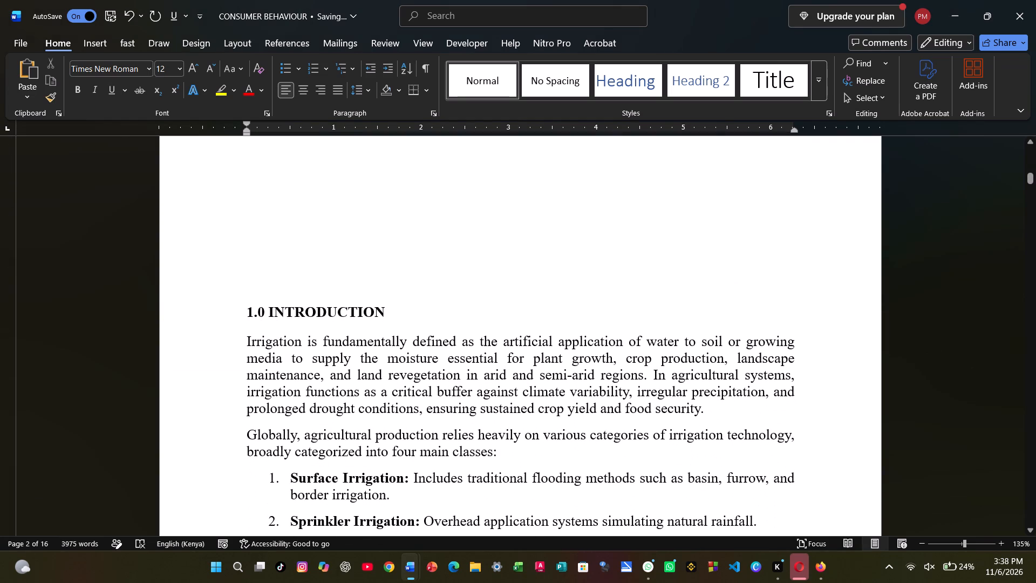
scroll(449, 411, down, 2)
scroll(449, 411, up, 1)
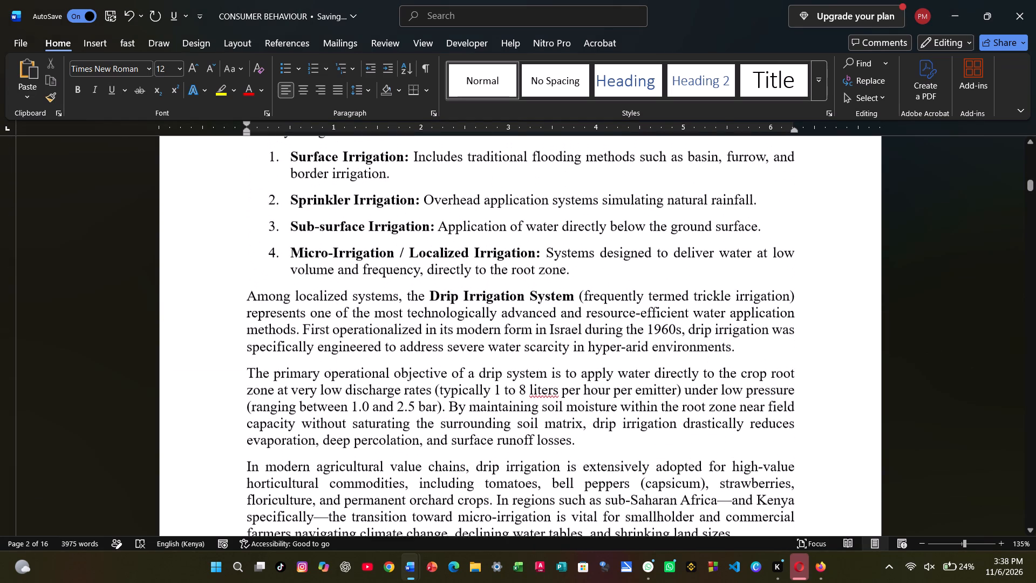
scroll(449, 411, up, 5)
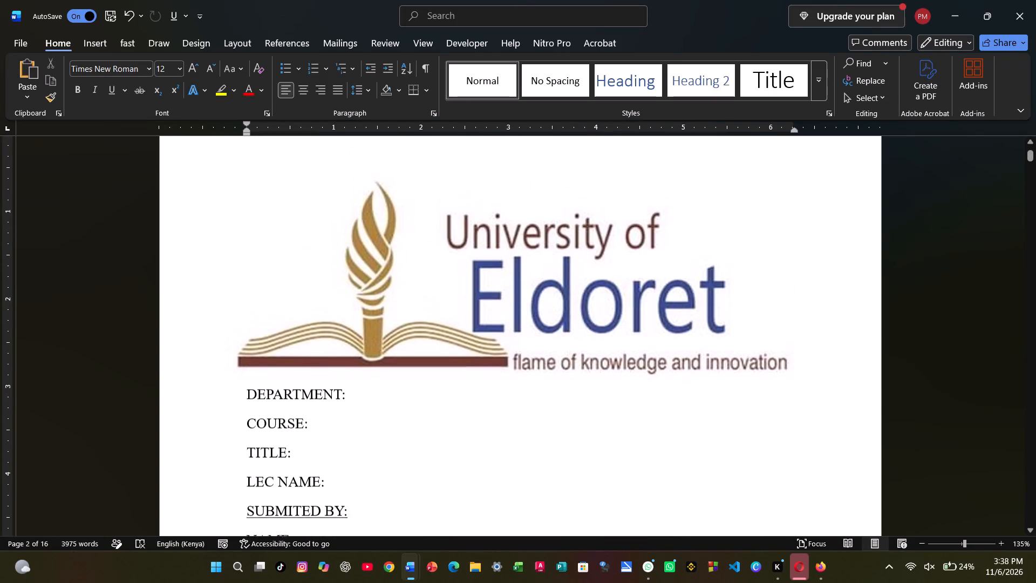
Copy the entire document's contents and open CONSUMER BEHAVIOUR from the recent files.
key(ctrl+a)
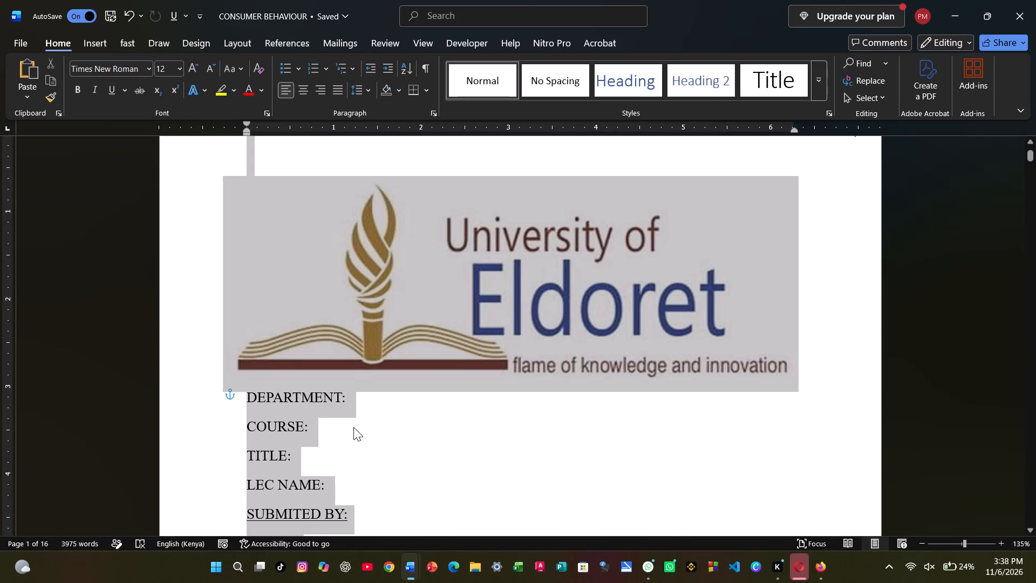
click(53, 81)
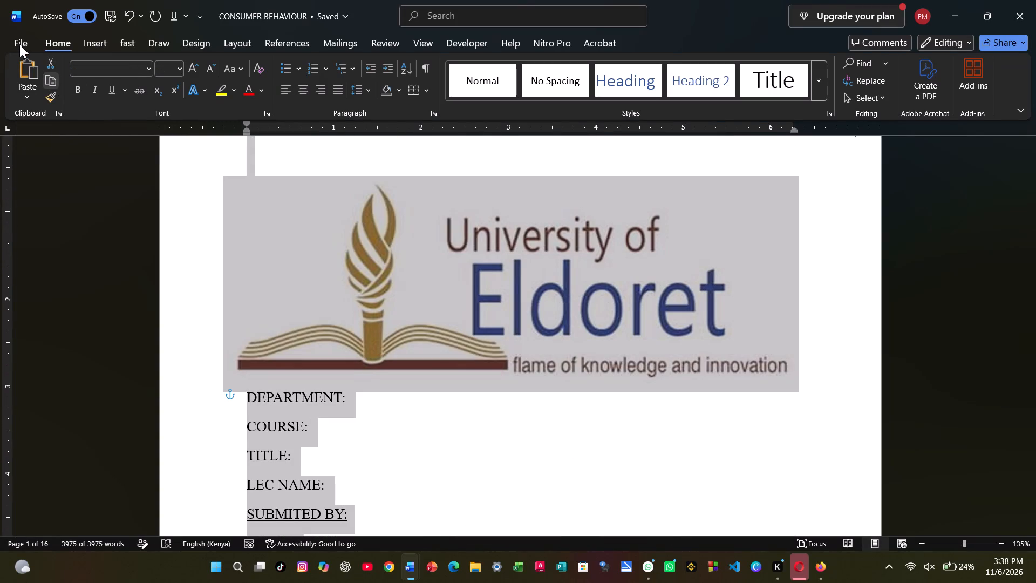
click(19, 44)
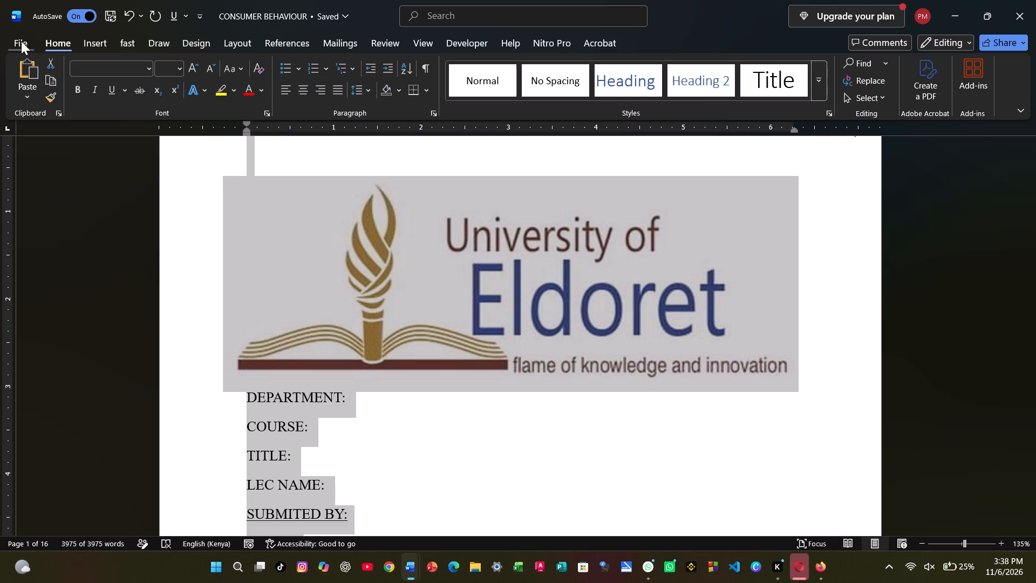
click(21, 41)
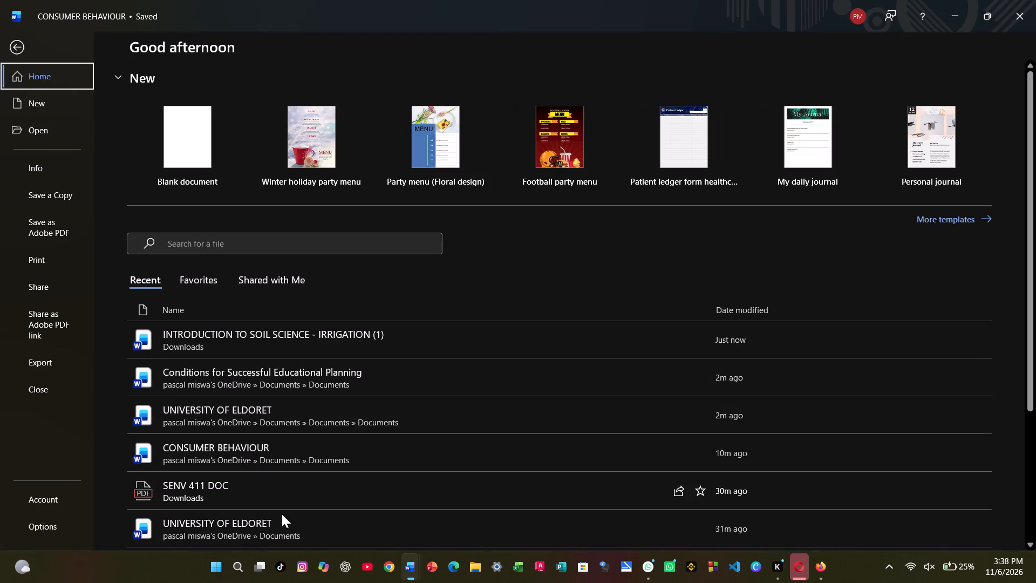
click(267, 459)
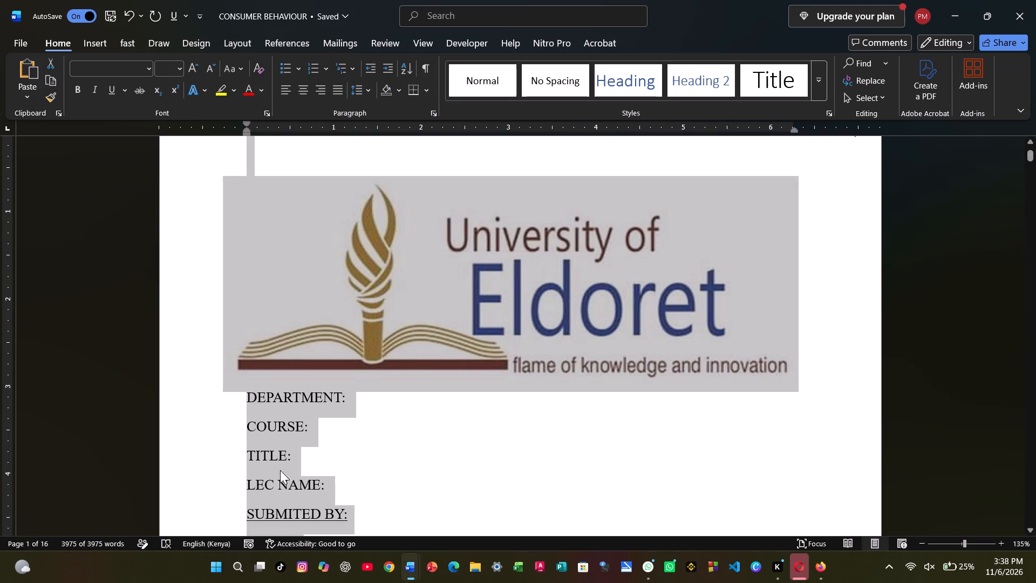
Undo the cover page label clearing and the earlier paste of the irrigation assignment, back to the original notes, and check the document's start.
scroll(420, 457, down, 3)
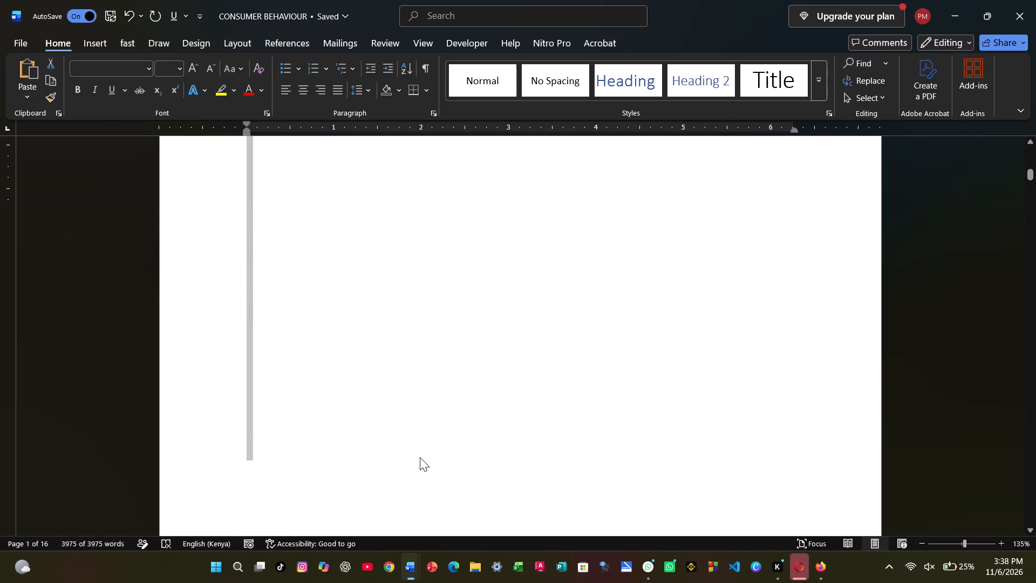
scroll(420, 457, down, 3)
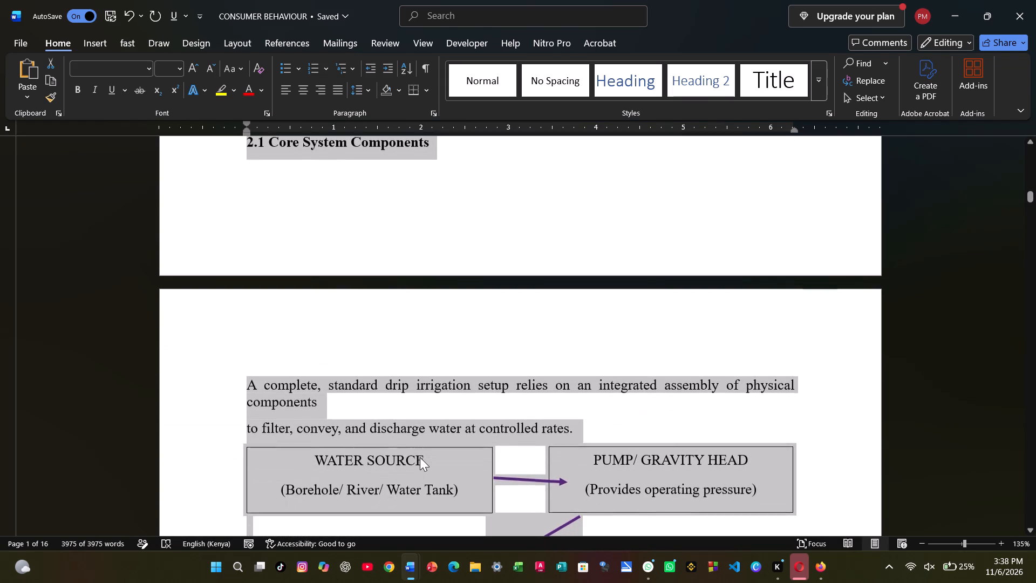
scroll(420, 457, down, 1)
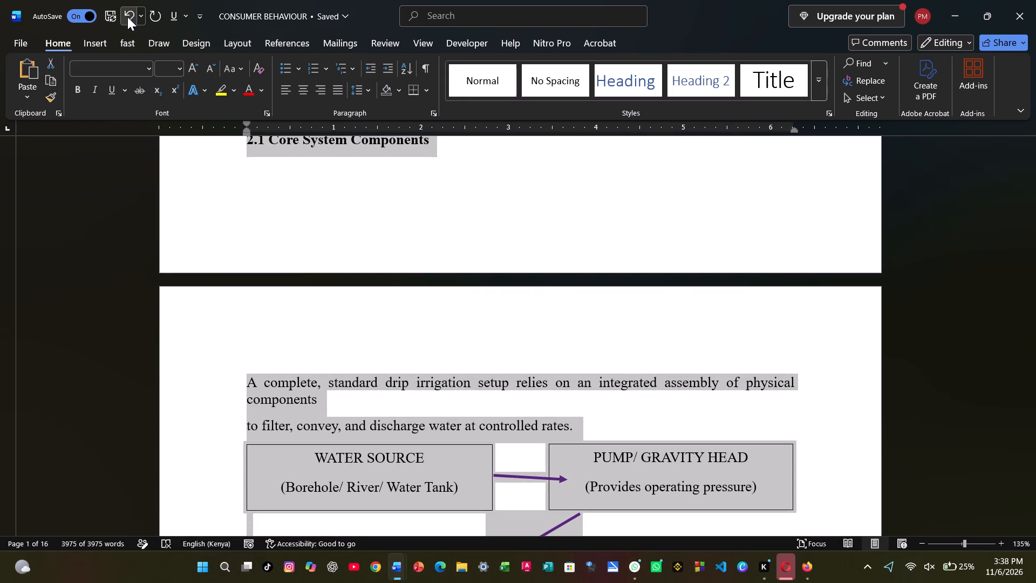
click(127, 17)
click(127, 17)
triple_click(127, 17)
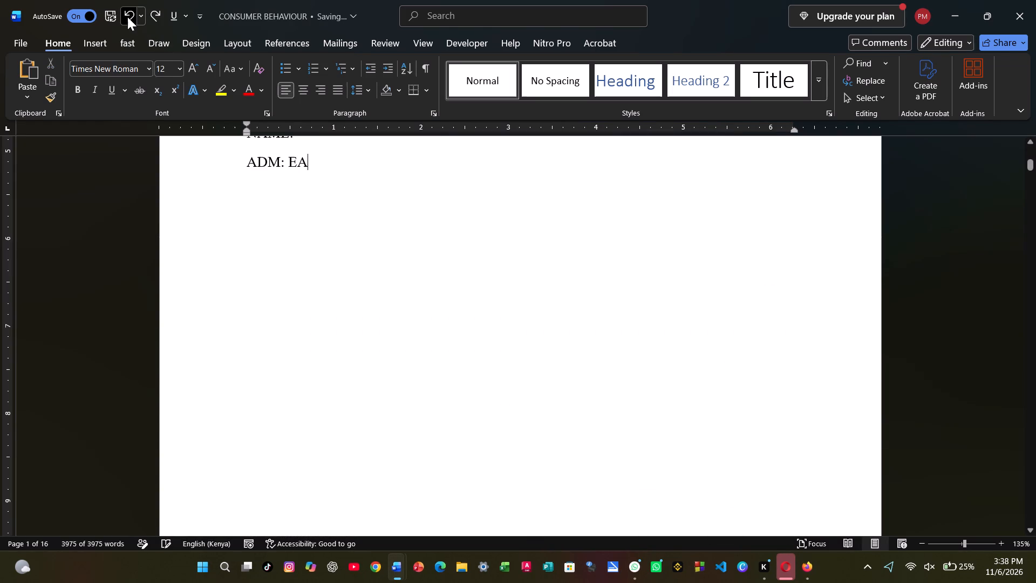
triple_click(127, 17)
triple_click(127, 17)
triple_click(127, 17)
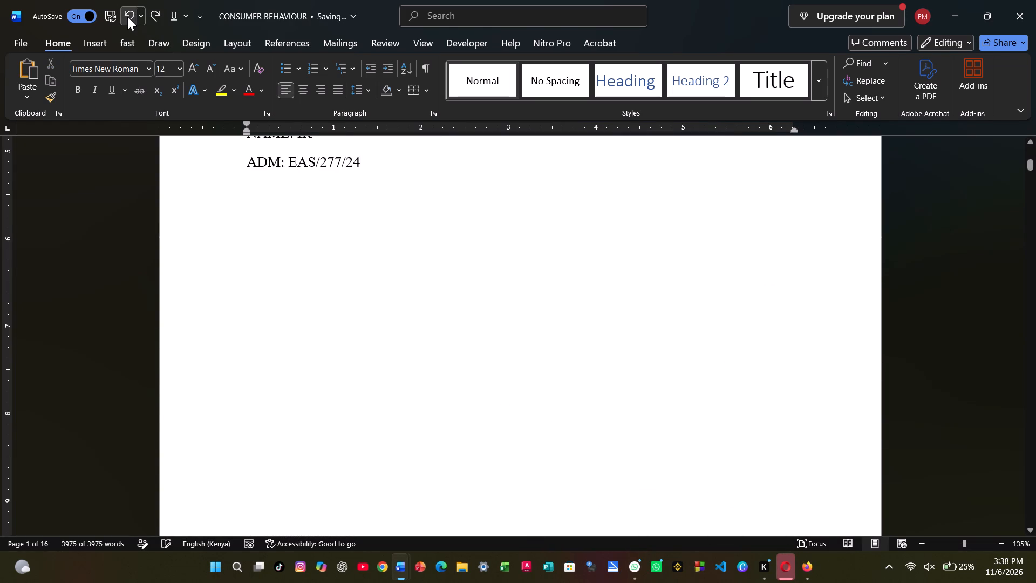
triple_click(127, 17)
triple_click(127, 17)
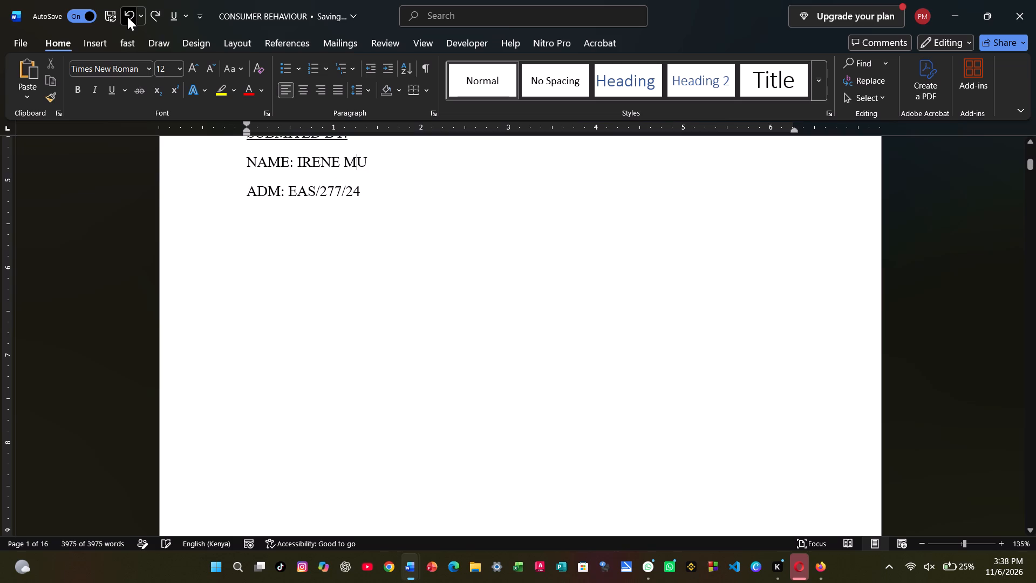
triple_click(127, 17)
triple_click(127, 17)
triple_click(127, 17)
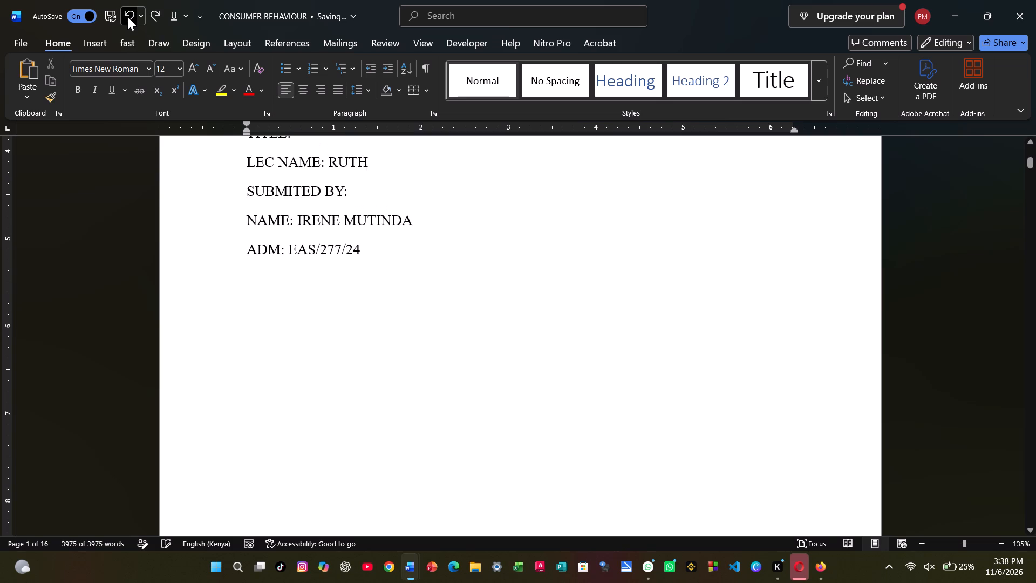
triple_click(127, 17)
triple_click(127, 17)
triple_click(127, 17)
triple_click(127, 17)
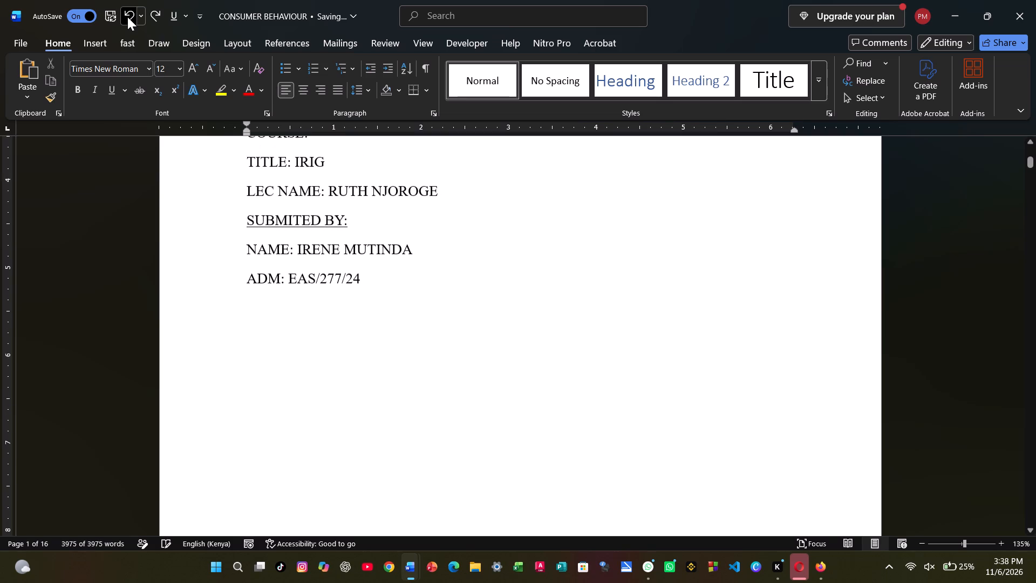
triple_click(127, 17)
triple_click(127, 17)
triple_click(127, 17)
click(127, 17)
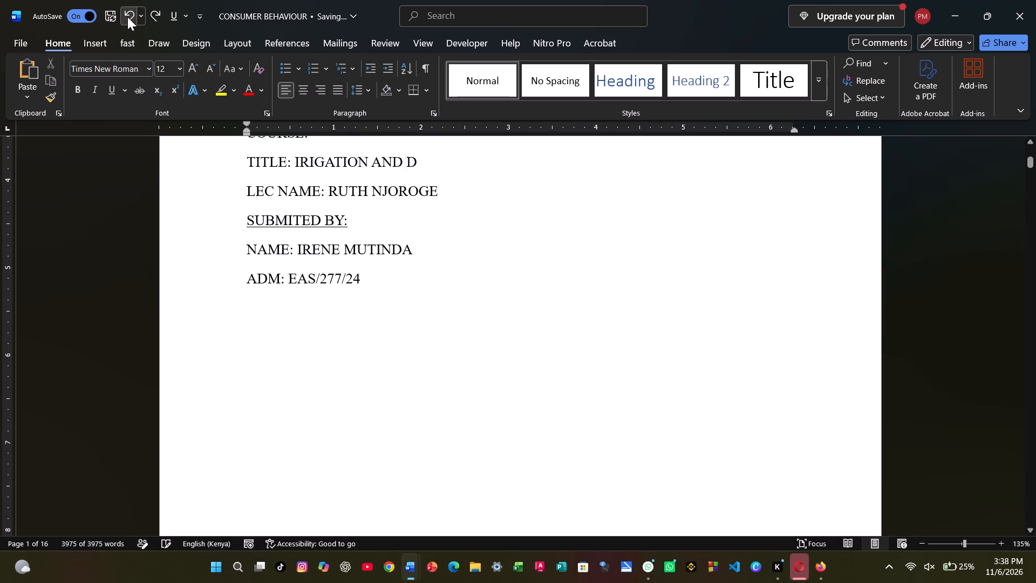
triple_click(127, 17)
triple_click(127, 17)
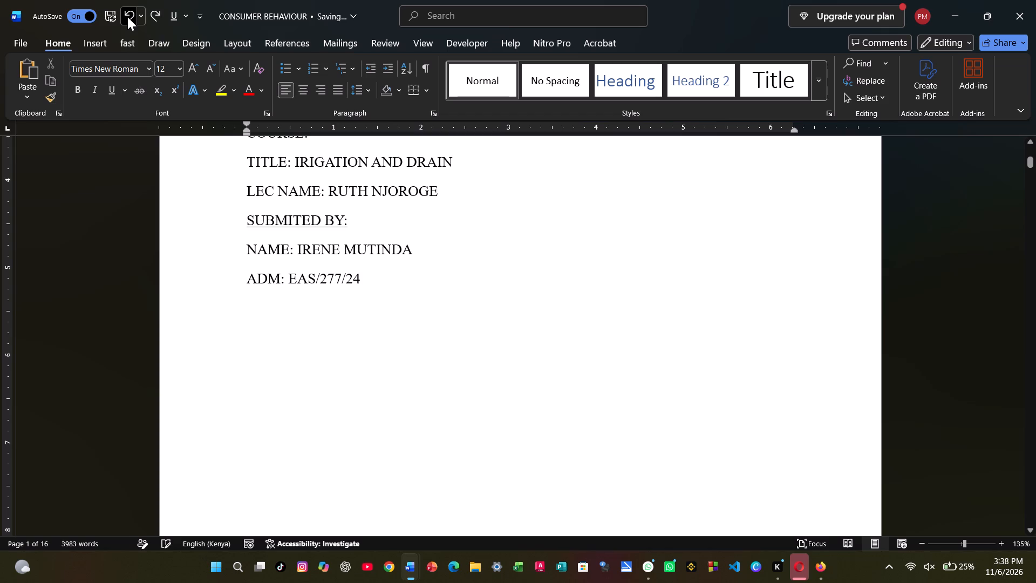
click(127, 17)
triple_click(127, 17)
triple_click(127, 17)
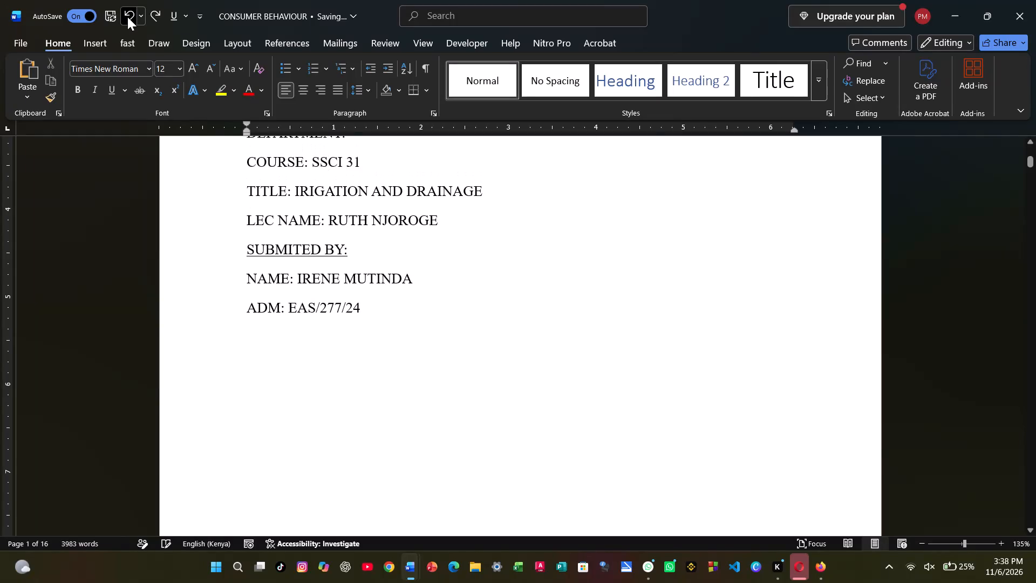
triple_click(127, 17)
triple_click(127, 17)
triple_click(127, 17)
triple_click(127, 17)
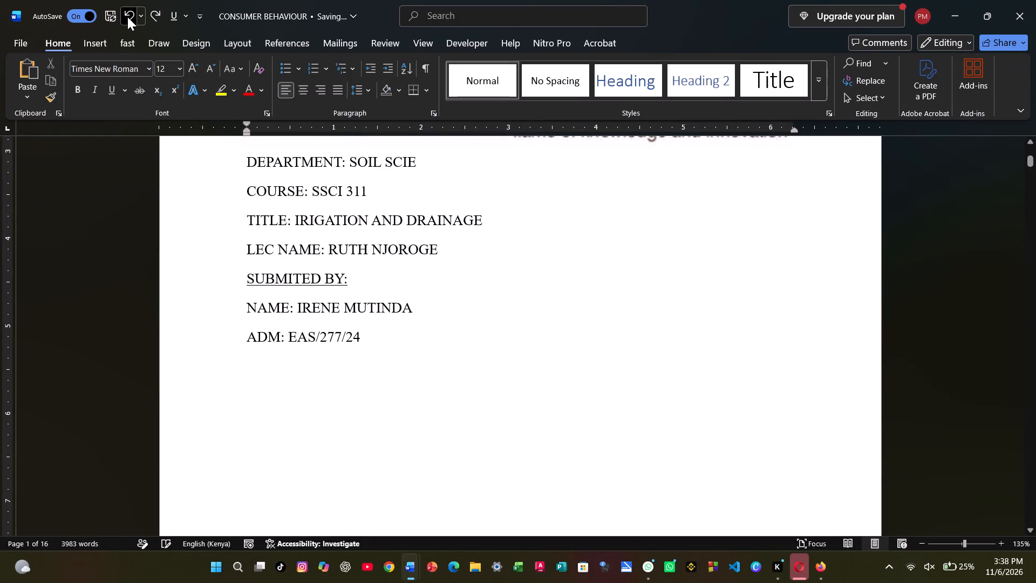
triple_click(127, 17)
triple_click(127, 17)
click(127, 17)
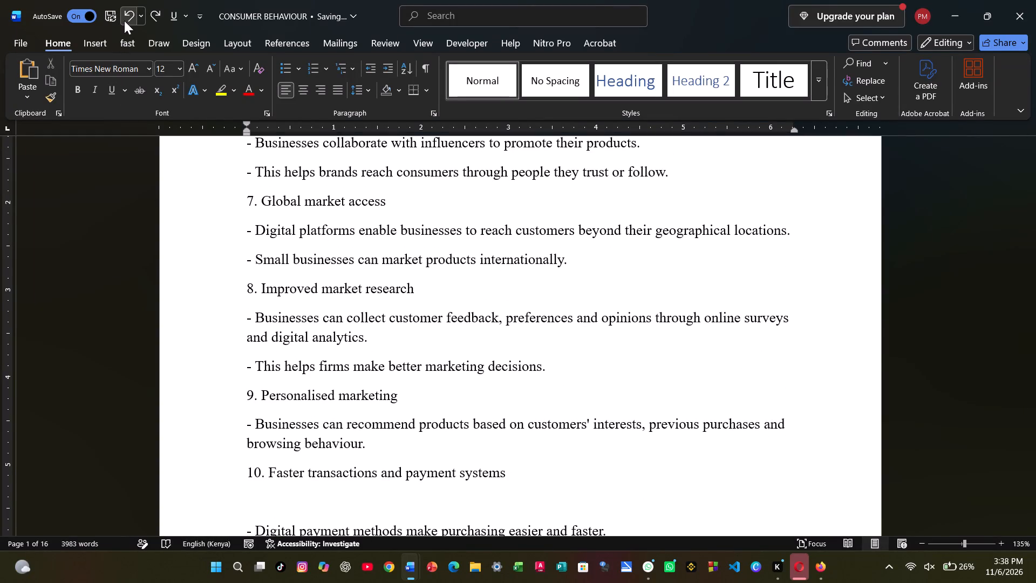
scroll(441, 345, up, 11)
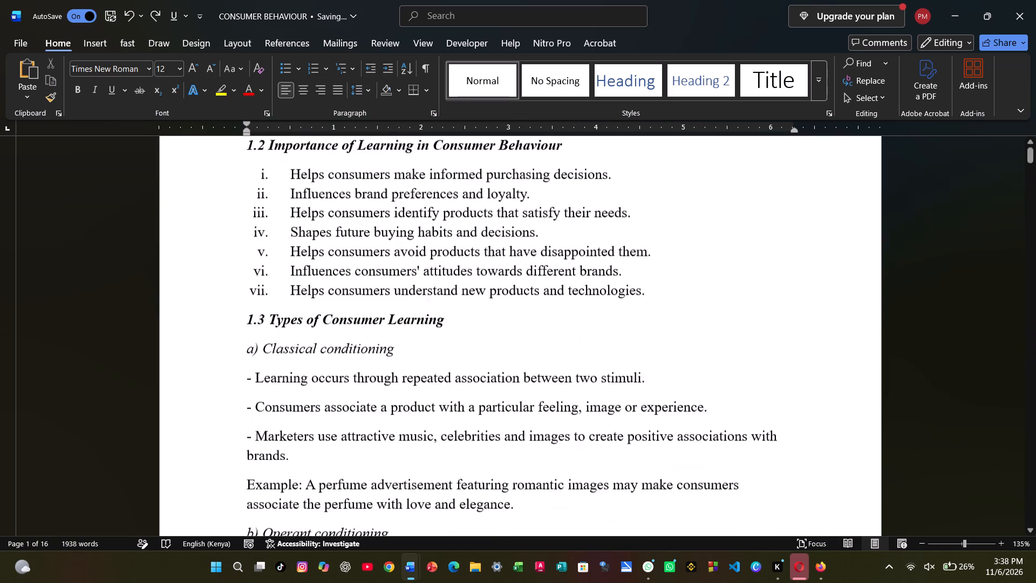
scroll(441, 345, up, 4)
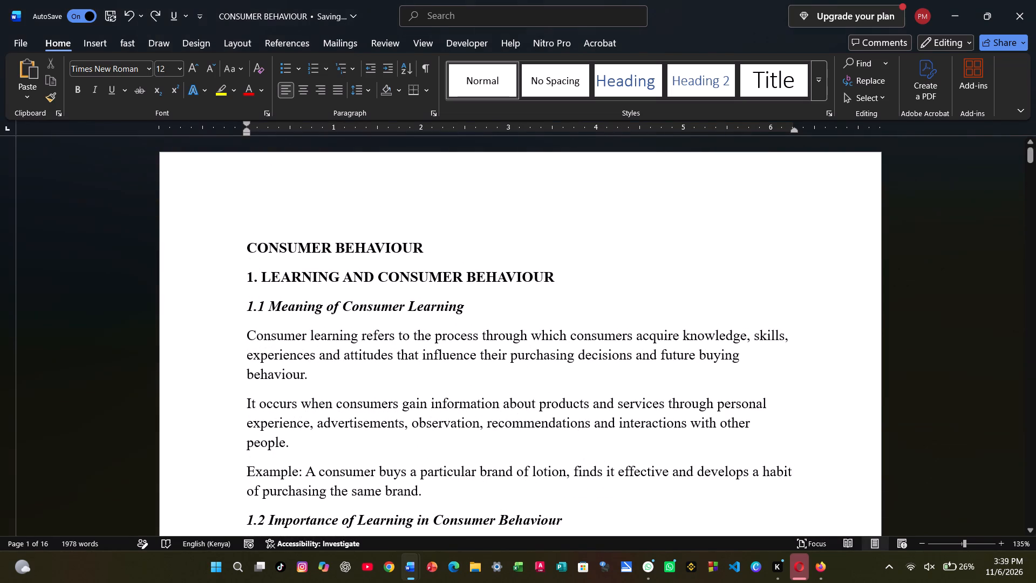
Review the restored consumer behaviour notes from beginning to end, checking what follows the last section.
scroll(352, 344, down, 1)
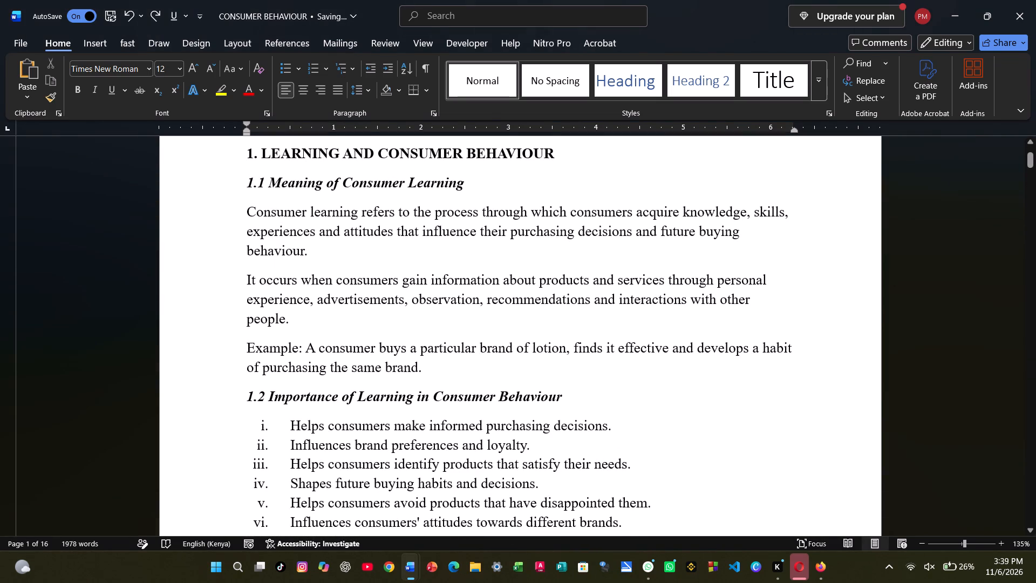
scroll(352, 344, down, 6)
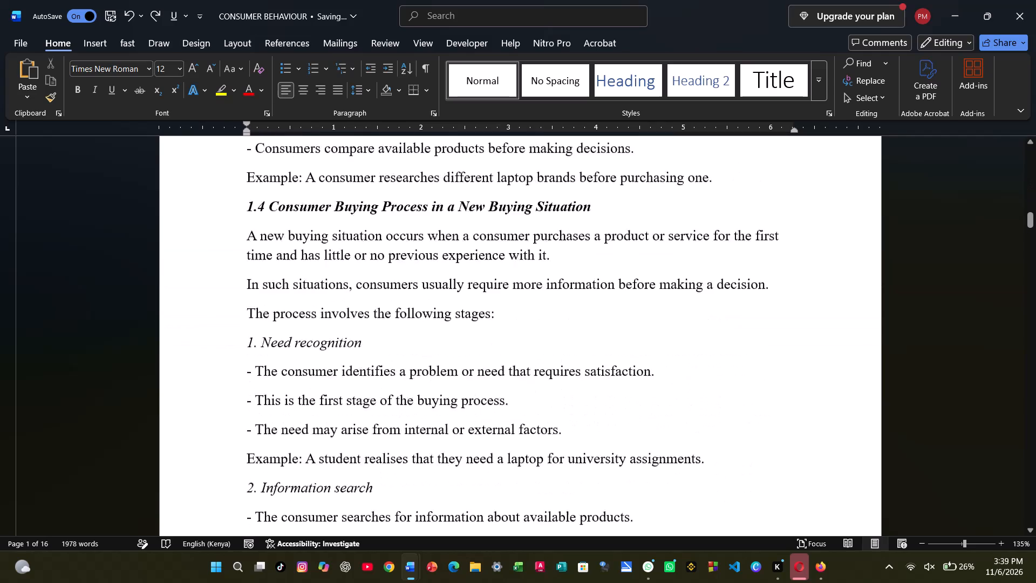
scroll(352, 344, down, 6)
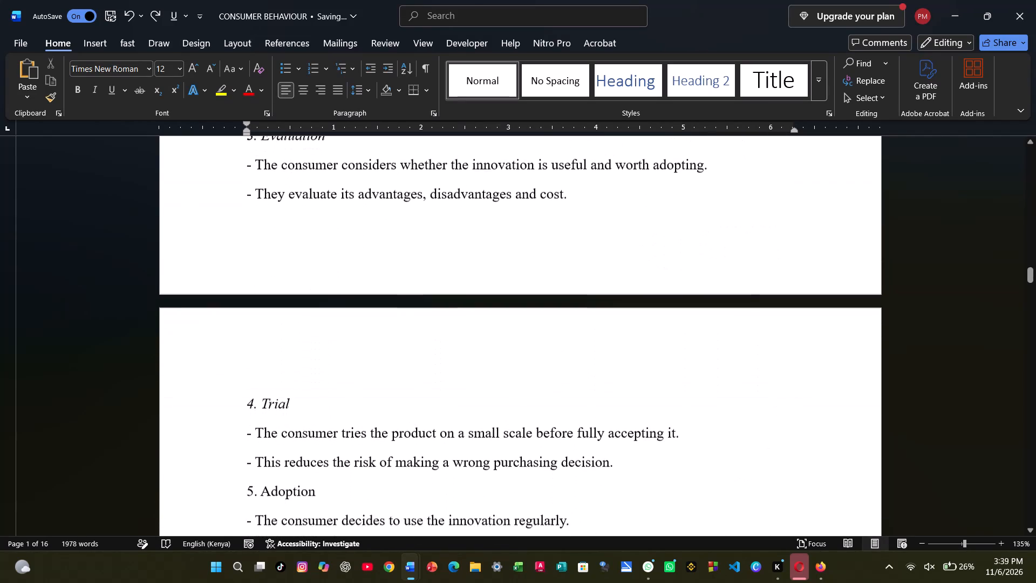
scroll(352, 344, down, 11)
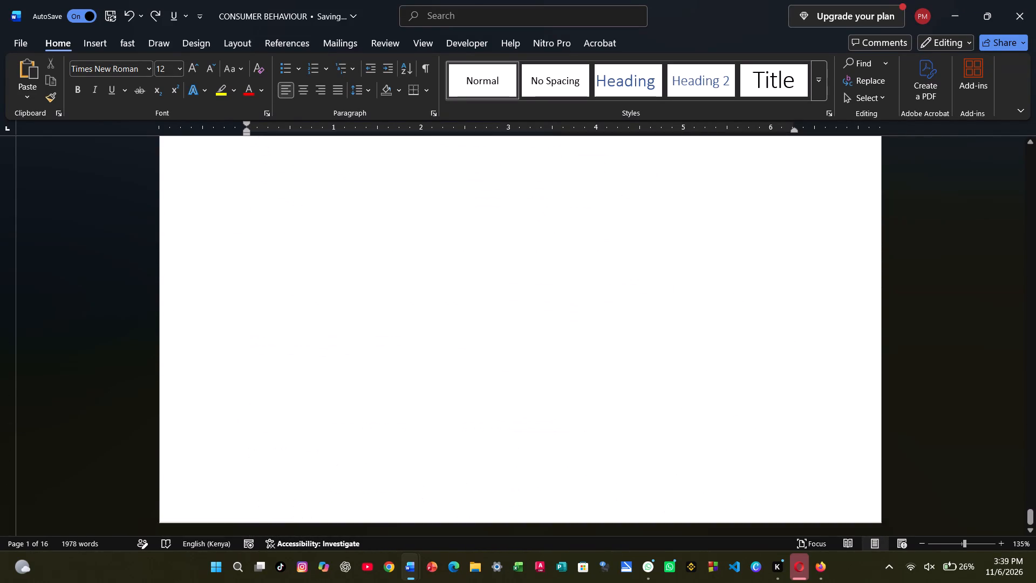
scroll(352, 344, up, 5)
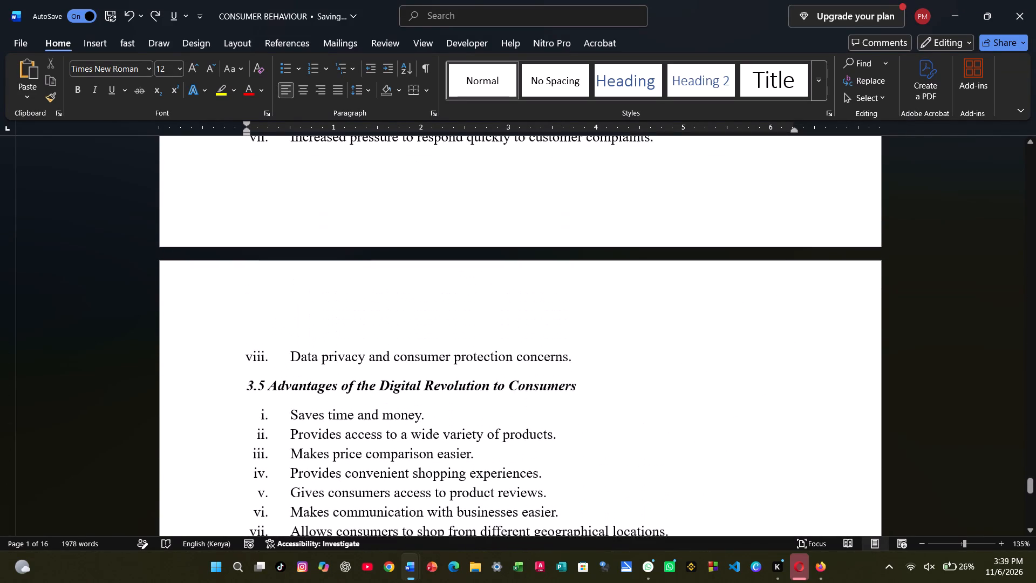
scroll(352, 344, up, 18)
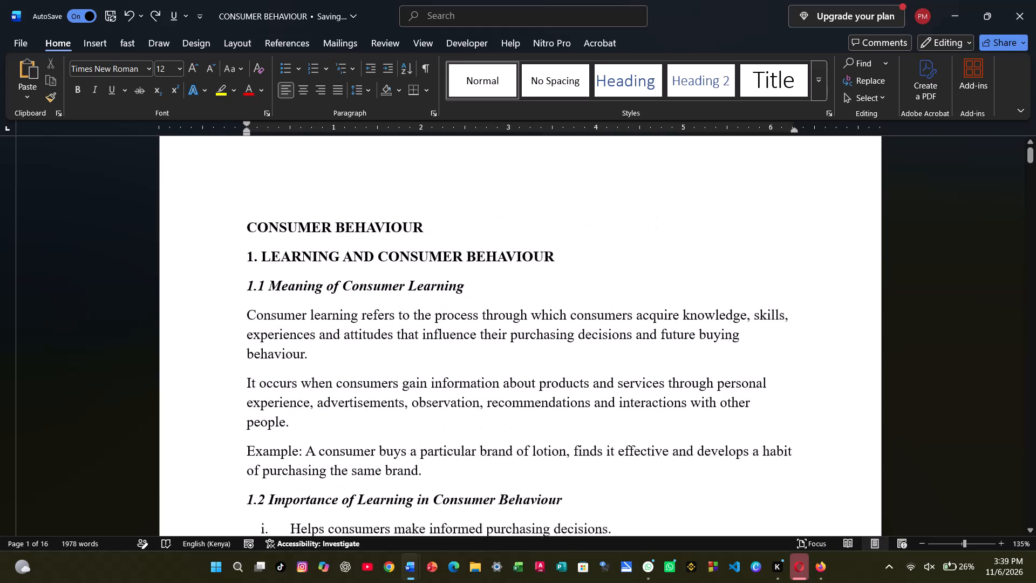
scroll(352, 344, up, 3)
Insert a blank page before the CONSUMER BEHAVIOUR heading at the start of the notes.
click(291, 299)
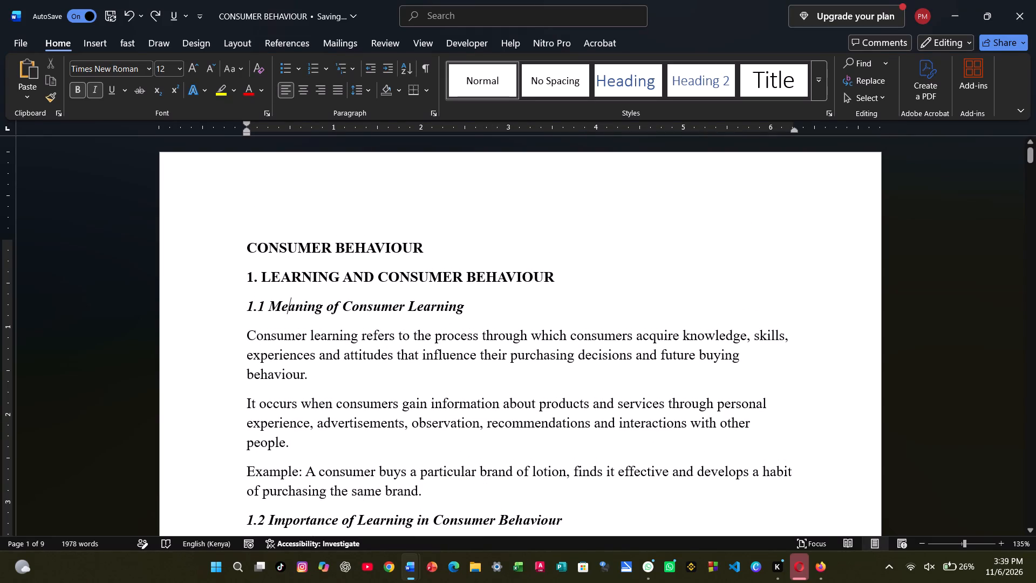
click(257, 221)
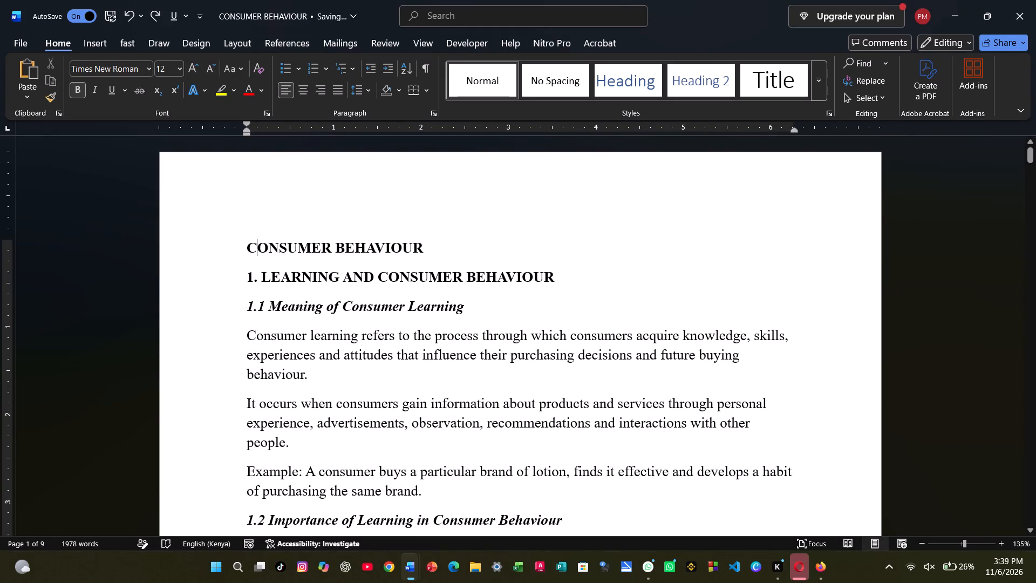
click(250, 217)
click(91, 40)
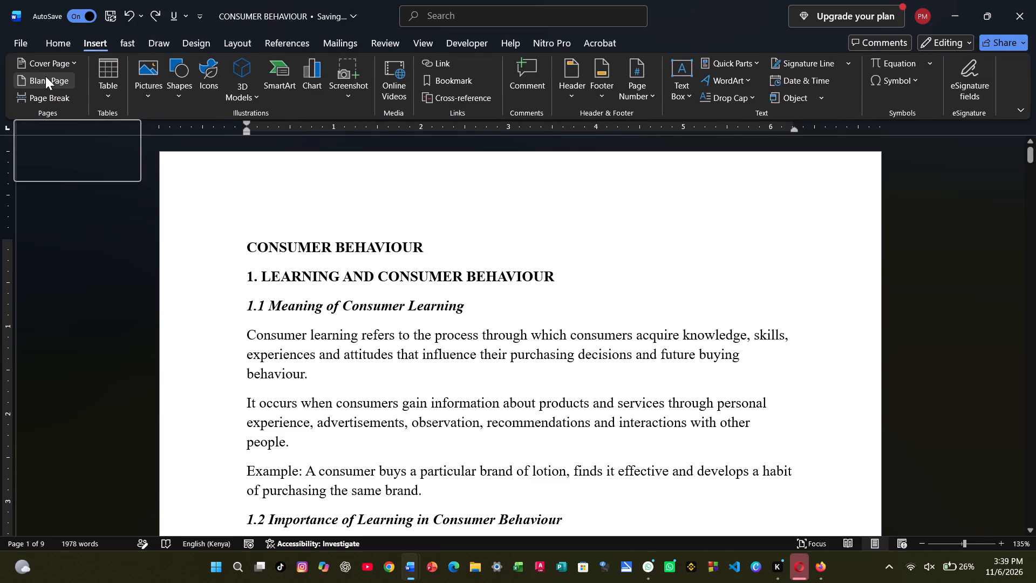
click(45, 76)
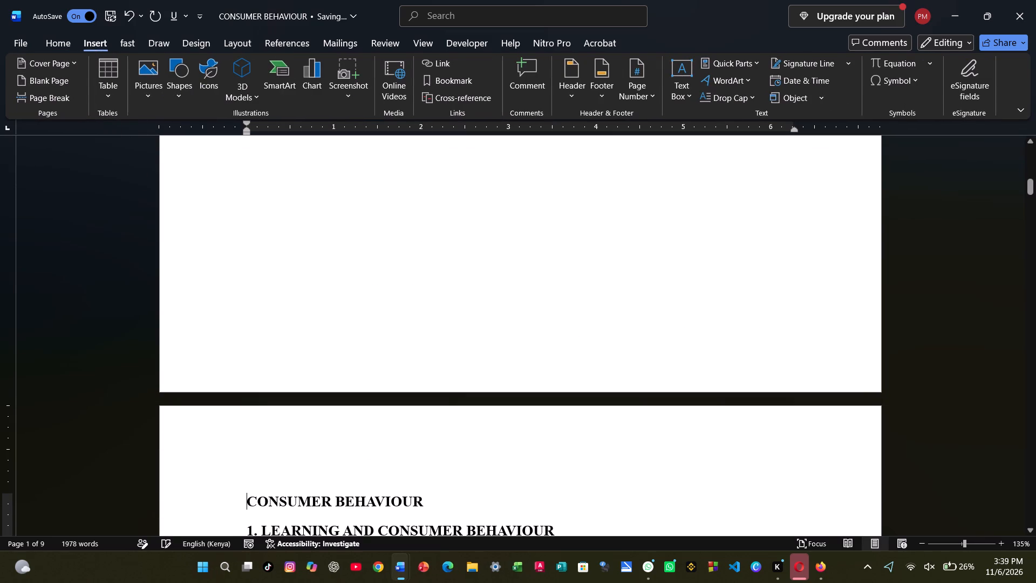
Open INTRODUCTION TO SOIL SCIENCE - IRRIGATION (1) and copy only its cover page, from the university logo through the ADM line.
click(22, 46)
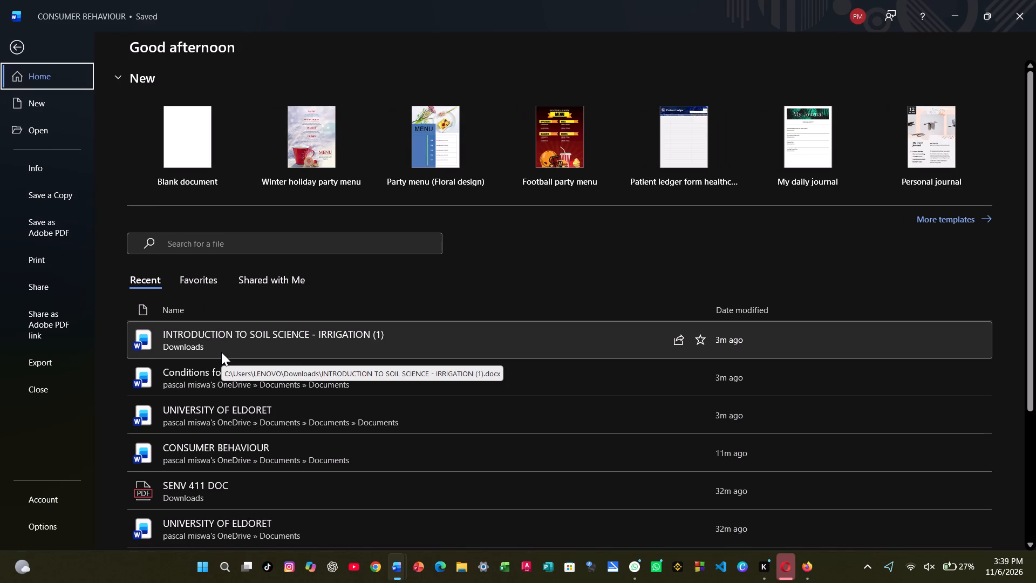
click(221, 352)
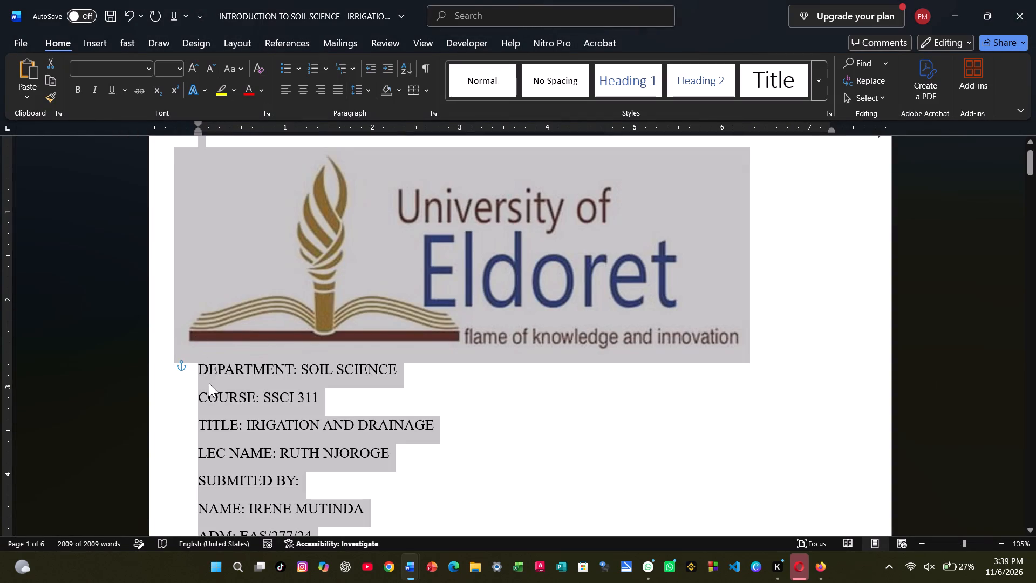
scroll(209, 383, down, 4)
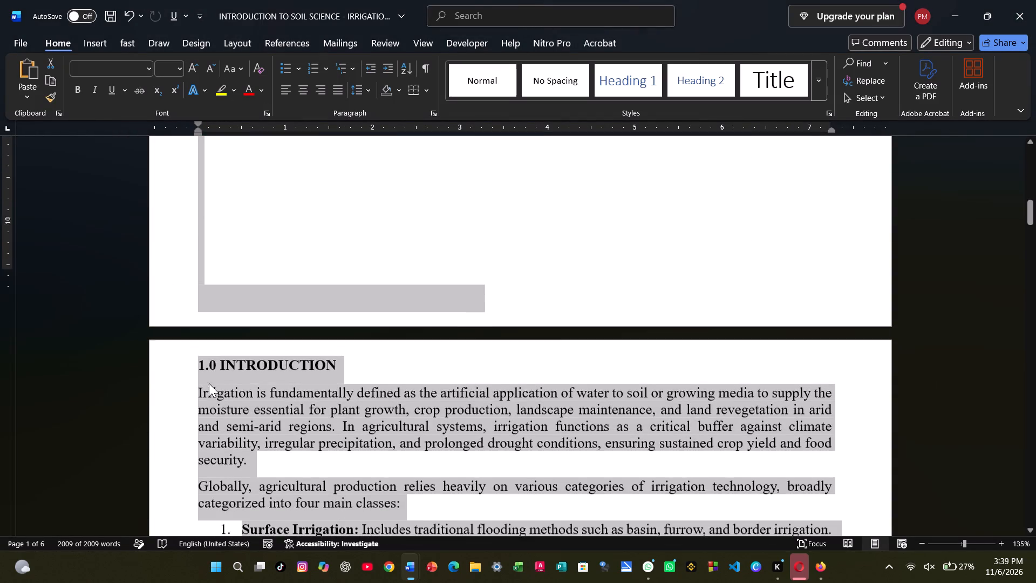
click(210, 383)
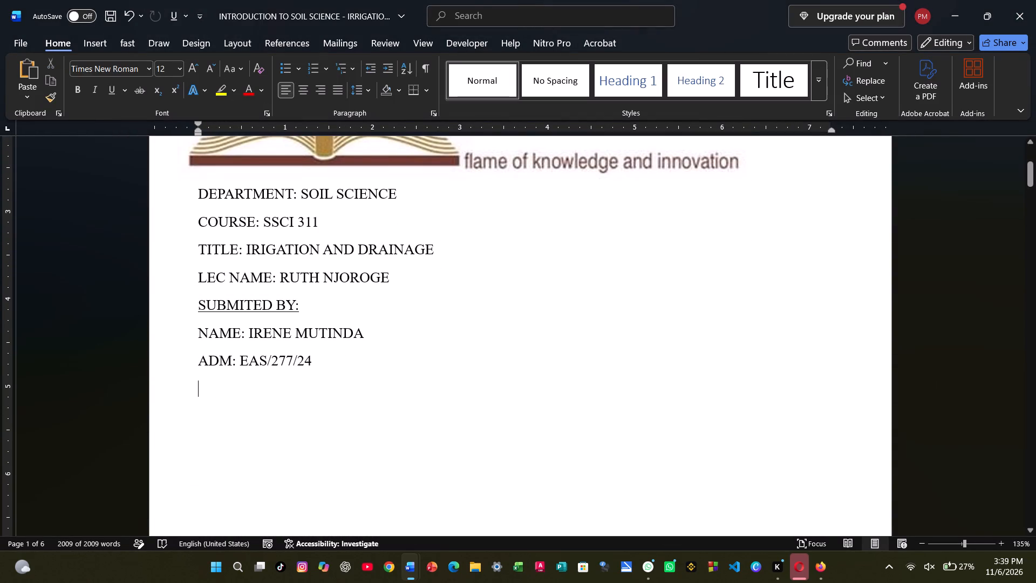
drag(185, 196, 249, 282)
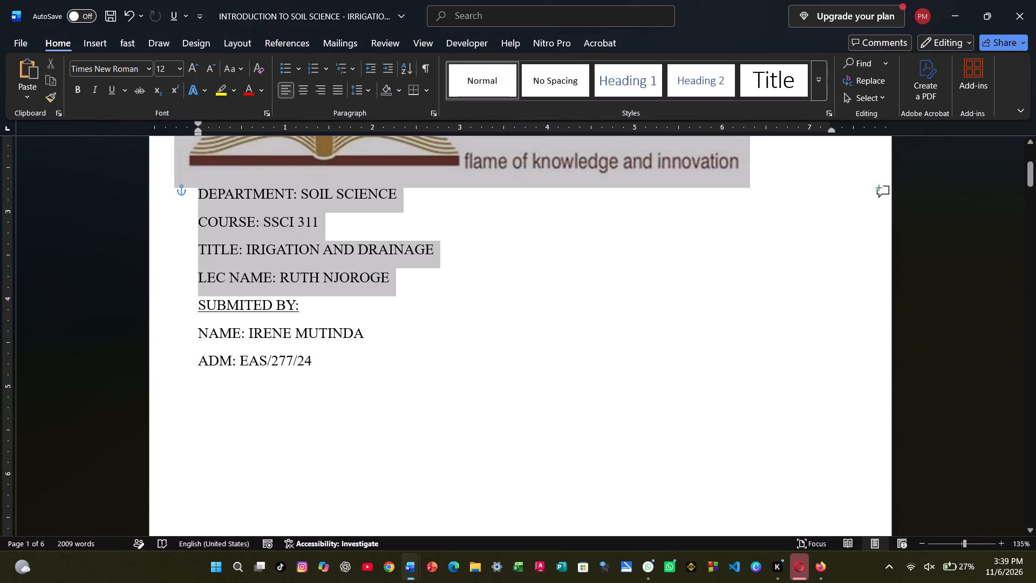
drag(249, 282, 250, 360)
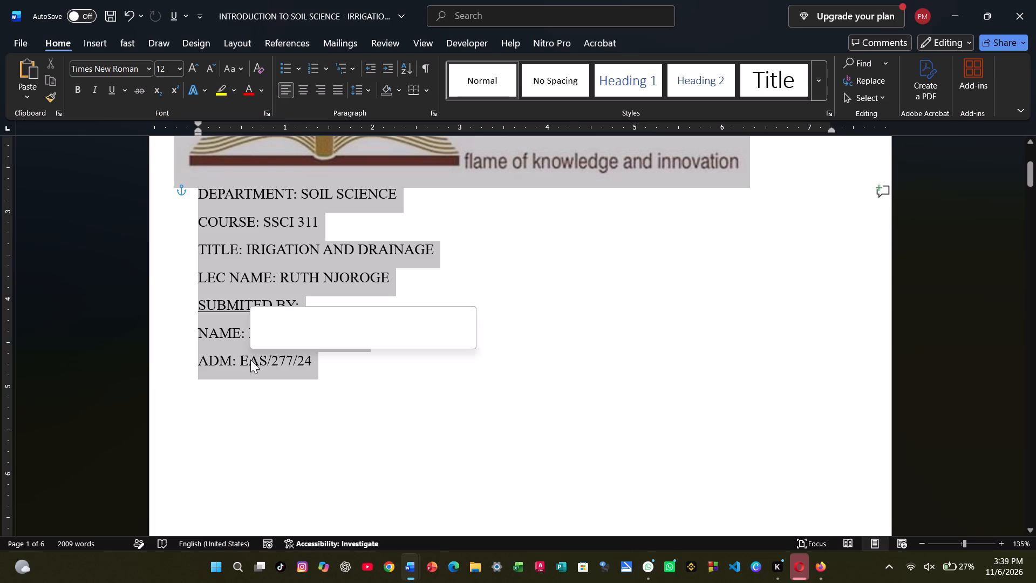
click(53, 80)
Return to the CONSUMER BEHAVIOUR document and paste the copied cover page at the top of the blank first page.
click(15, 38)
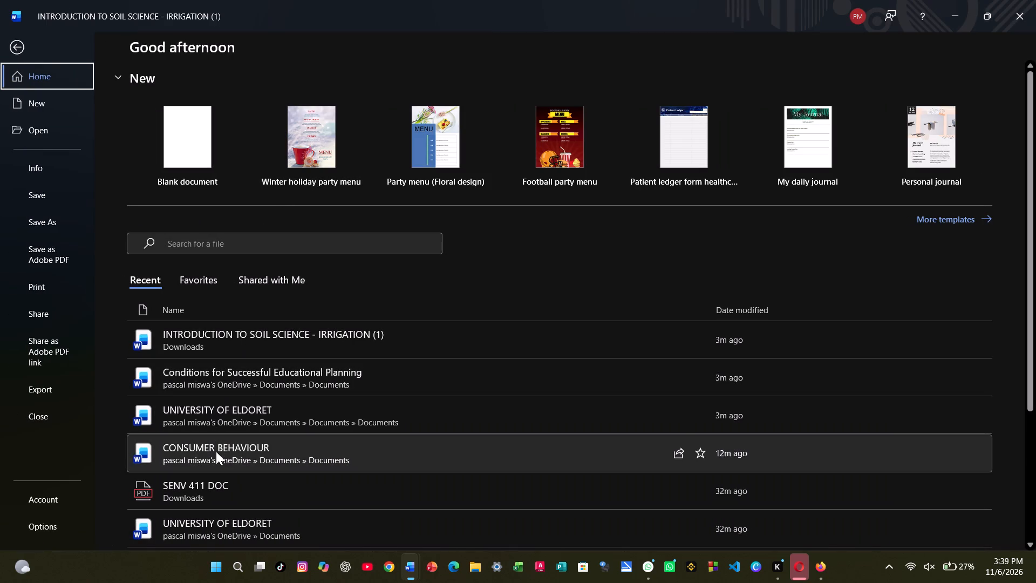
click(216, 455)
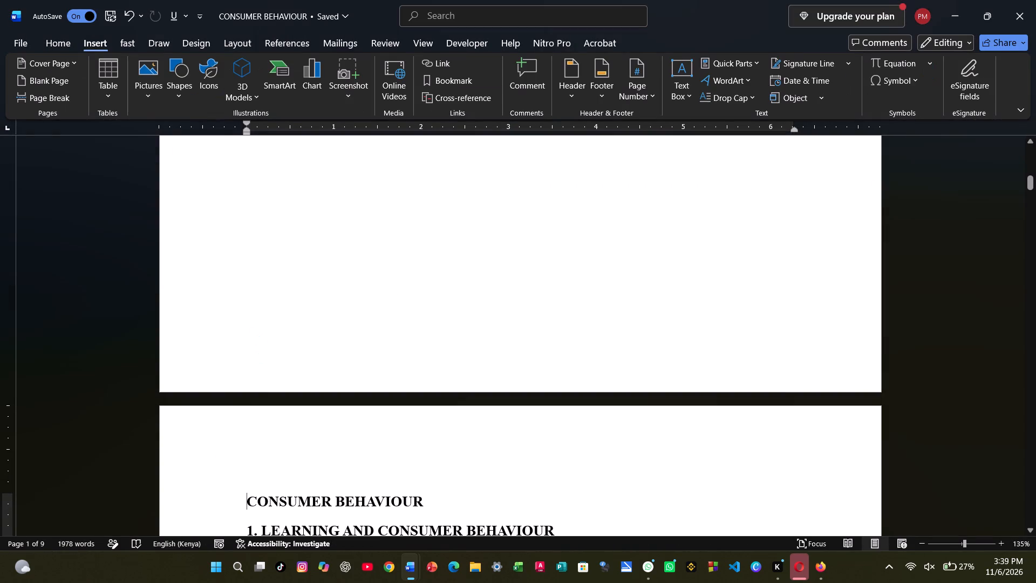
scroll(273, 226, up, 4)
click(250, 227)
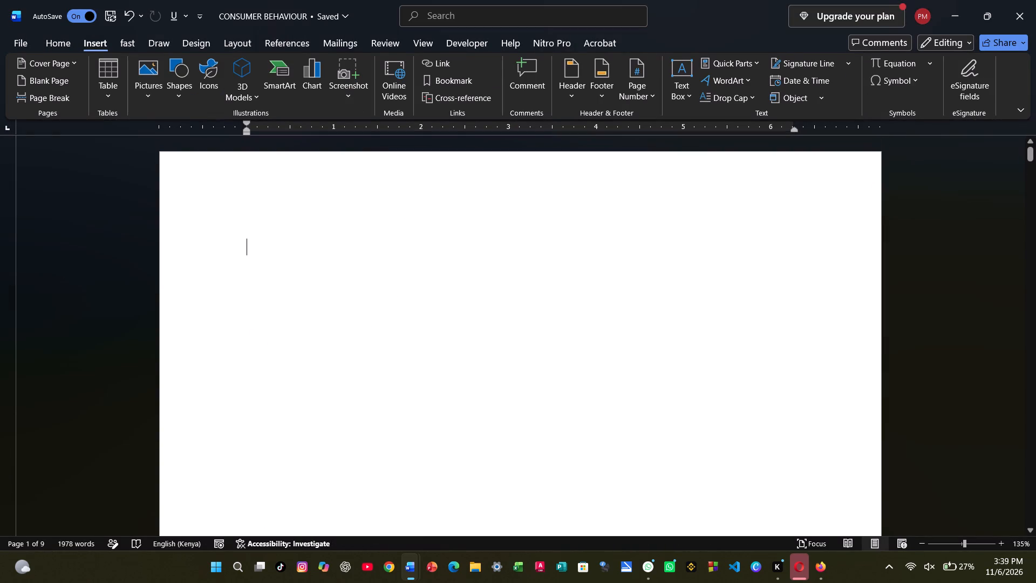
click(54, 43)
click(32, 60)
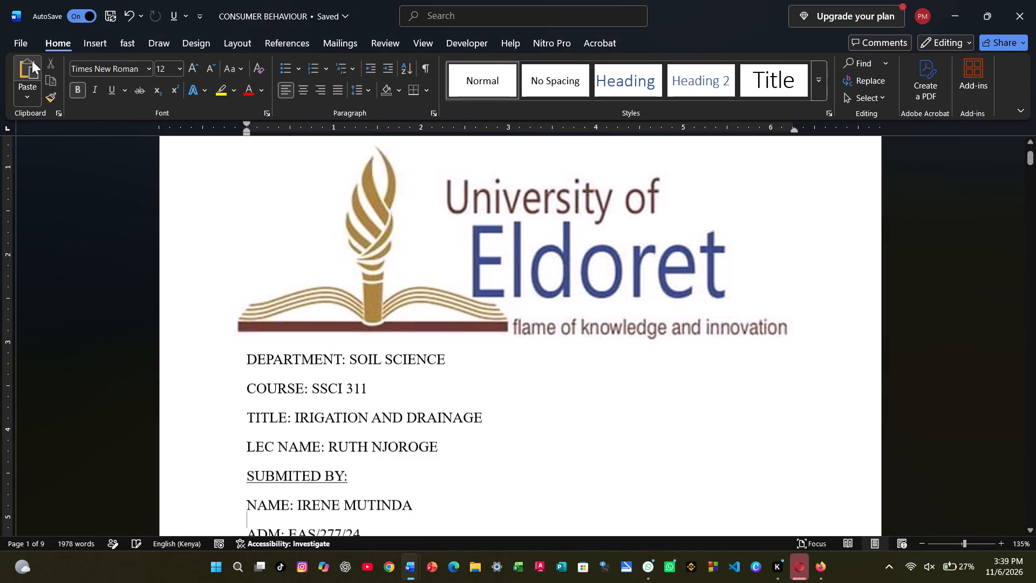
Check the pasted cover page's layout and where the consumer behaviour notes begin after it.
scroll(308, 311, down, 2)
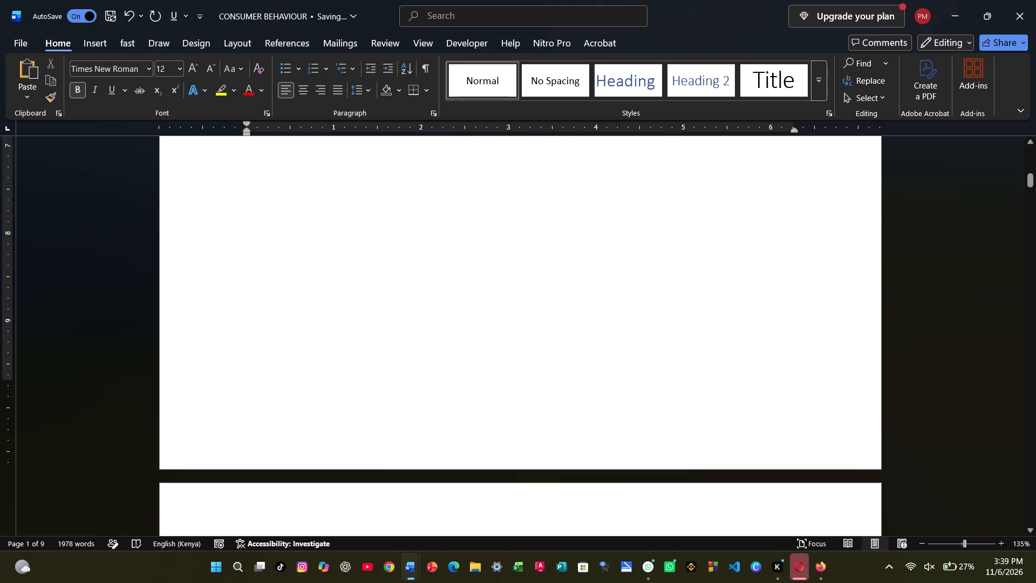
scroll(308, 311, down, 2)
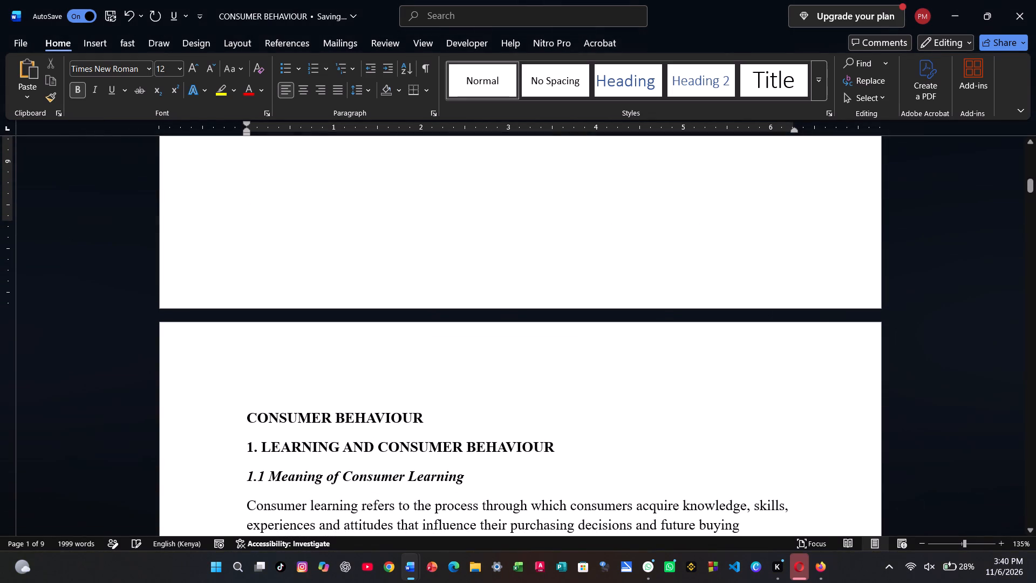
scroll(308, 311, up, 4)
click(308, 311)
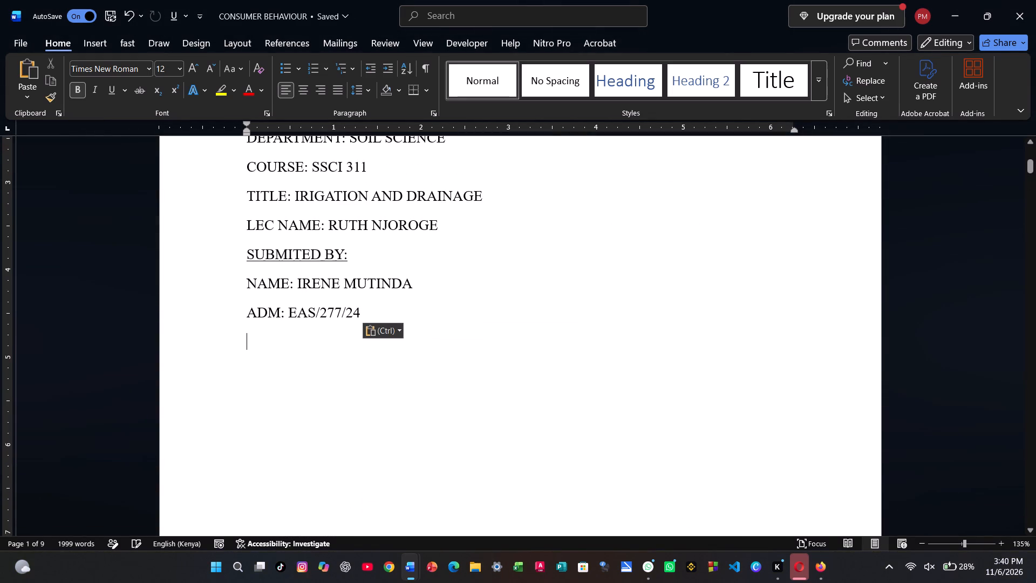
scroll(332, 293, up, 2)
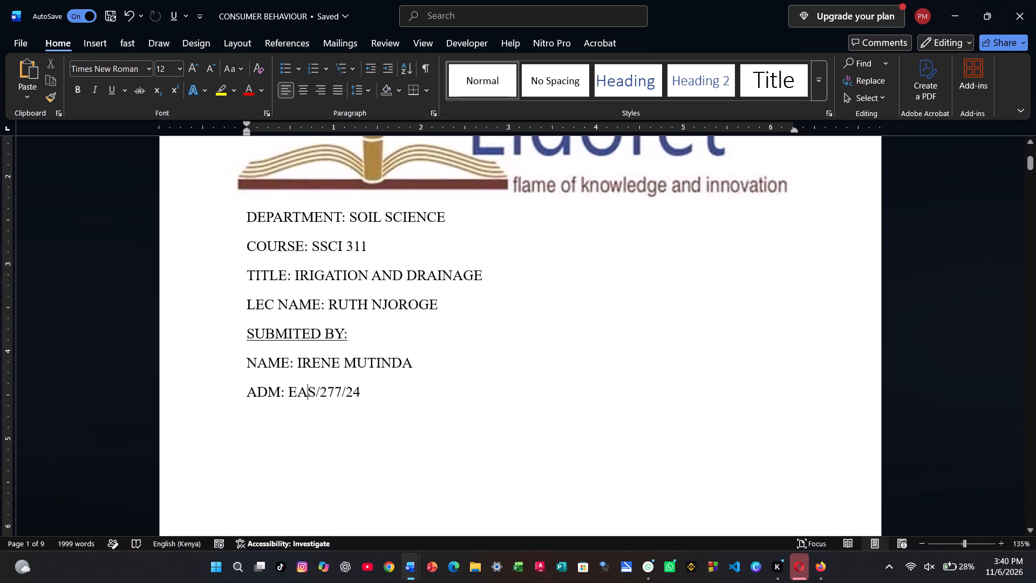
scroll(332, 293, up, 1)
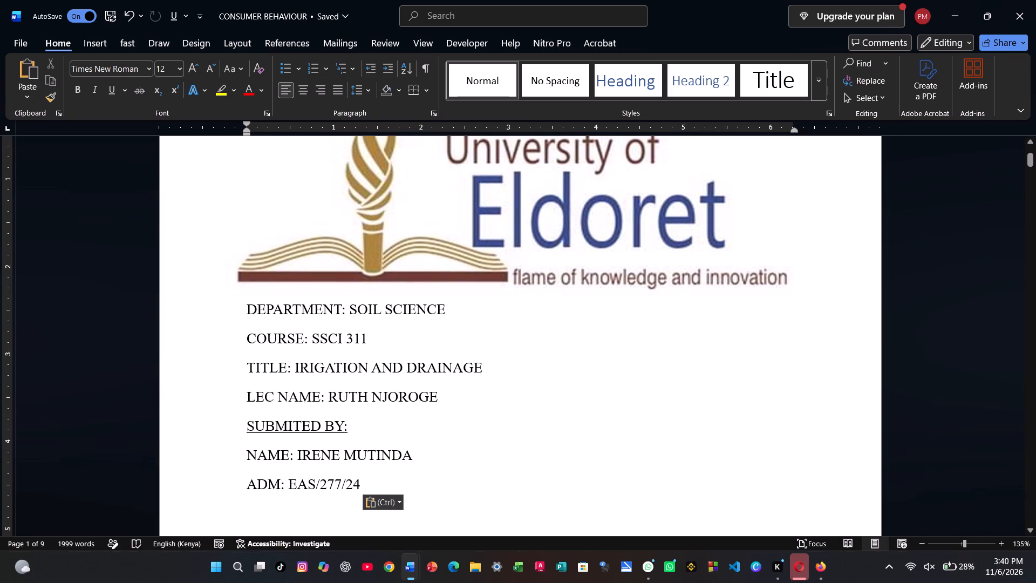
Clear the values after the DEPARTMENT, COURSE, TITLE and LEC NAME labels on the cover page, keeping the labels.
drag(353, 308, 437, 311)
key(BackSpace)
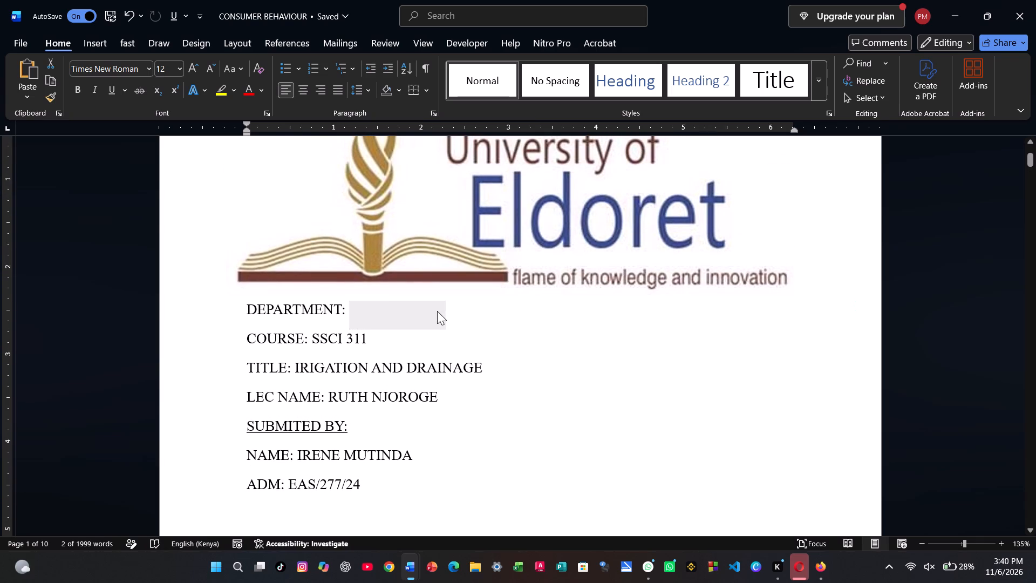
drag(312, 343, 342, 348)
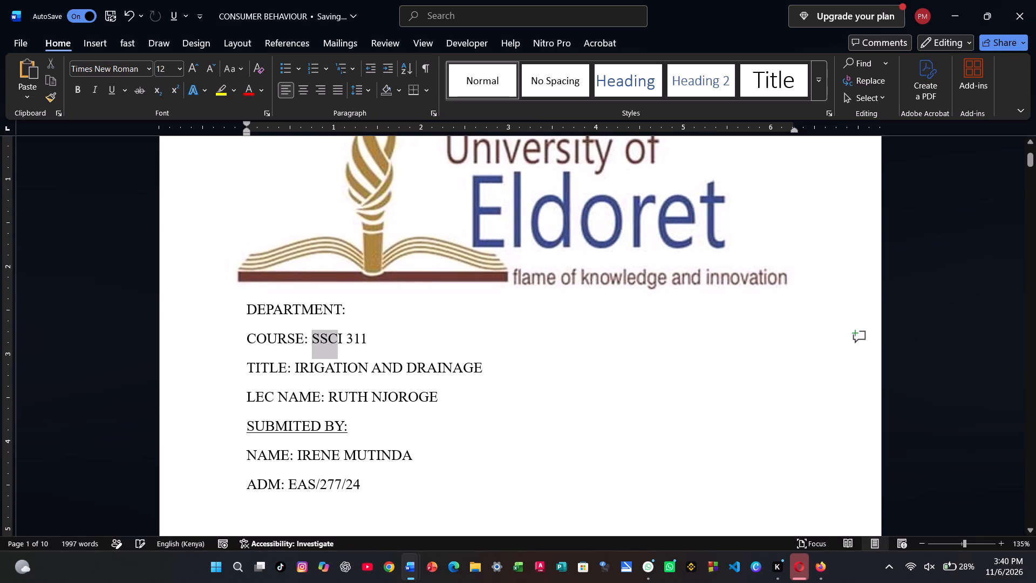
drag(342, 348, 383, 351)
key(BackSpace)
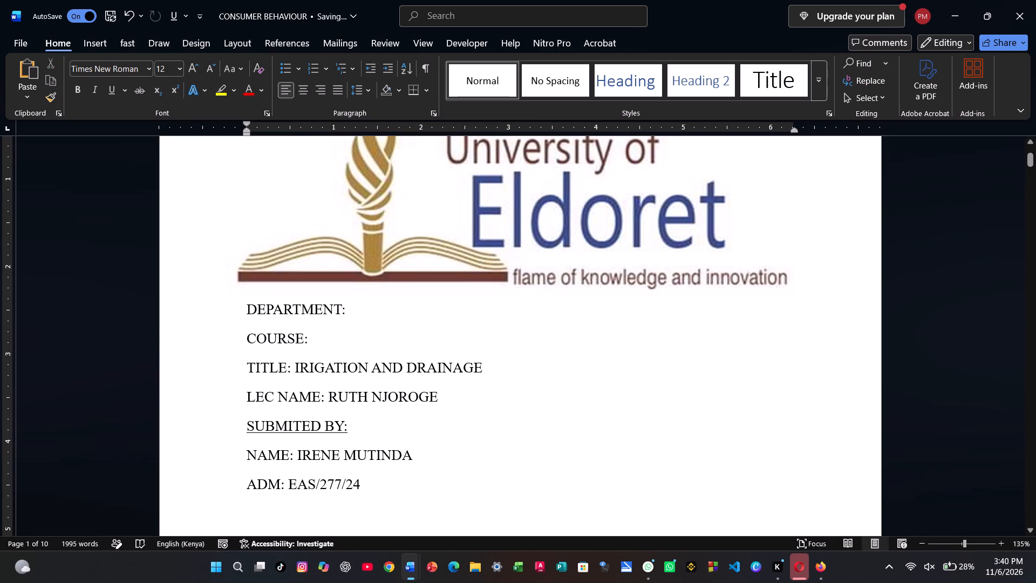
drag(295, 371, 476, 381)
key(BackSpace)
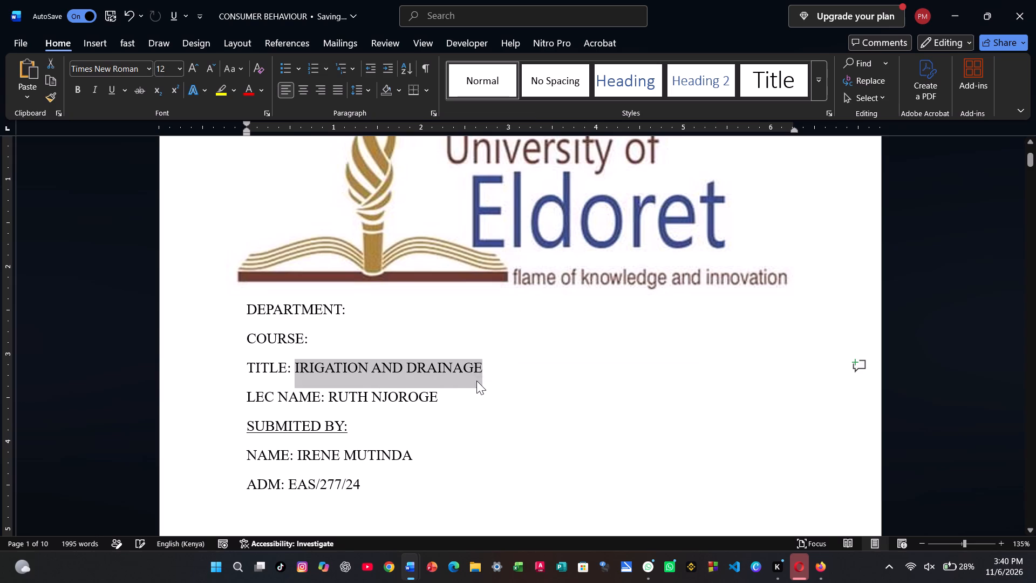
drag(330, 398, 391, 403)
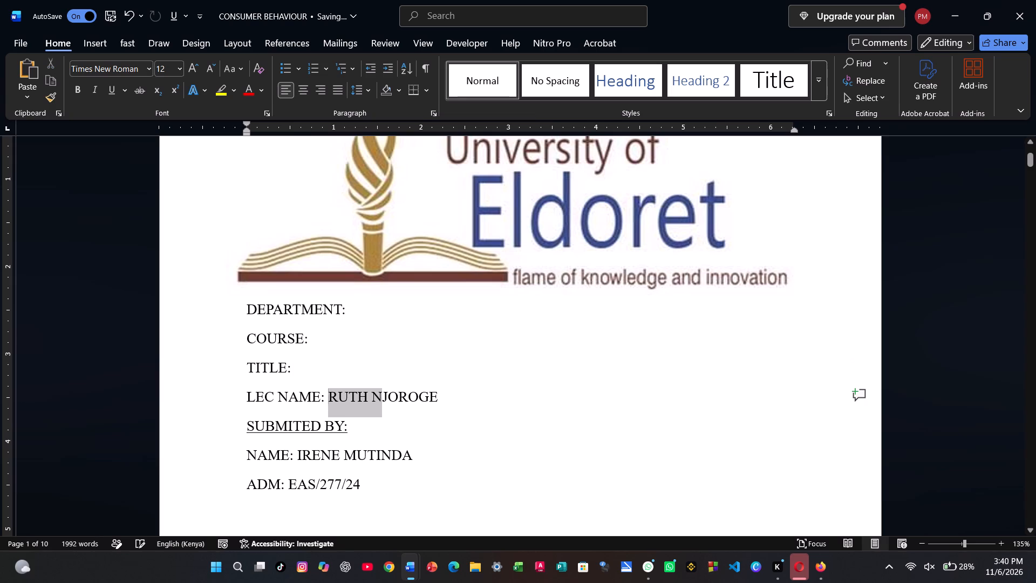
drag(391, 403, 465, 409)
key(BackSpace)
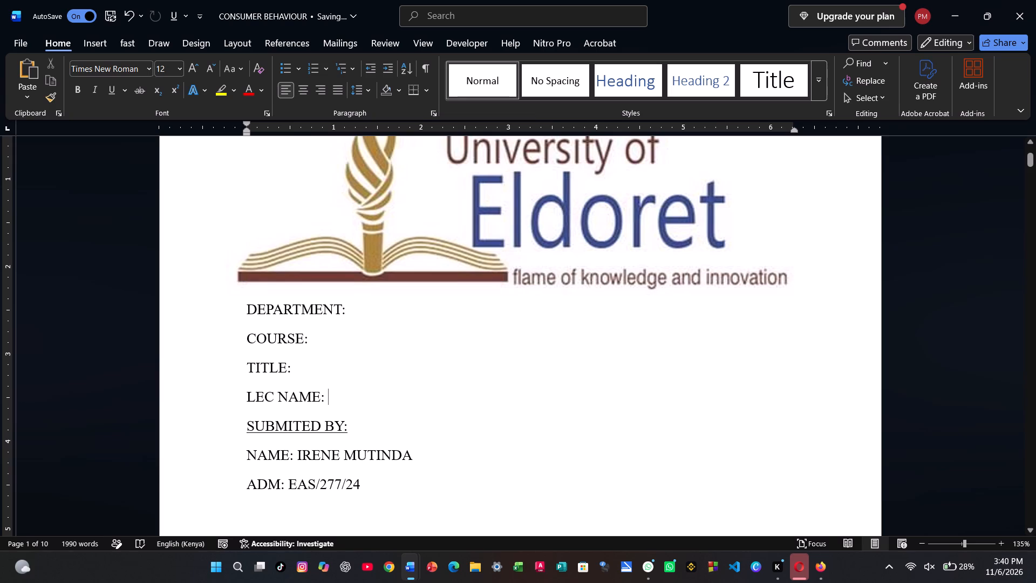
Clear the values after the NAME and ADM labels on the cover page, keeping the labels.
drag(299, 460, 416, 460)
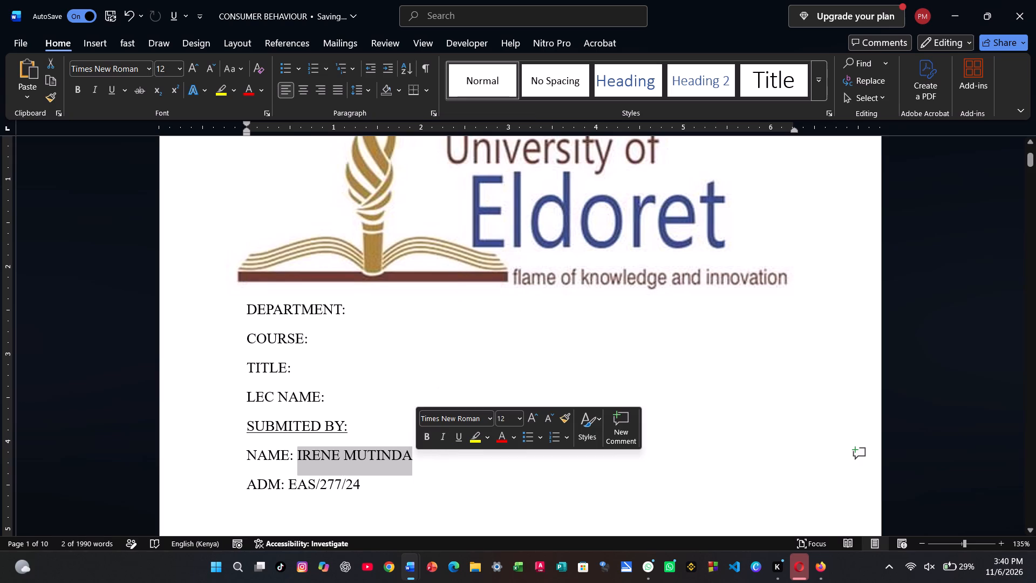
key(BackSpace)
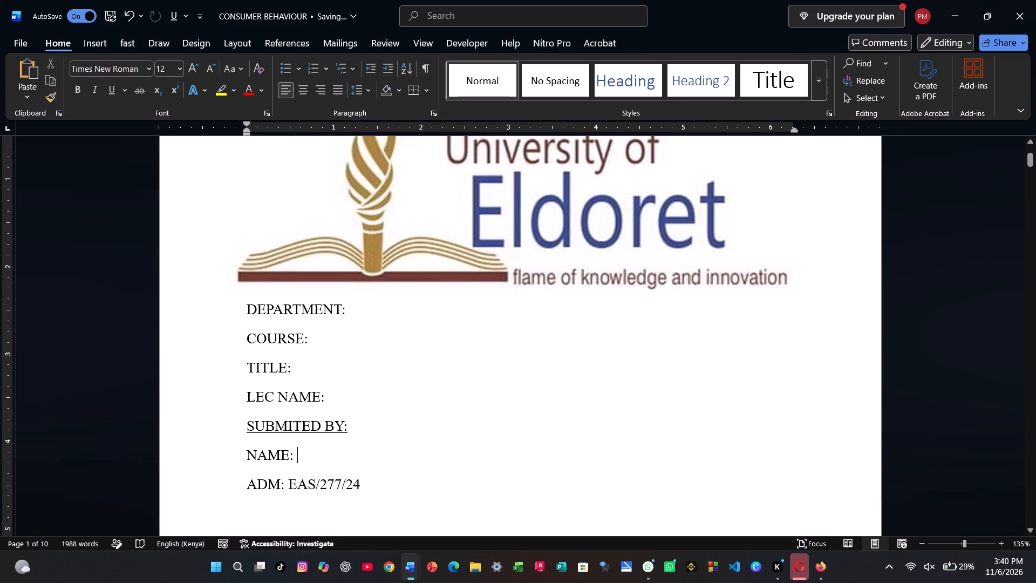
drag(288, 487, 367, 490)
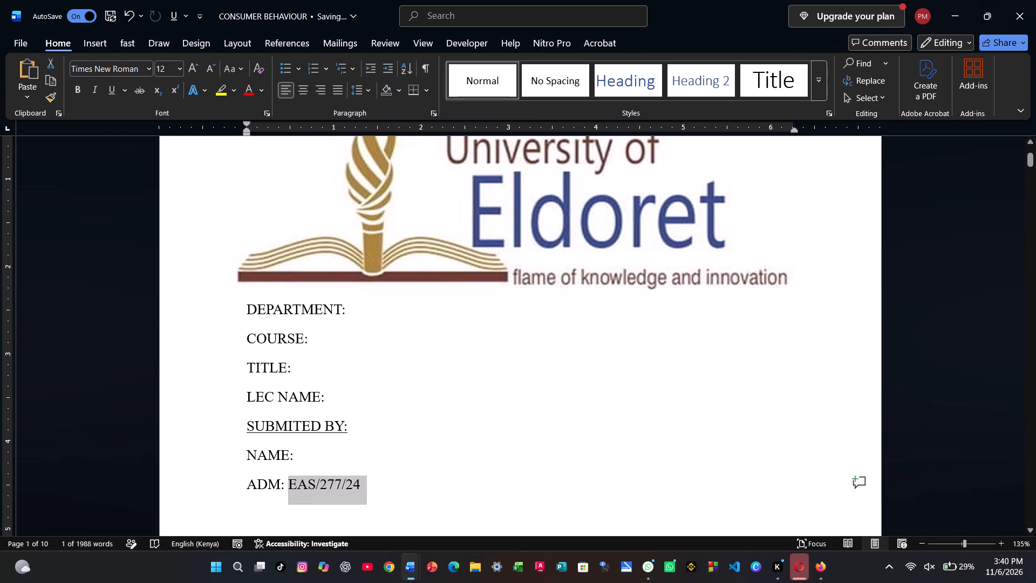
key(BackSpace)
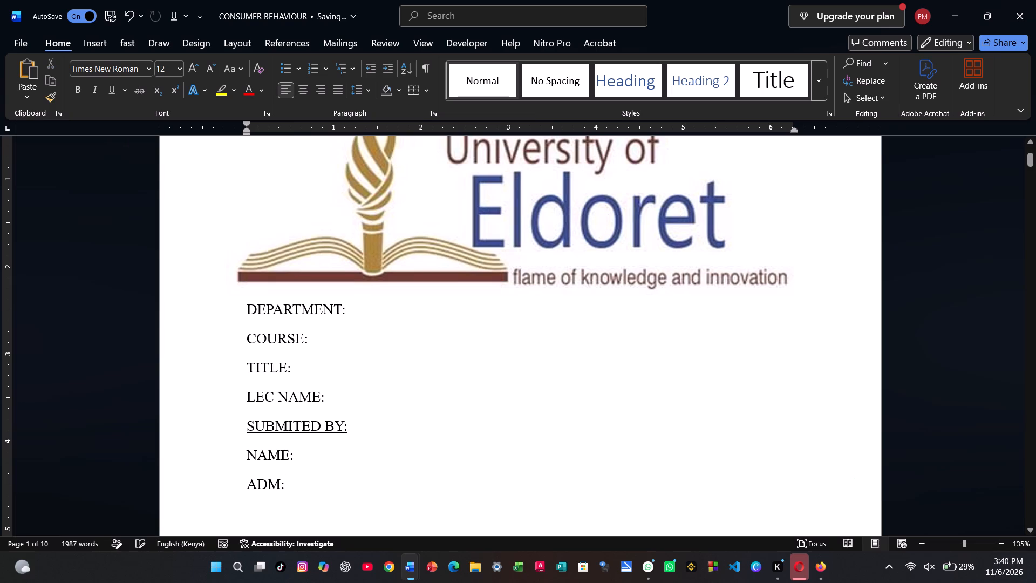
Review the whole document from the cover page through the last section, checking the cover layout, headings, lists and page breaks.
scroll(587, 299, up, 2)
scroll(587, 299, down, 3)
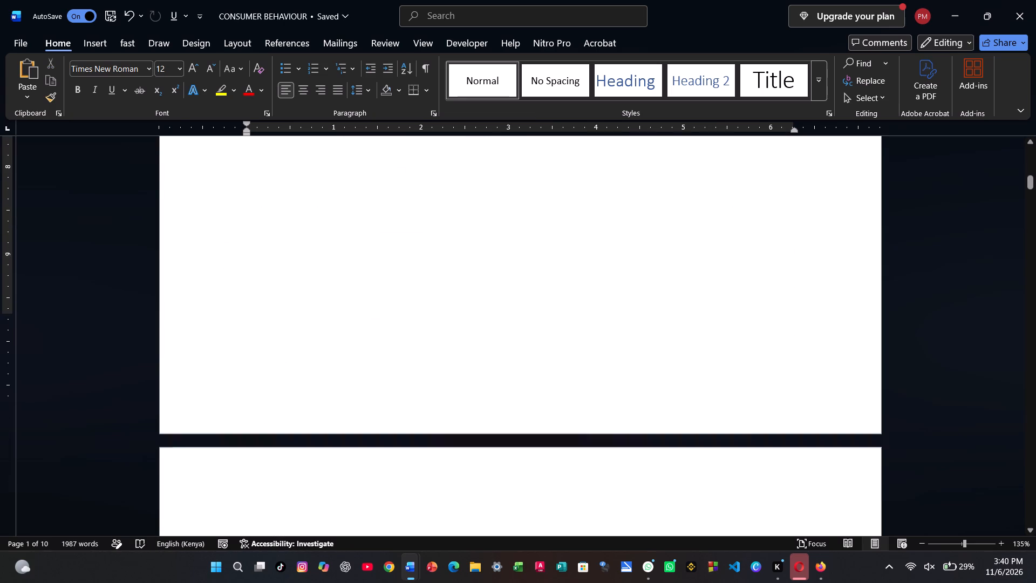
scroll(587, 299, down, 12)
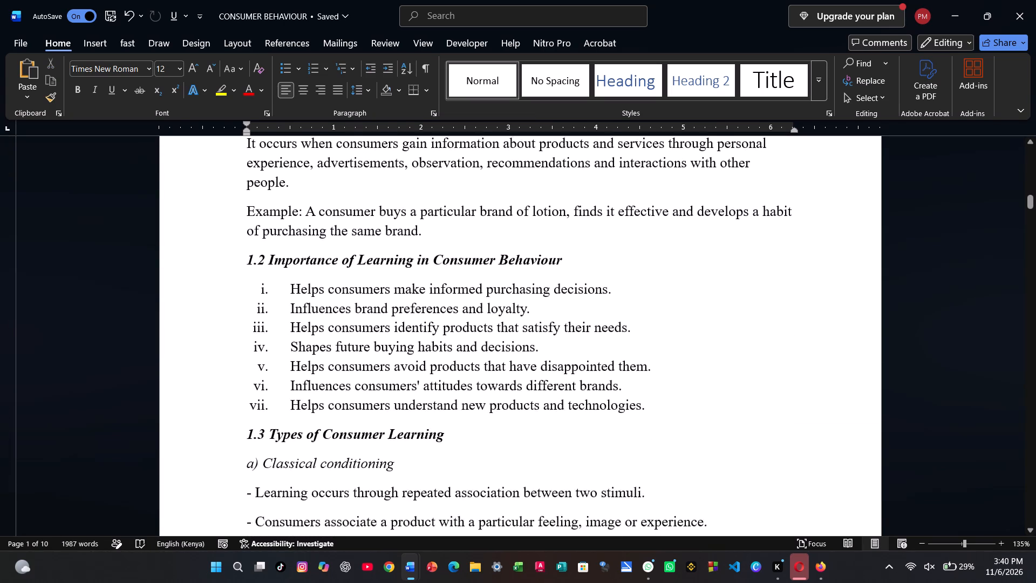
scroll(587, 299, down, 15)
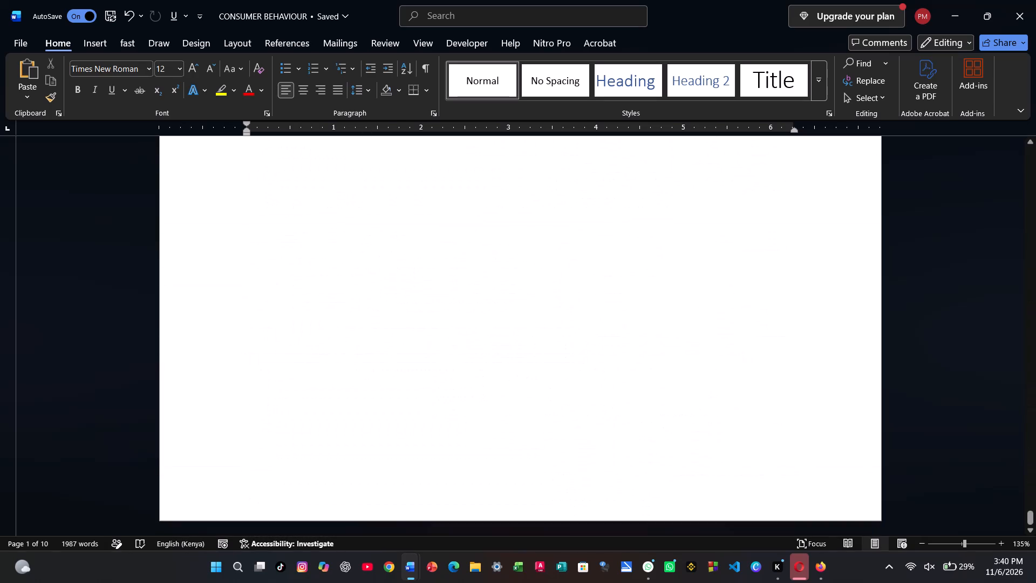
scroll(587, 299, up, 5)
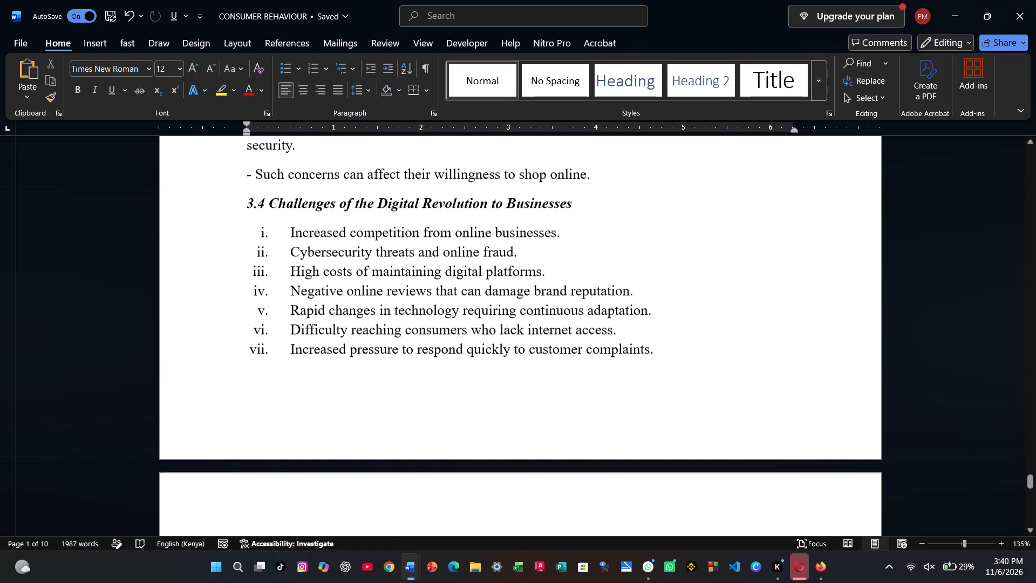
scroll(587, 299, up, 1)
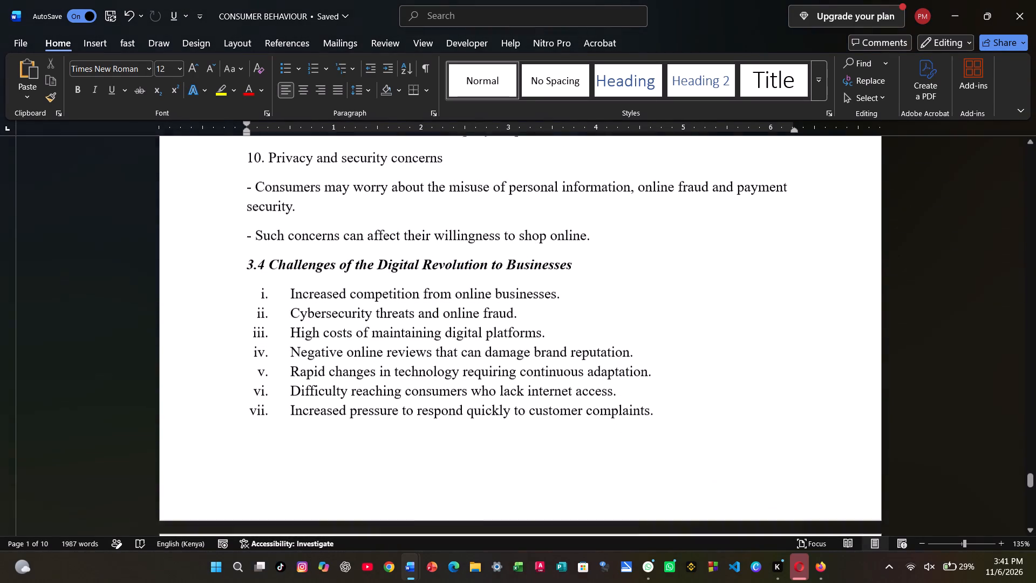
scroll(587, 299, up, 2)
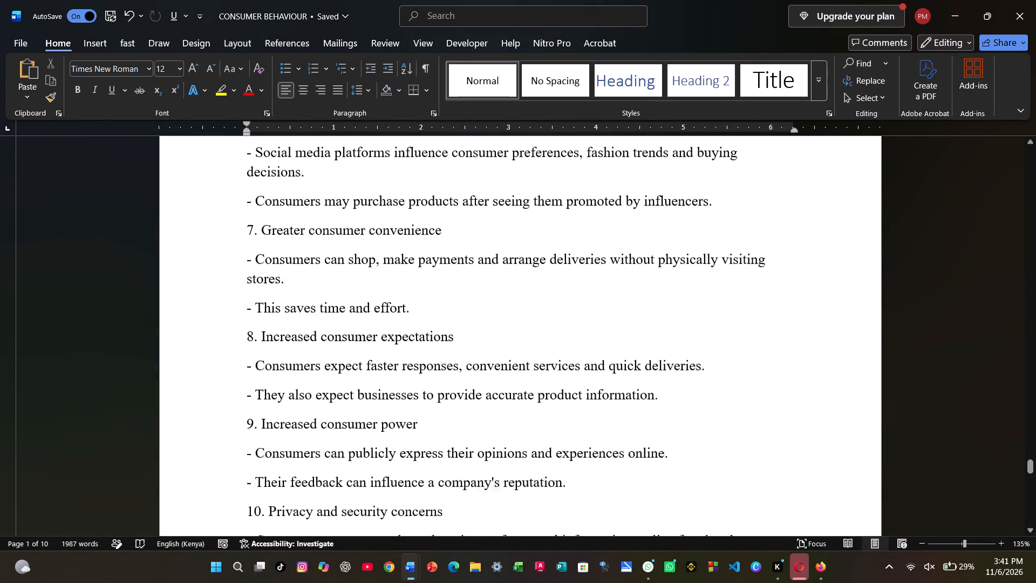
scroll(587, 299, up, 3)
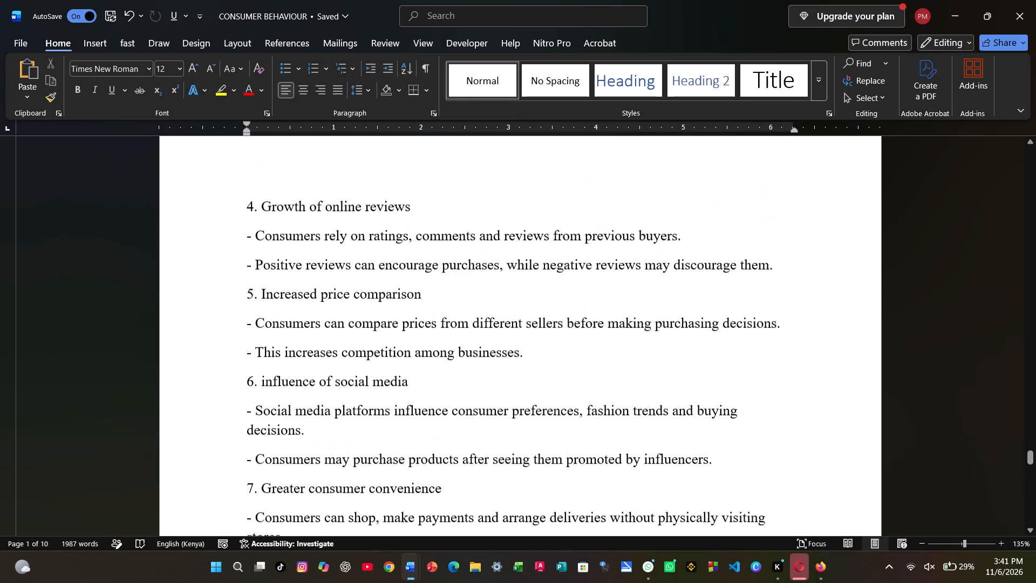
scroll(587, 299, up, 3)
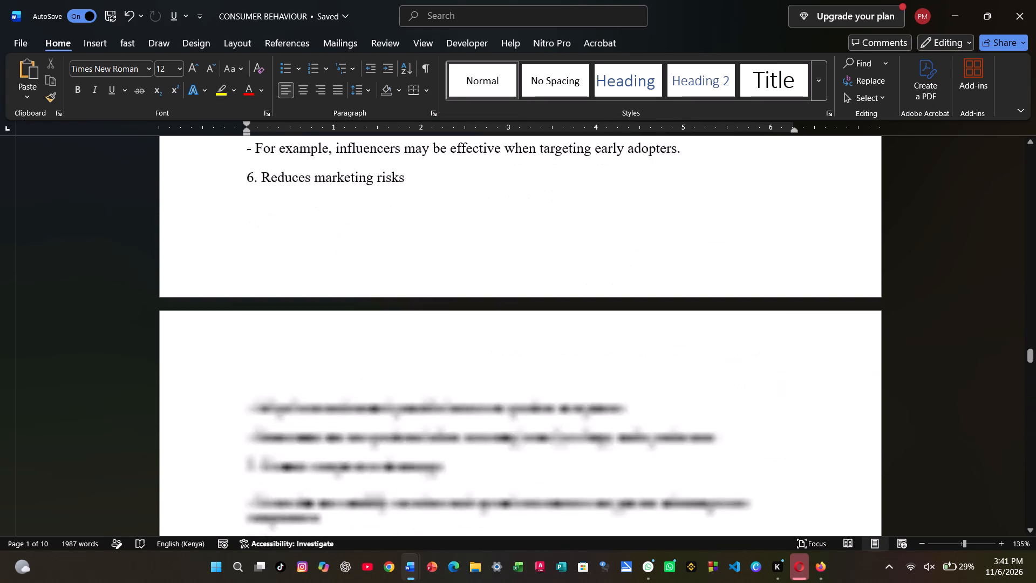
scroll(587, 299, up, 2)
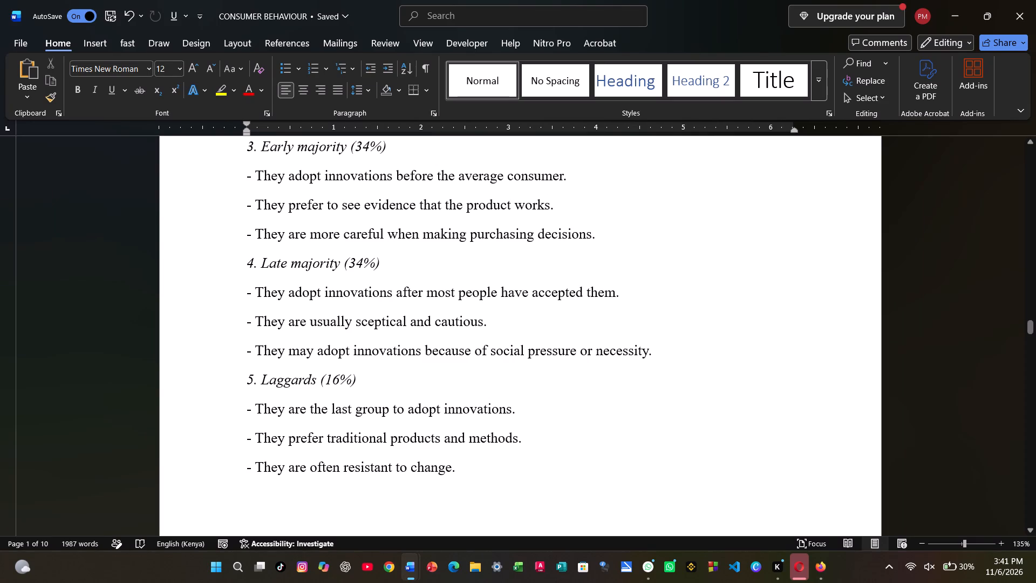
scroll(591, 270, up, 6)
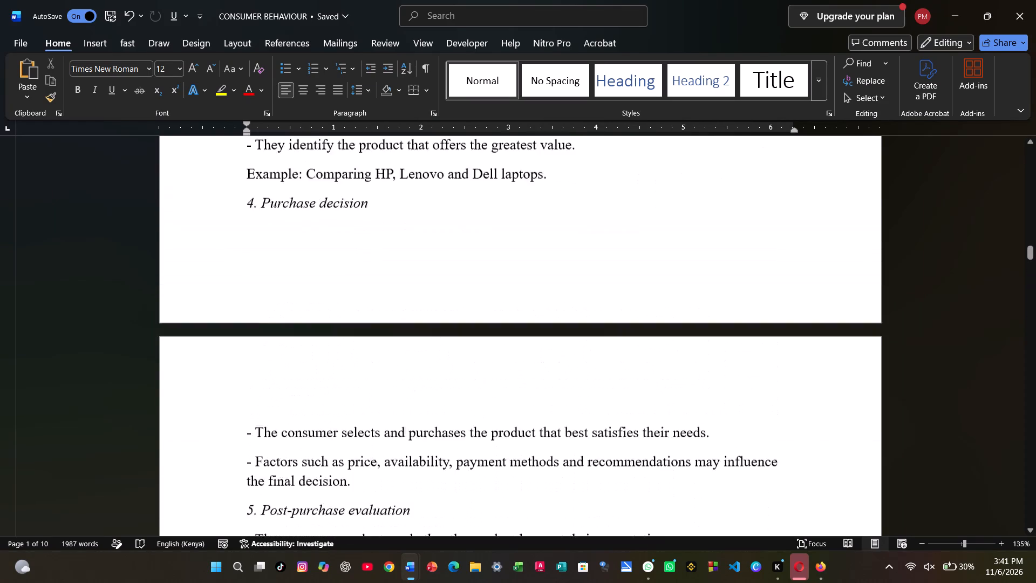
scroll(591, 270, up, 5)
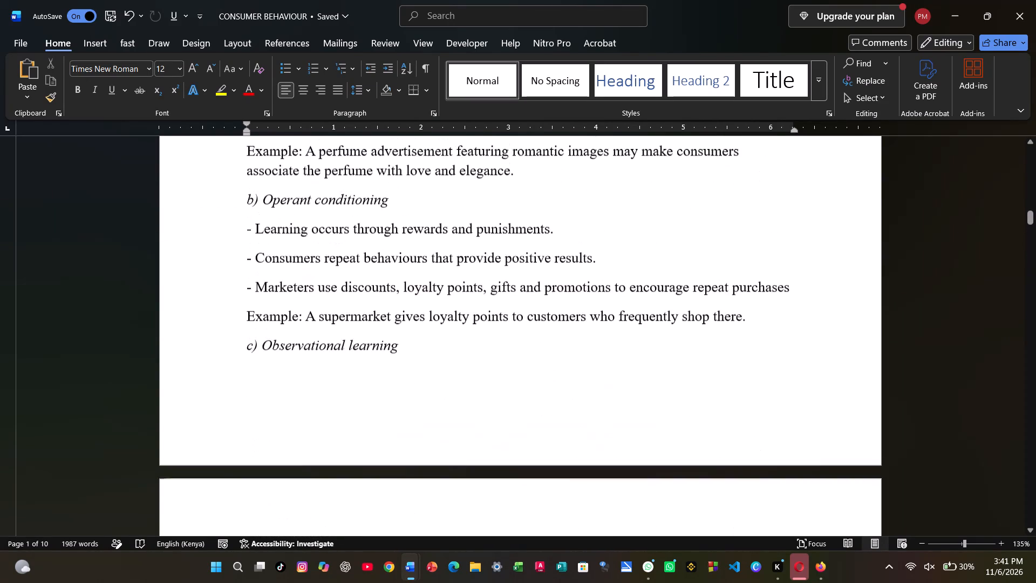
scroll(591, 270, up, 4)
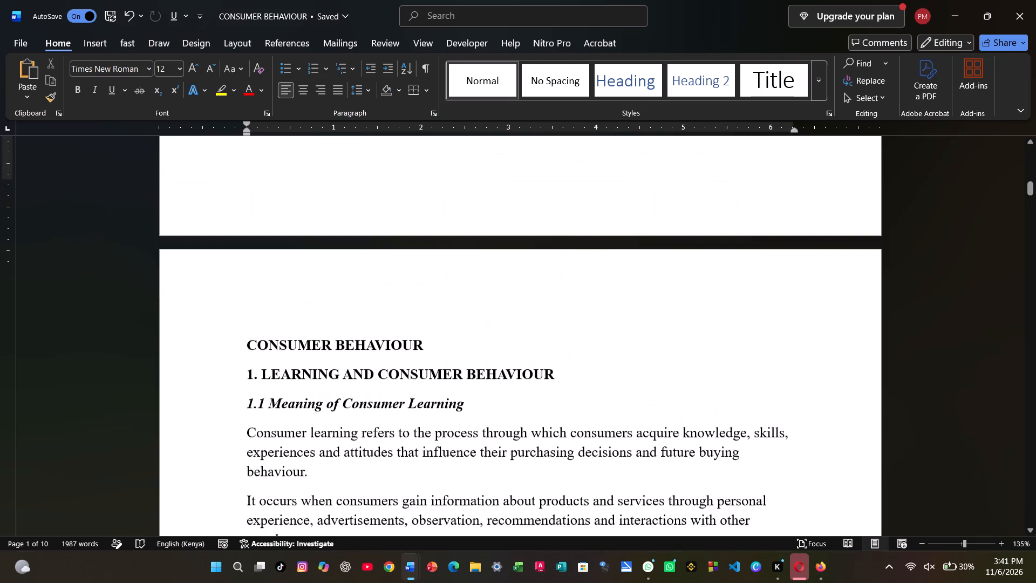
scroll(591, 270, up, 1)
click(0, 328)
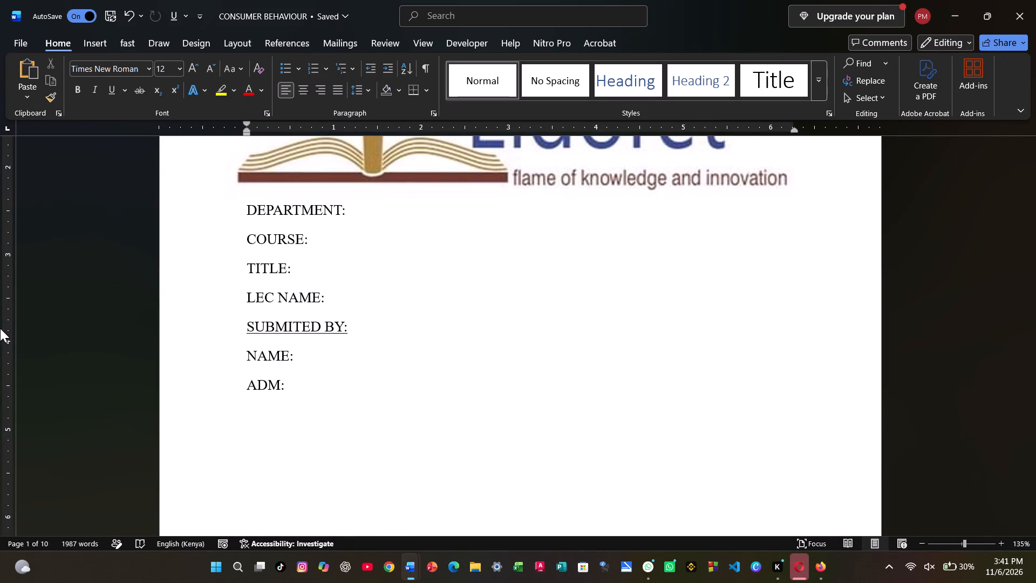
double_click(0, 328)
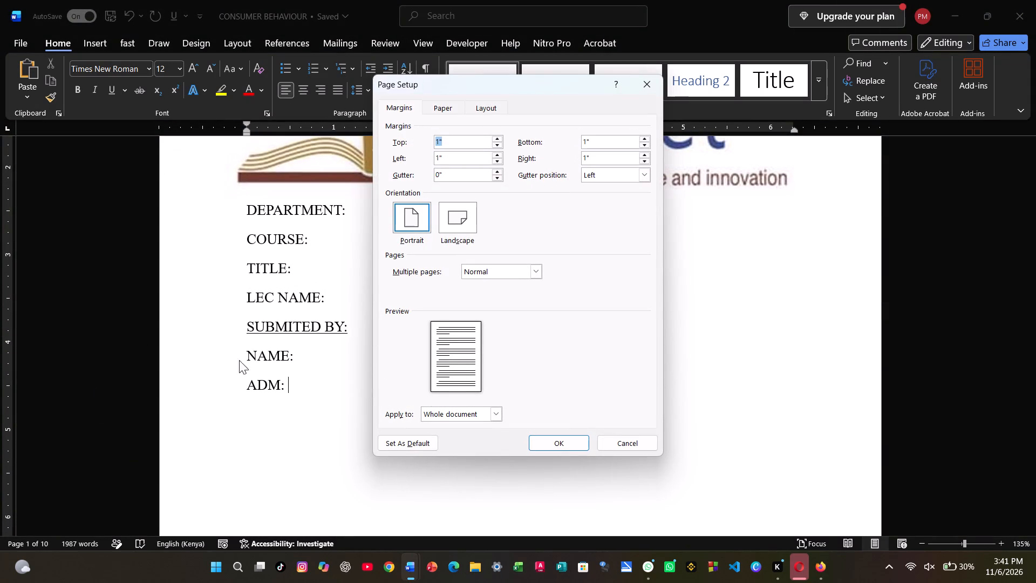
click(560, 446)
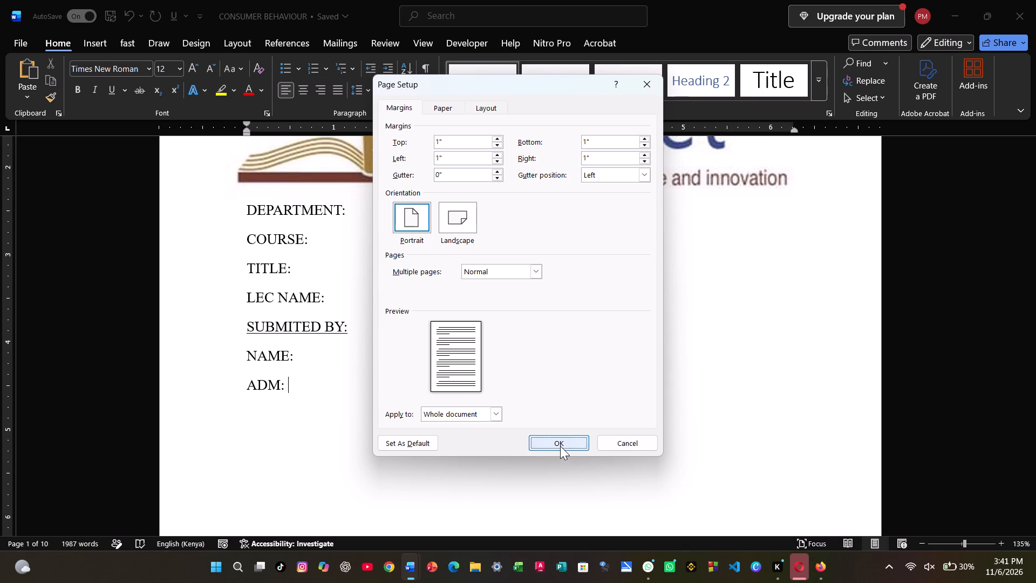